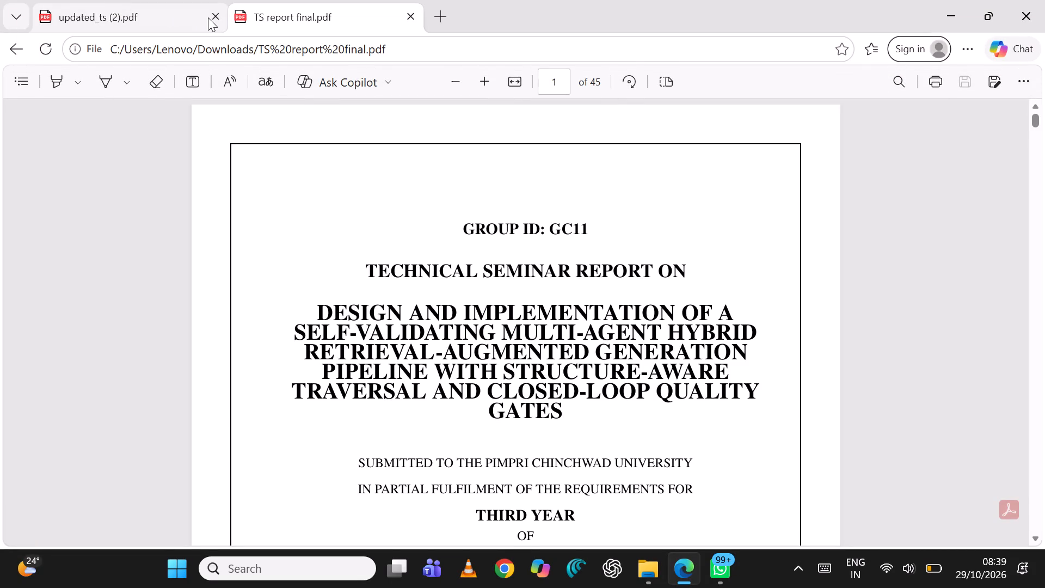
# Close the updated_ts (2).pdf document, keeping TS report final.pdf open.
pyautogui.click(210, 17)
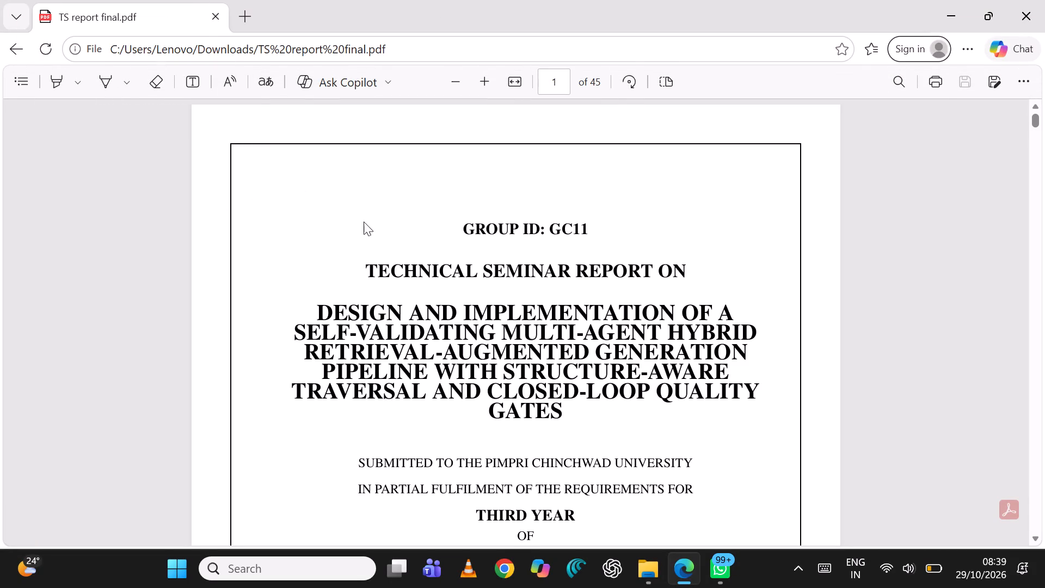
# Switch to the Downloads folder in File Explorer.
pyautogui.click(647, 574)
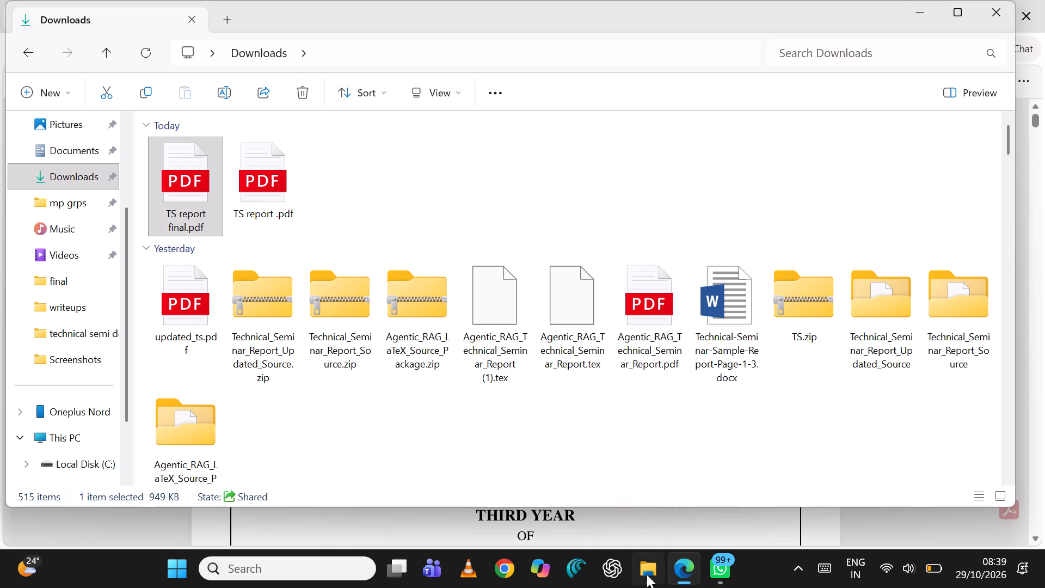
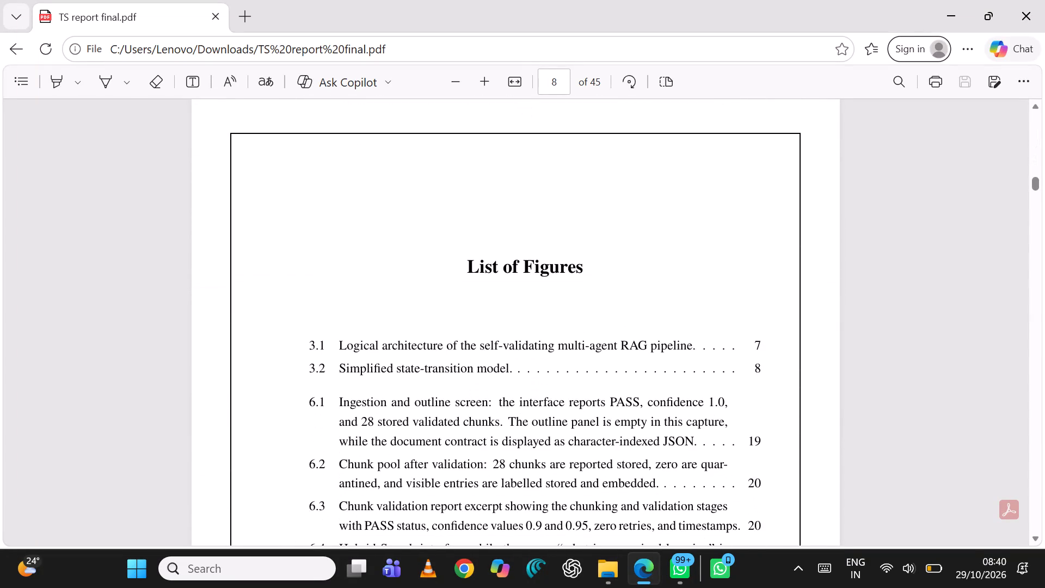
# View the report in full screen and page from the List of Figures to Chapter 2, Background and Literature Review.
pyautogui.press('Down')
pyautogui.press('Down')
pyautogui.press('Down')
pyautogui.press('Down')
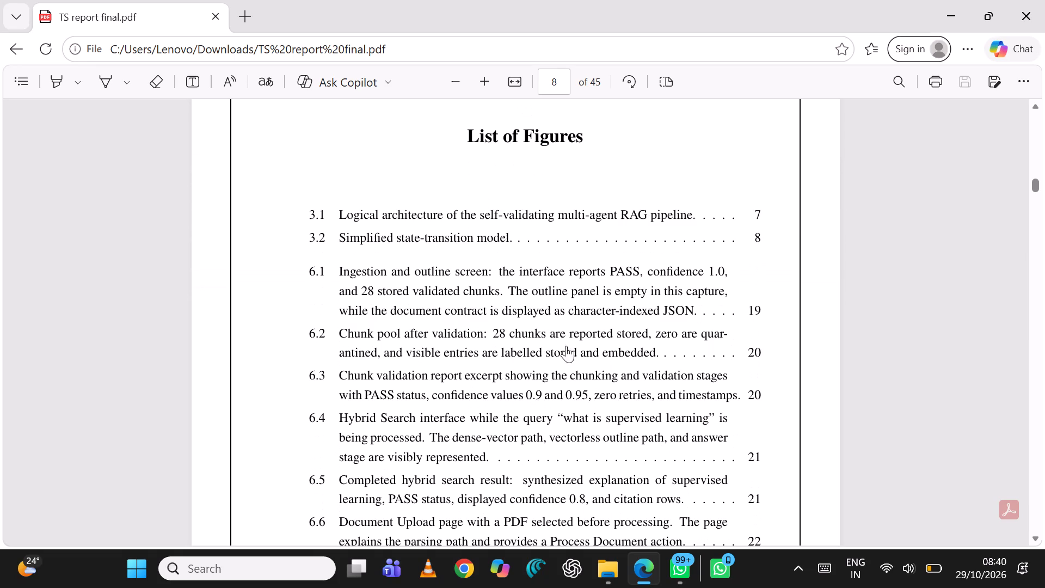
pyautogui.click(1022, 80)
pyautogui.click(953, 123)
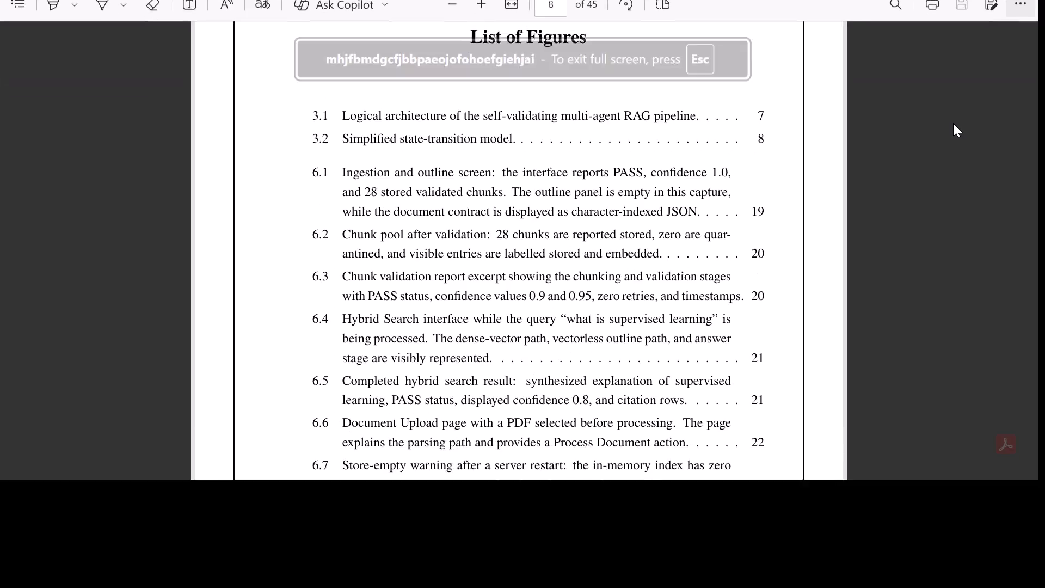
pyautogui.press('Right')
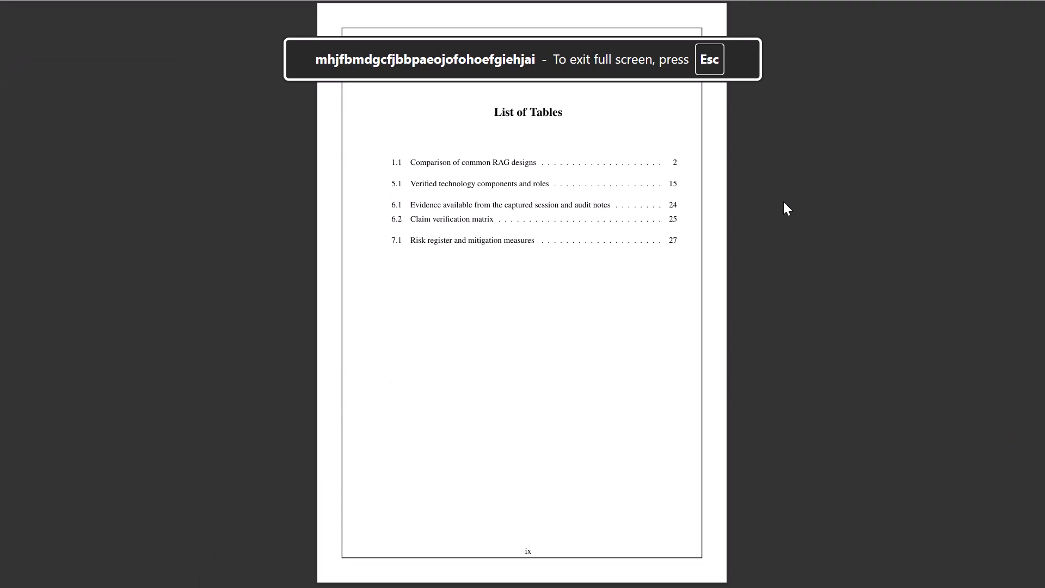
pyautogui.press('Right')
pyautogui.press('Right')
pyautogui.press('Right')
pyautogui.press('Right')
pyautogui.press('Right')
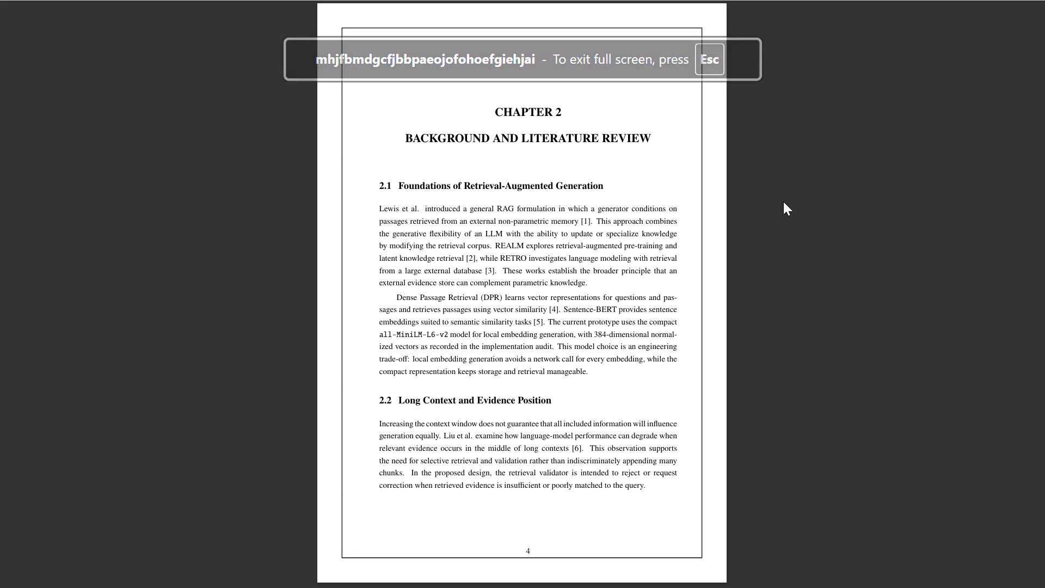
pyautogui.click(558, 247)
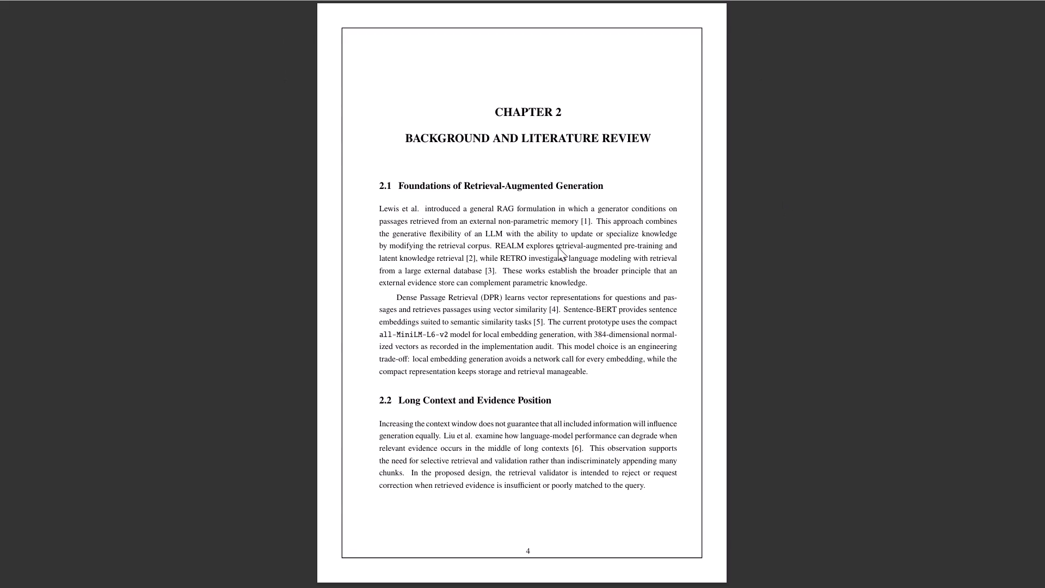
# Page on through the full-screen report to section 6.2, Demonstration Evidence: Ingestion and Outline, and exit full screen.
pyautogui.press('Right')
pyautogui.press('Right')
pyautogui.press('Right')
pyautogui.press('Right')
pyautogui.press('Right')
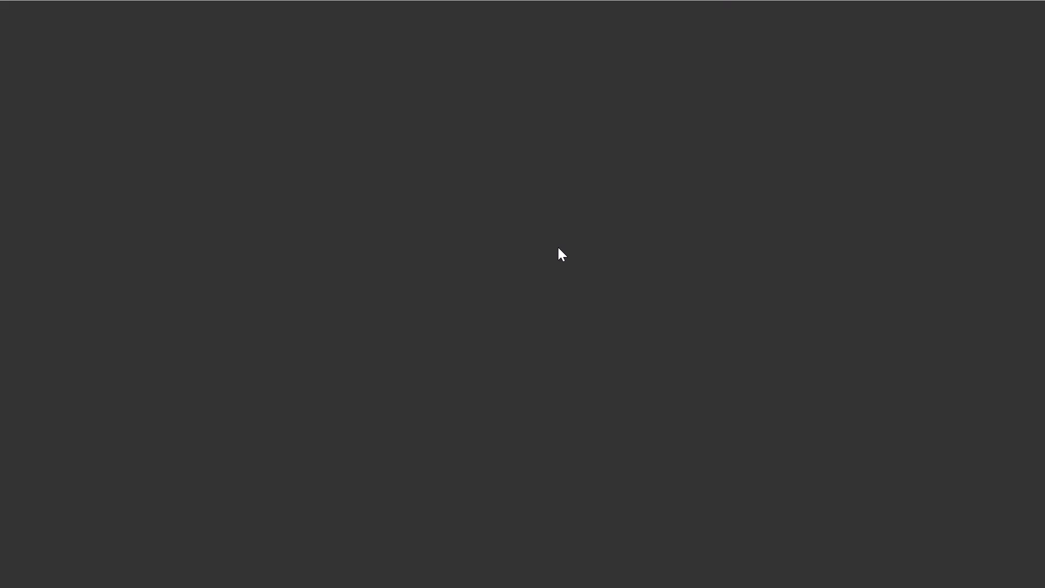
pyautogui.press('Right')
pyautogui.press('Right')
pyautogui.press('Right')
pyautogui.press('Right')
pyautogui.press('Right')
pyautogui.press('Right')
pyautogui.press('Right')
pyautogui.press('Right')
pyautogui.press('Right')
pyautogui.press('Right')
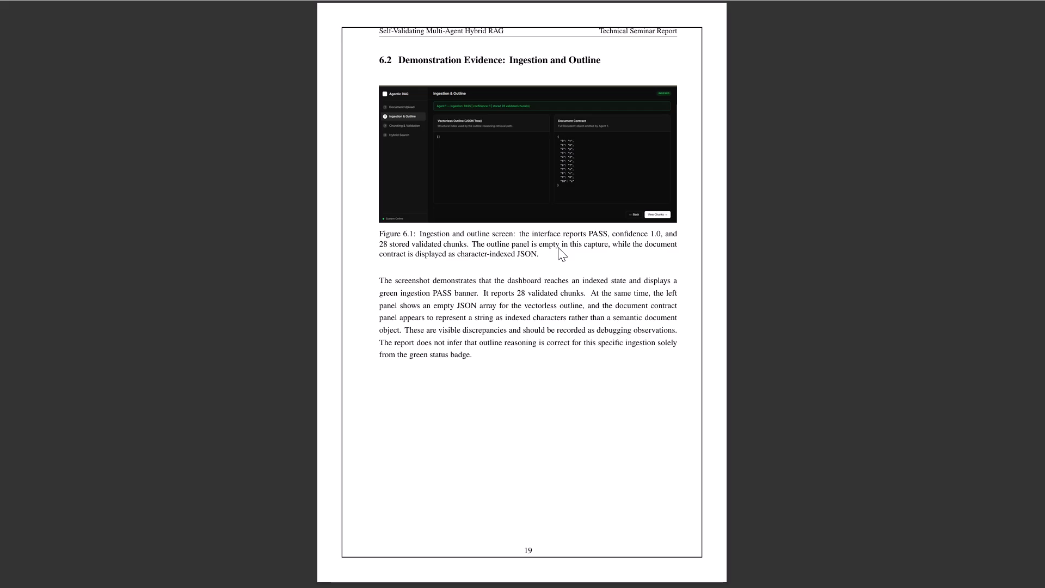
pyautogui.press('Escape')
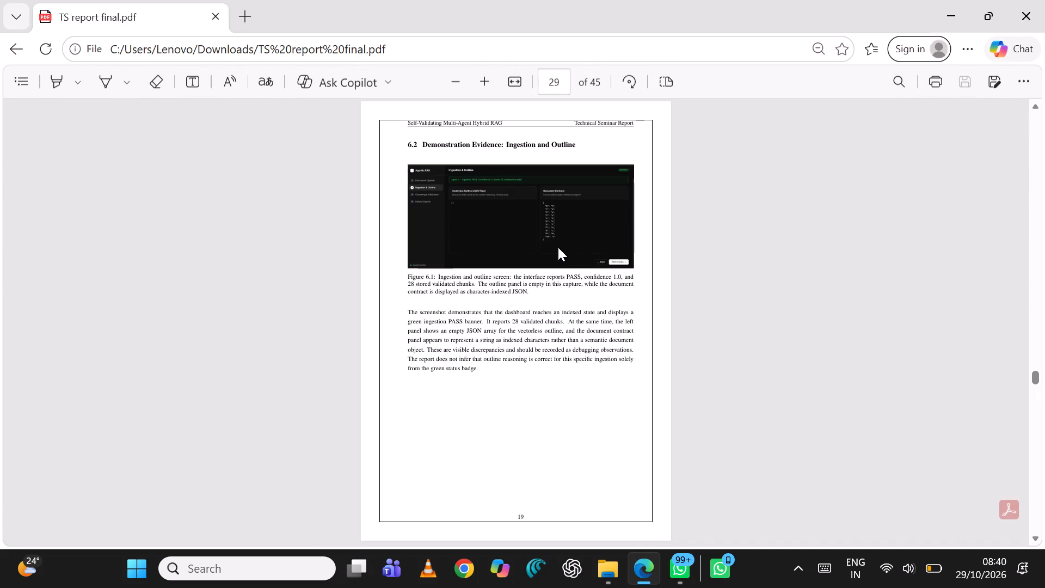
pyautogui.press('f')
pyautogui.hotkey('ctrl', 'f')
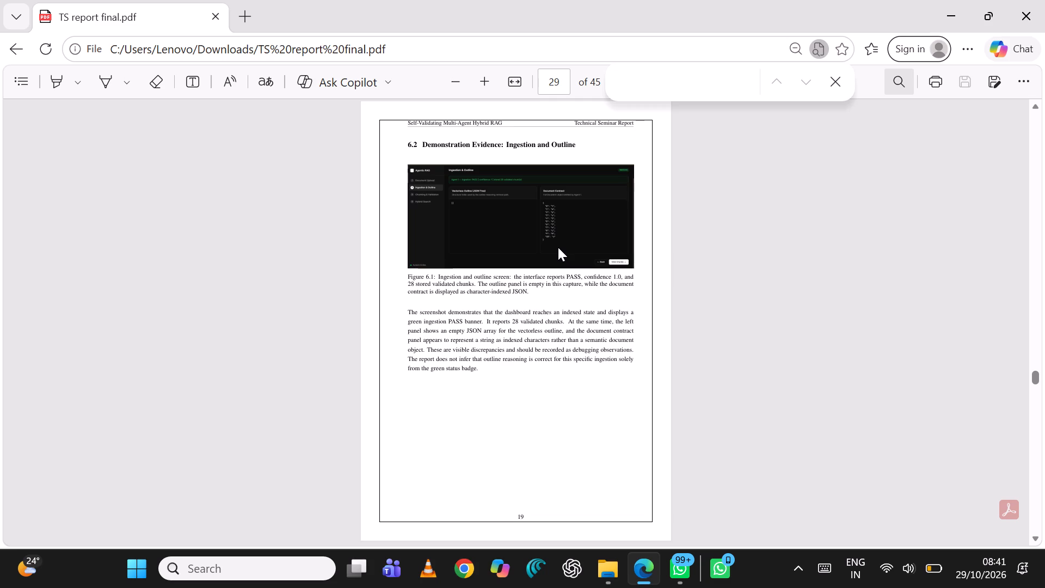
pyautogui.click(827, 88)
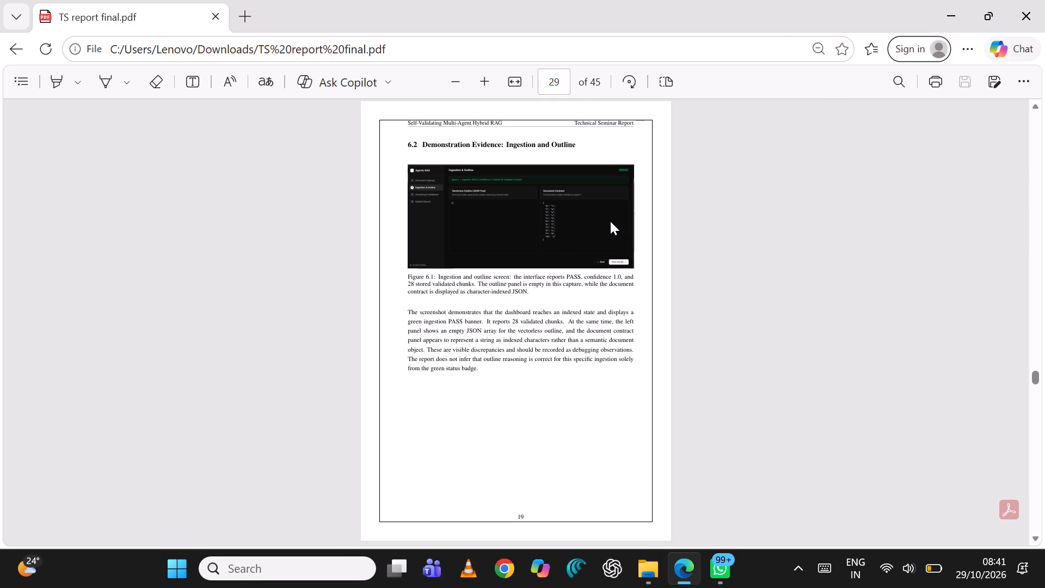
# Examine the demonstration evidence pages around section 6.2, looking ahead as far as section 6.6 and returning to Figure 6.1.
pyautogui.scroll(-5, 610, 221)
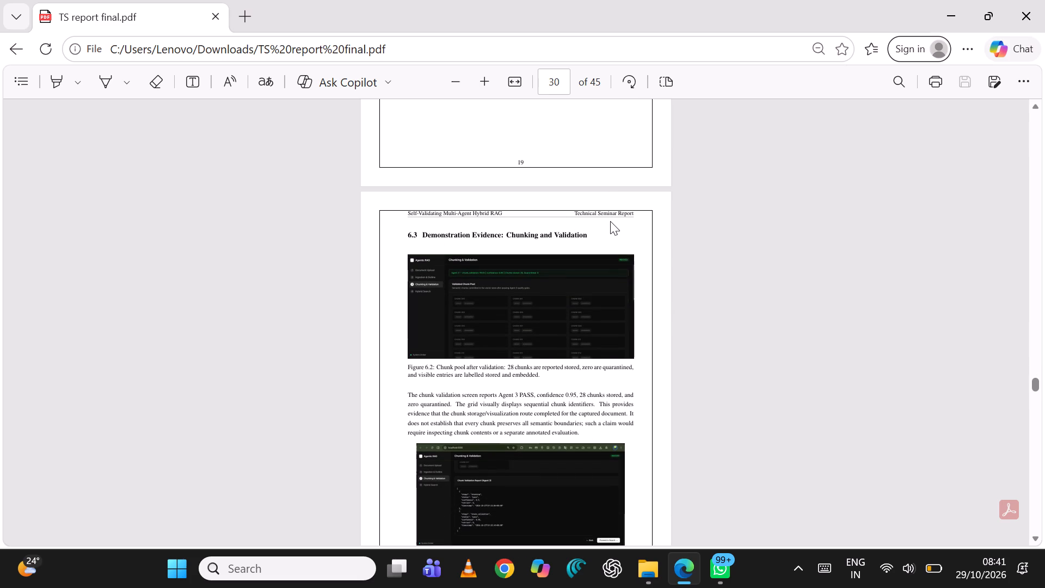
pyautogui.scroll(1, 610, 221)
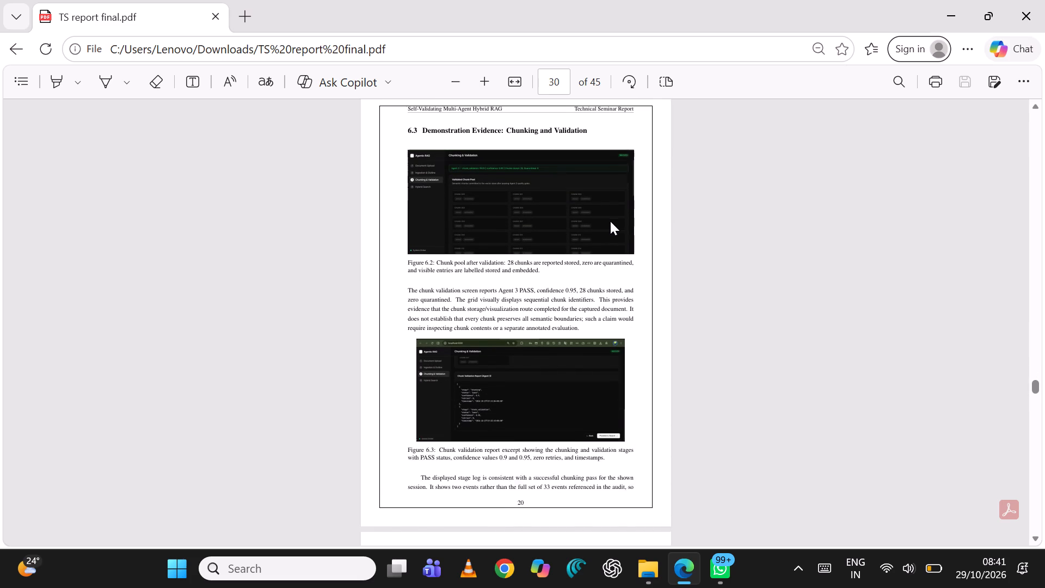
pyautogui.scroll(3, 610, 221)
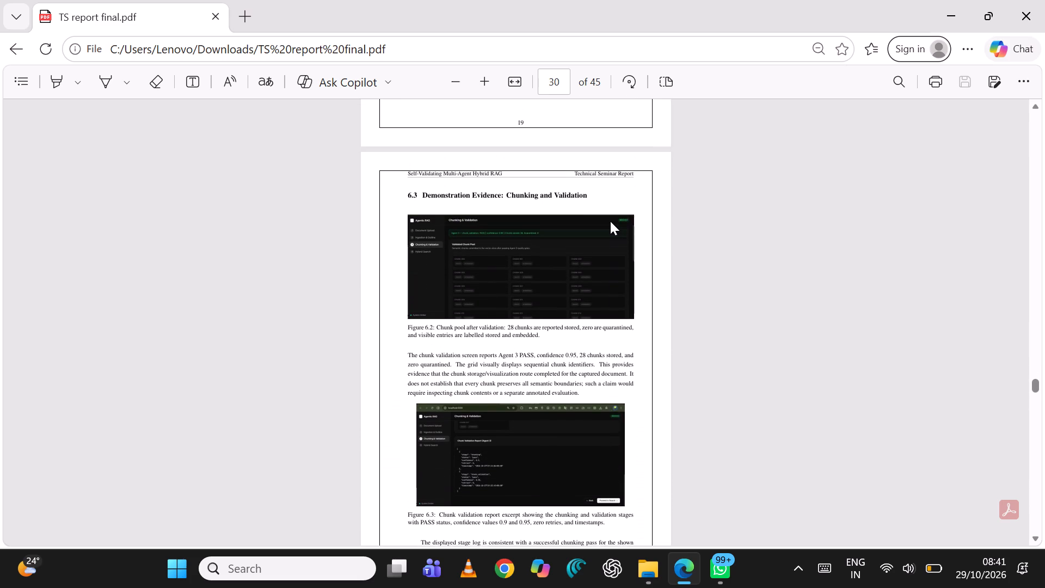
pyautogui.scroll(3, 610, 221)
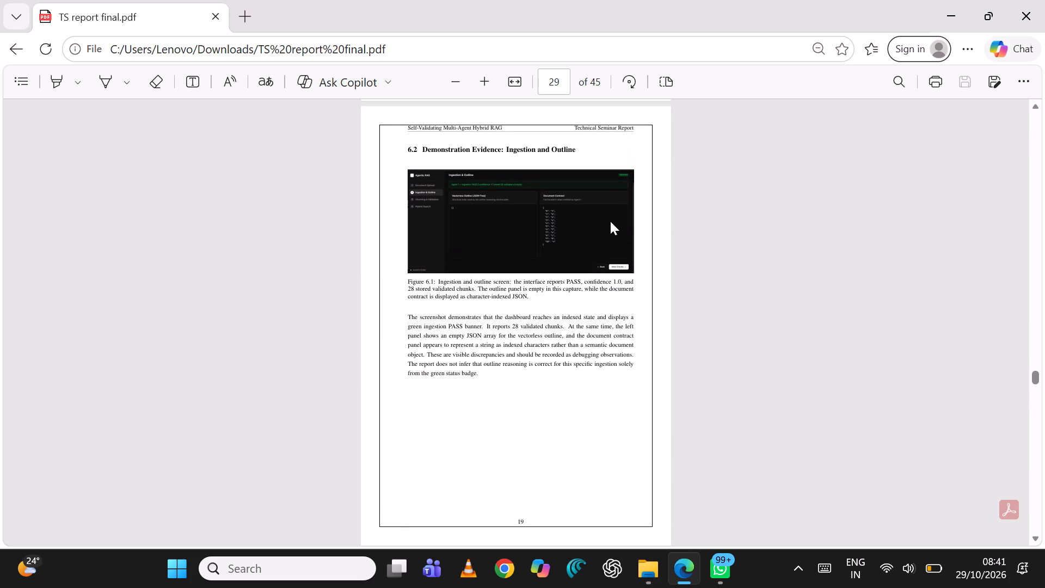
pyautogui.scroll(1, 610, 221)
pyautogui.scroll(-2, 610, 221)
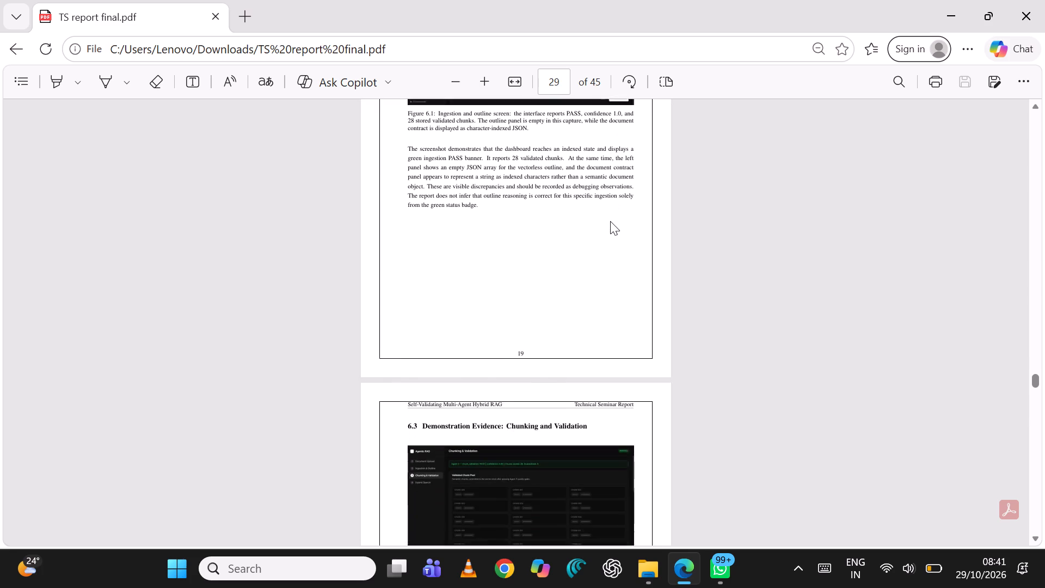
pyautogui.scroll(-2, 610, 221)
pyautogui.scroll(3, 610, 221)
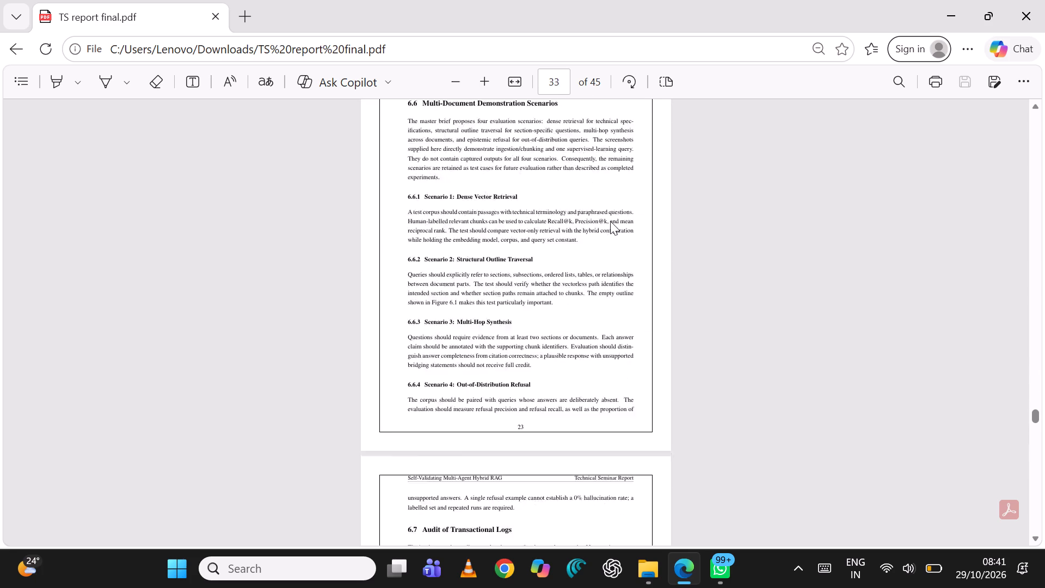
pyautogui.scroll(10, 610, 221)
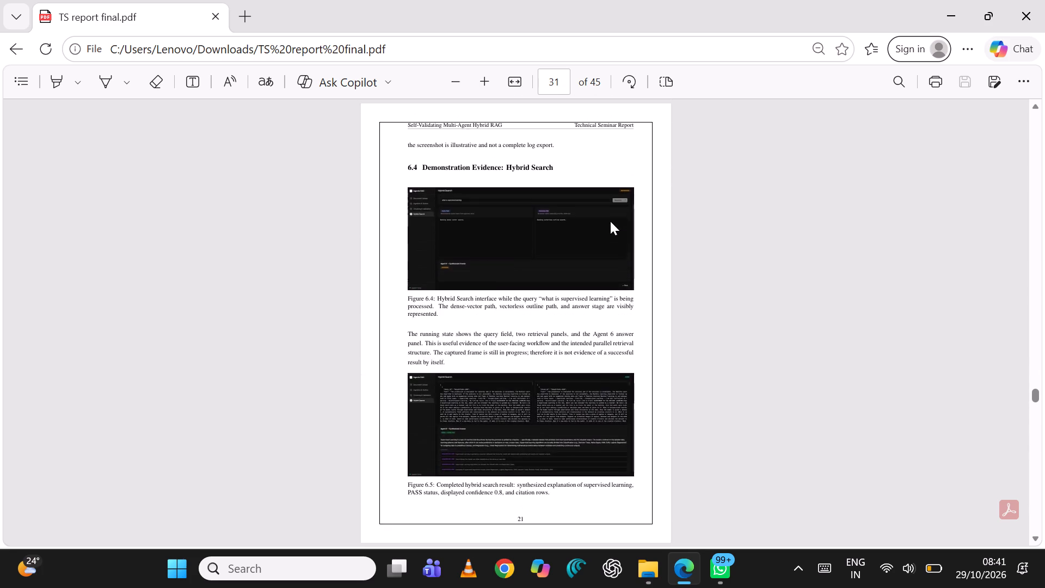
pyautogui.scroll(6, 610, 221)
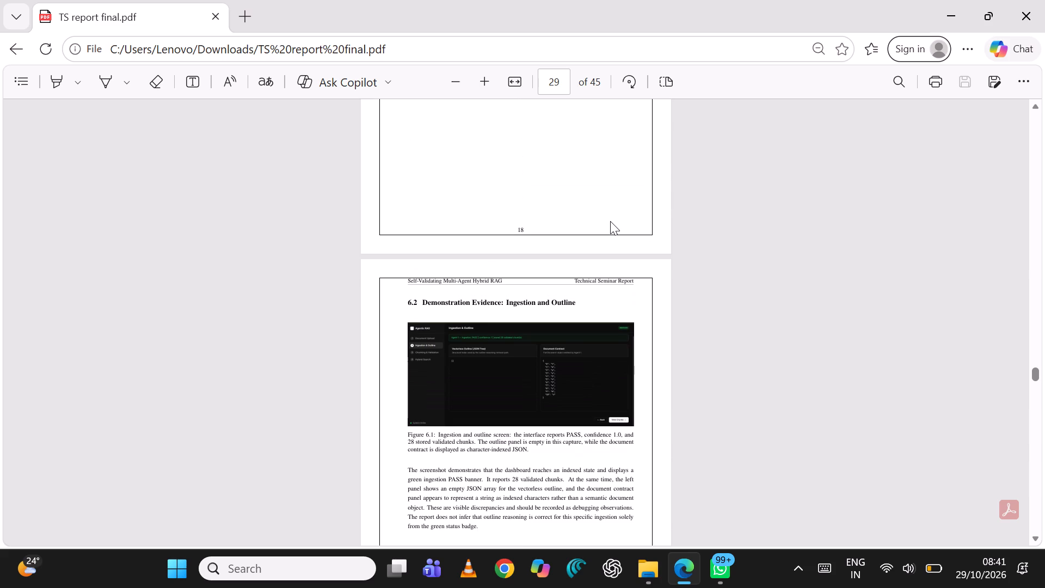
# Review the demonstration screenshots and captions from section 6.2 through section 6.5, Upload and Store Reset.
pyautogui.scroll(-3, 610, 221)
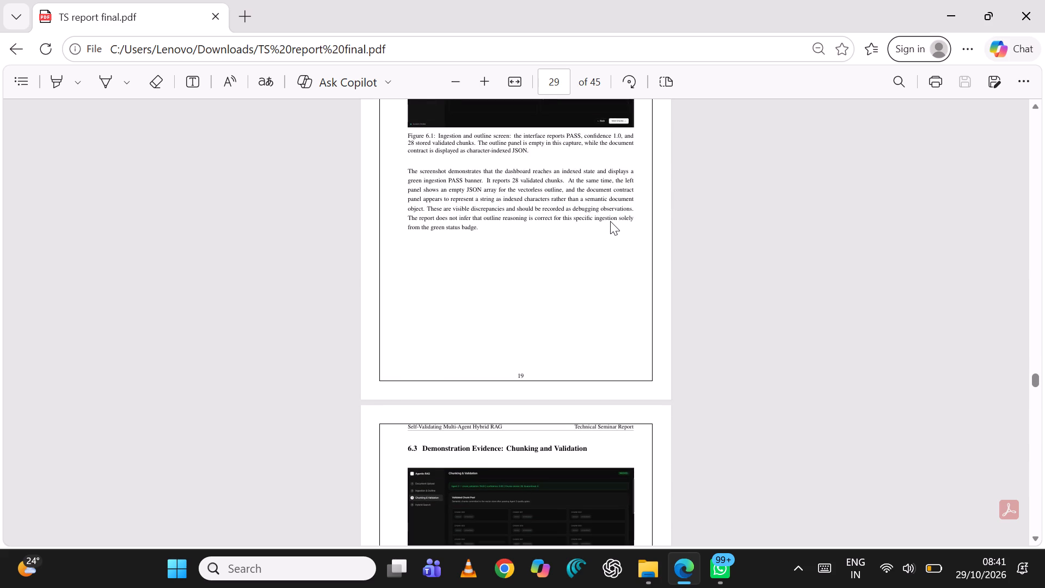
pyautogui.scroll(-4, 610, 221)
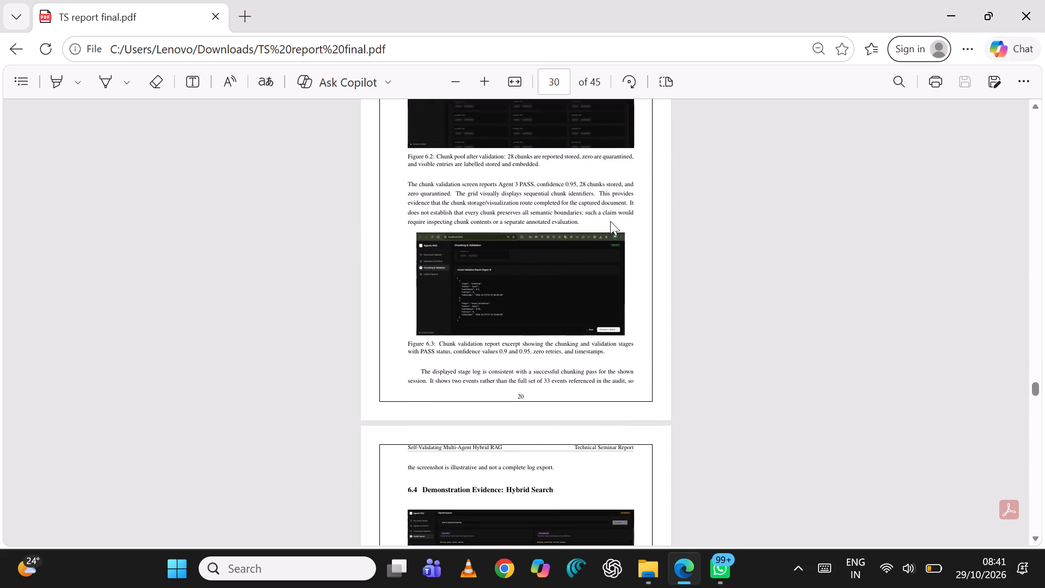
pyautogui.scroll(-3, 610, 221)
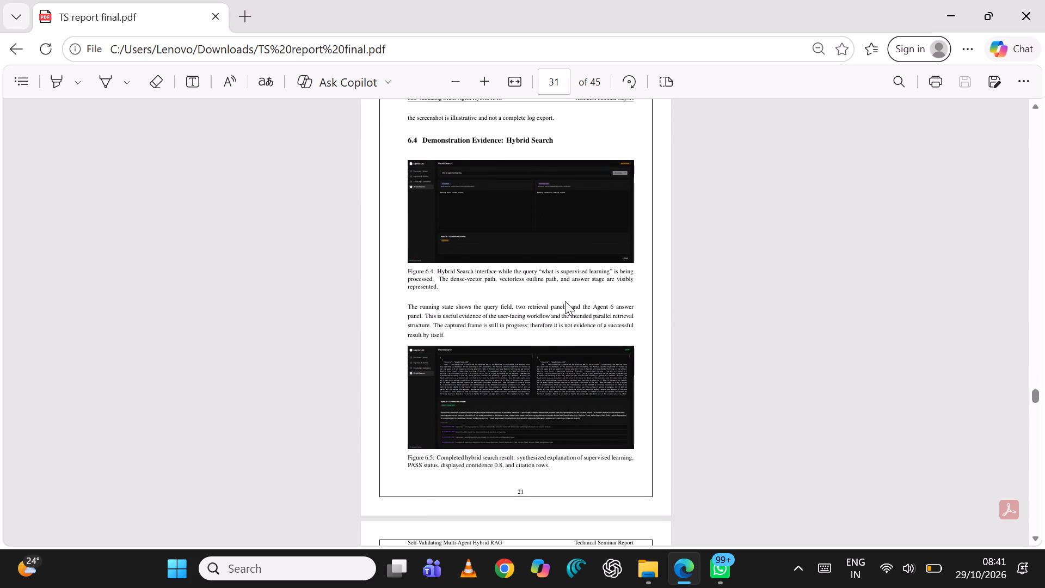
pyautogui.scroll(-3, 566, 296)
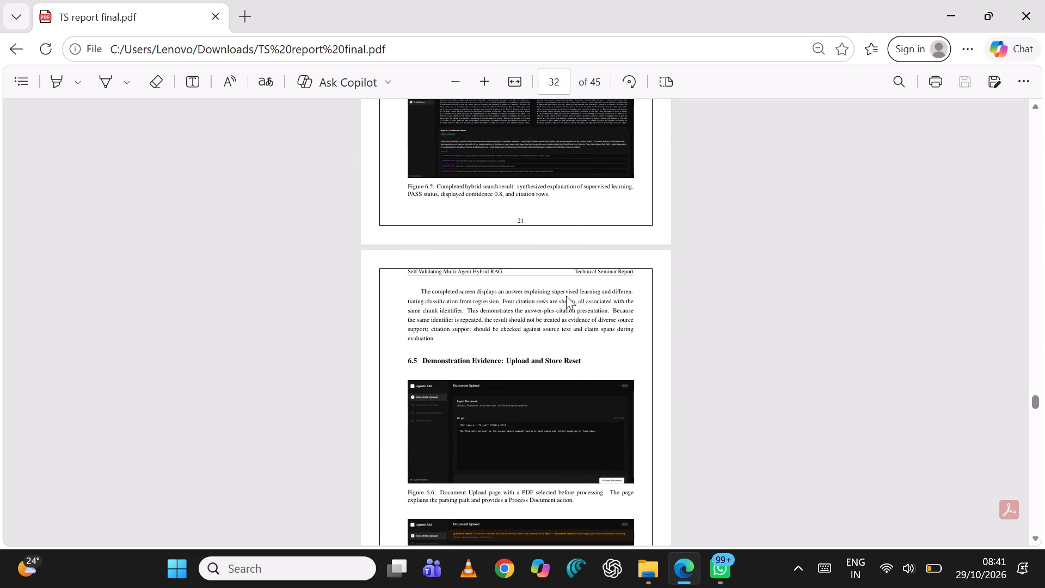
pyautogui.scroll(1, 566, 296)
pyautogui.scroll(-1, 566, 296)
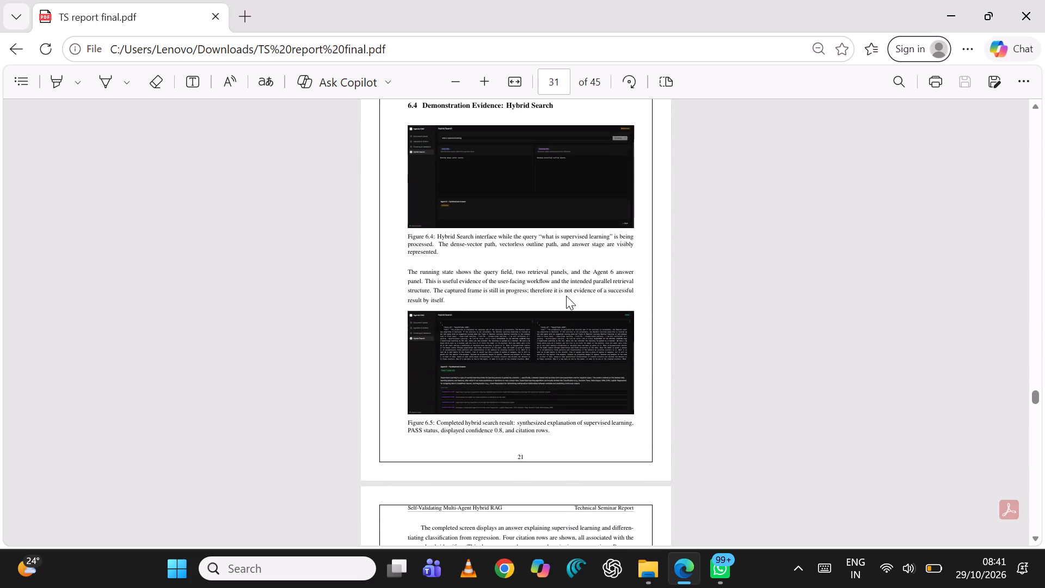
pyautogui.scroll(-1, 566, 296)
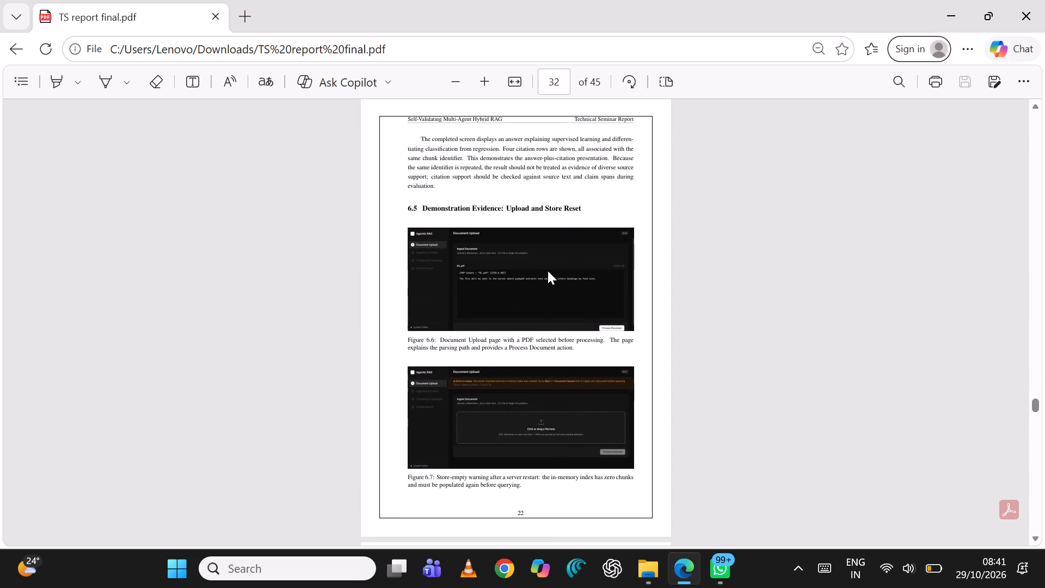
# Look through the rest of the report from section 6.6 to the finalization checklist in Chapter C.
pyautogui.scroll(-6, 552, 320)
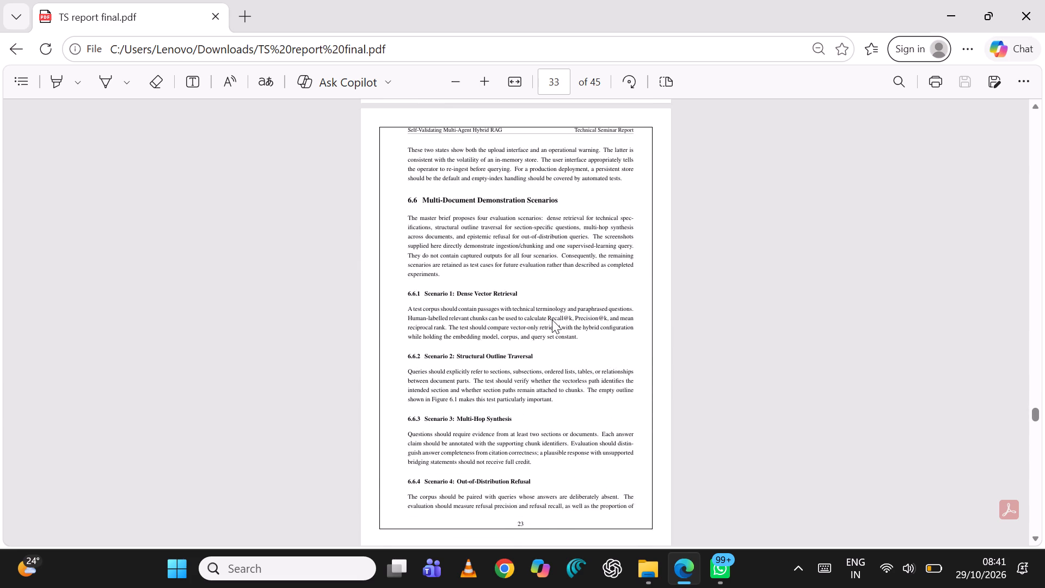
pyautogui.scroll(-6, 552, 320)
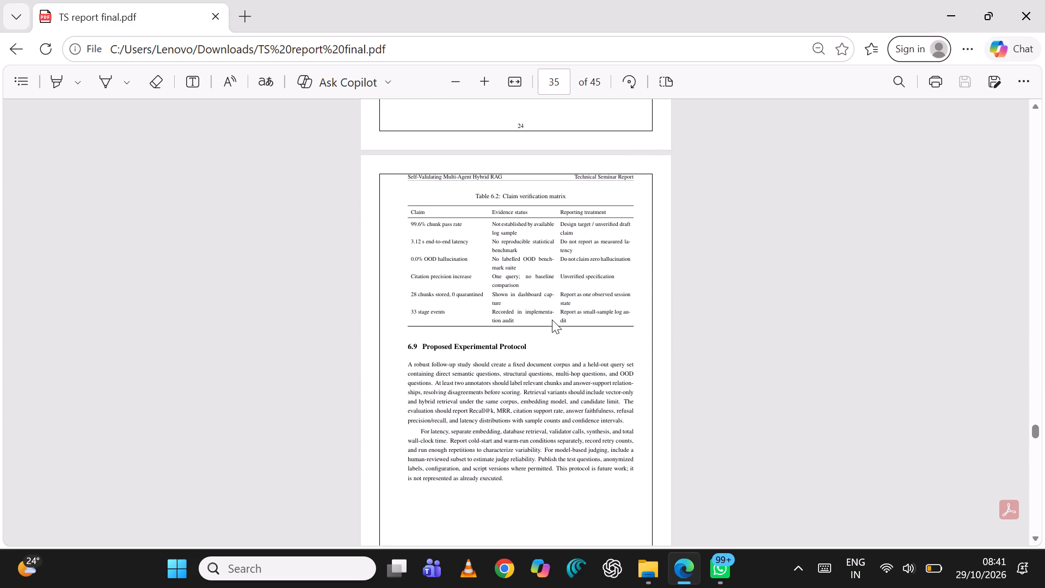
pyautogui.scroll(-6, 552, 320)
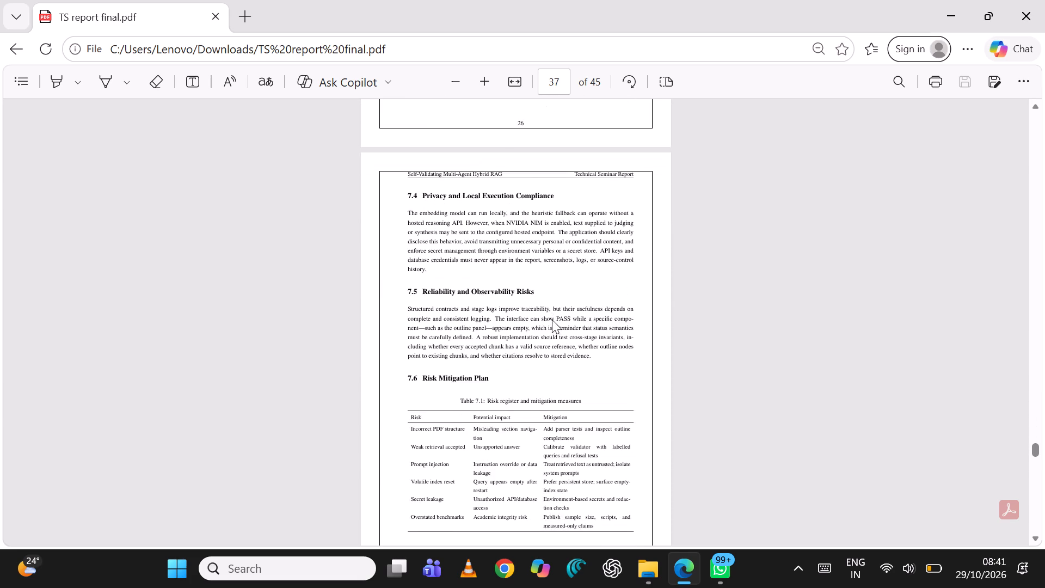
pyautogui.scroll(-7, 552, 320)
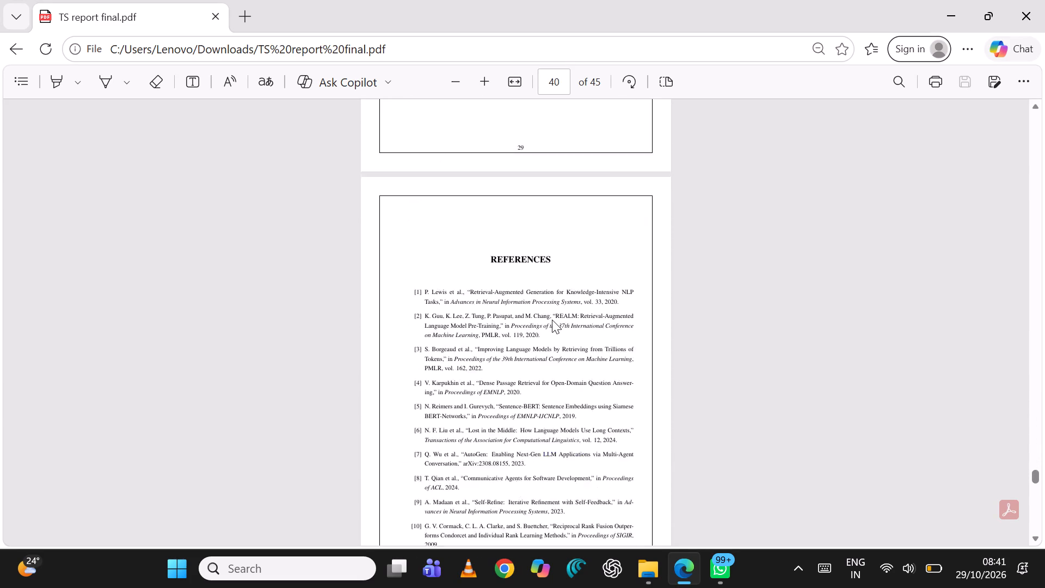
pyautogui.scroll(-6, 552, 320)
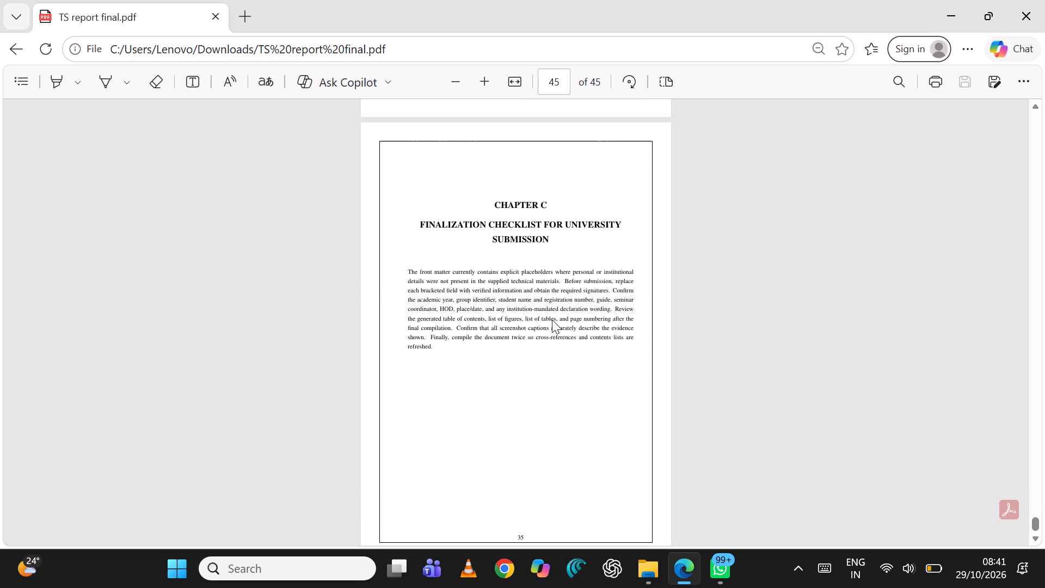
pyautogui.scroll(-1, 552, 320)
# Look back through the report from Chapter C to Chapter 3 and examine the system architecture diagram in Figure 3.1.
pyautogui.scroll(20, 552, 320)
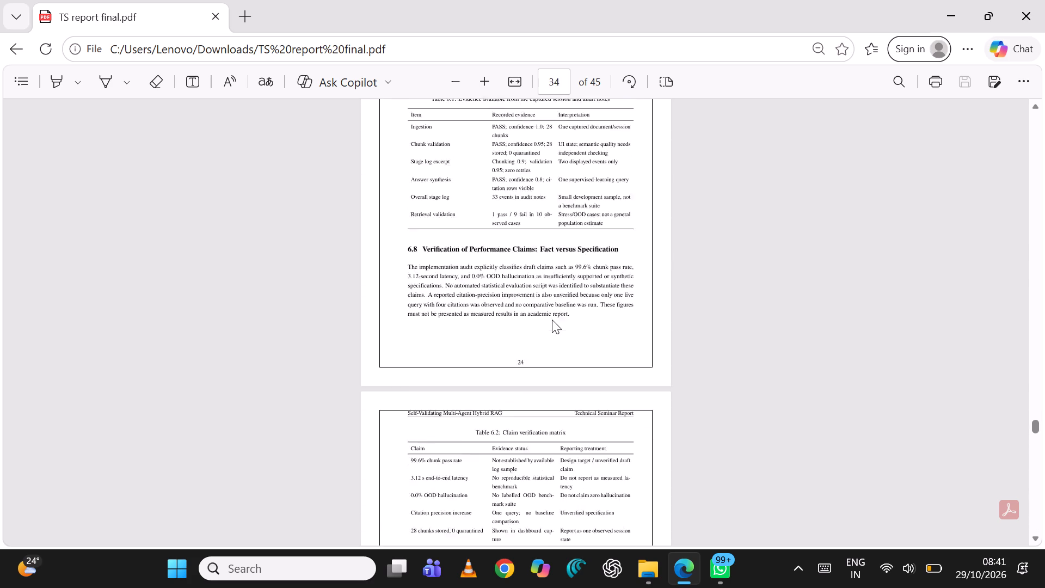
pyautogui.scroll(13, 552, 320)
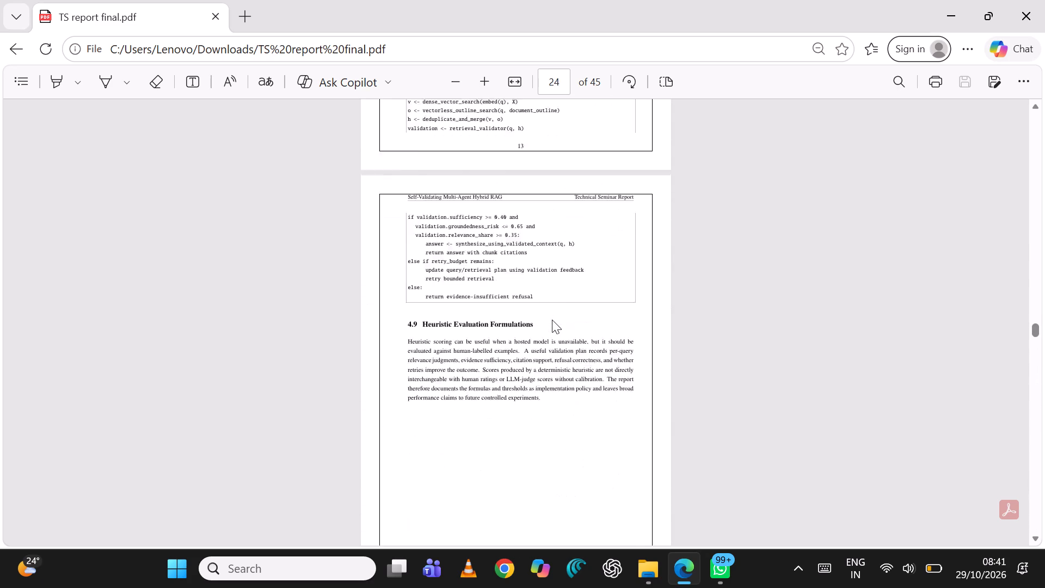
pyautogui.scroll(7, 552, 320)
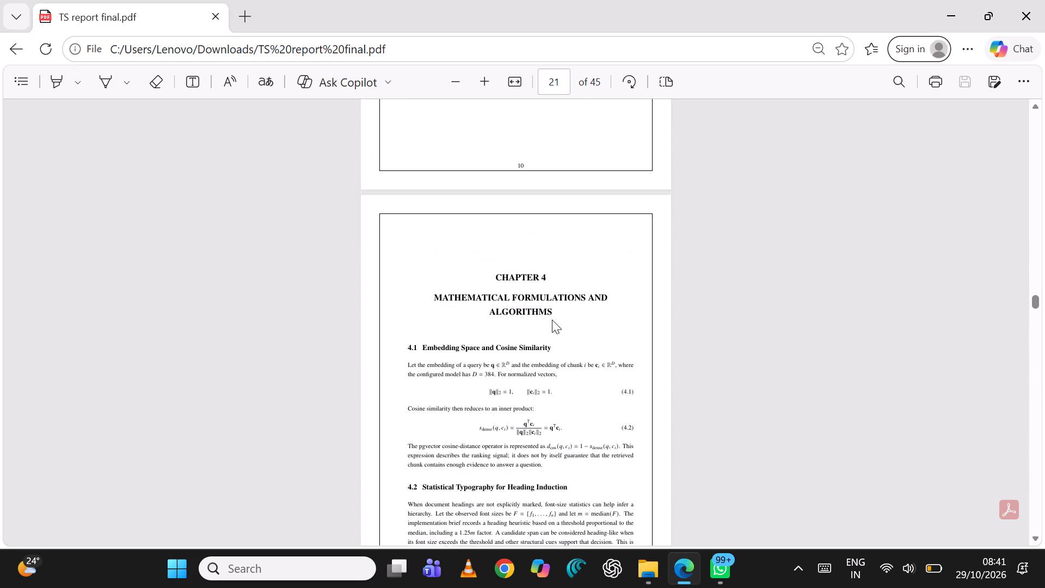
pyautogui.scroll(6, 552, 320)
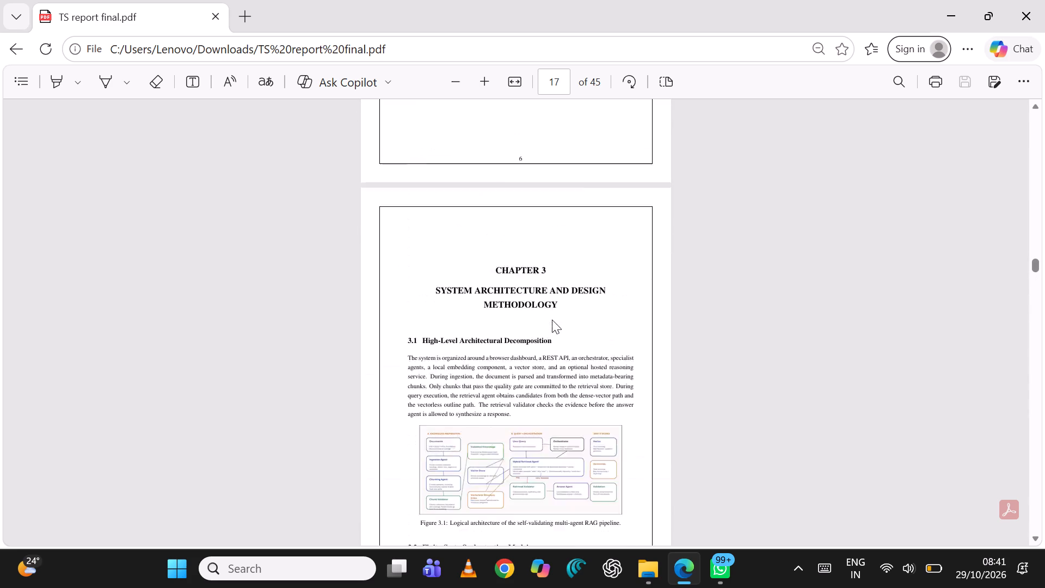
pyautogui.scroll(4, 552, 320)
pyautogui.scroll(1, 567, 402)
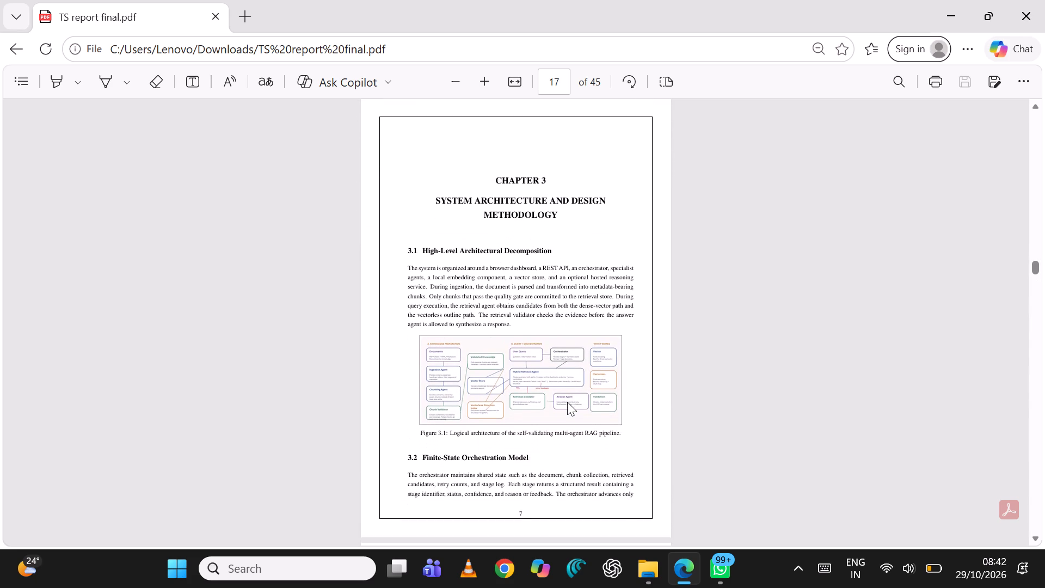
pyautogui.scroll(5, 567, 402)
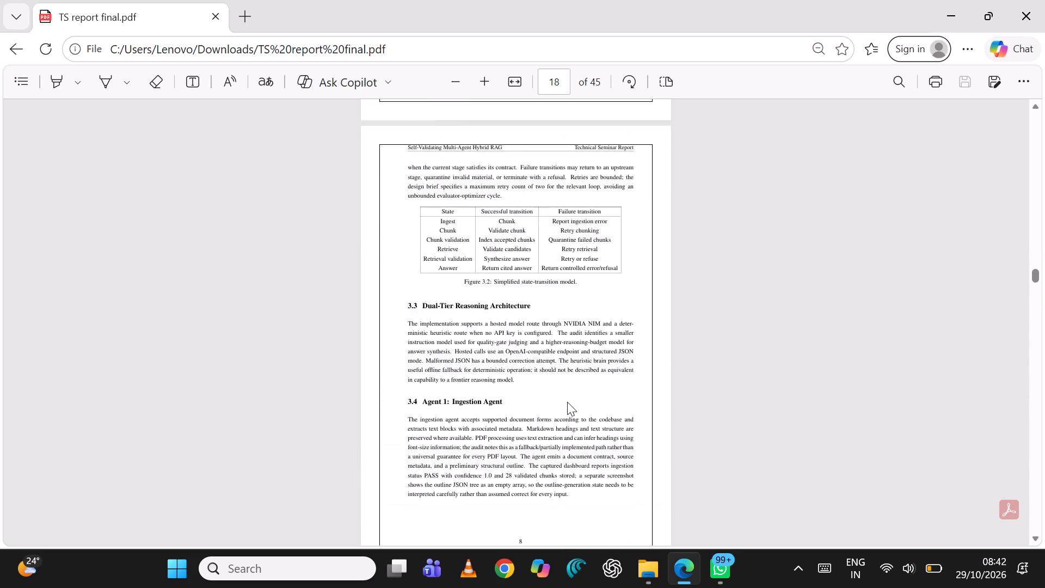
pyautogui.scroll(2, 567, 402)
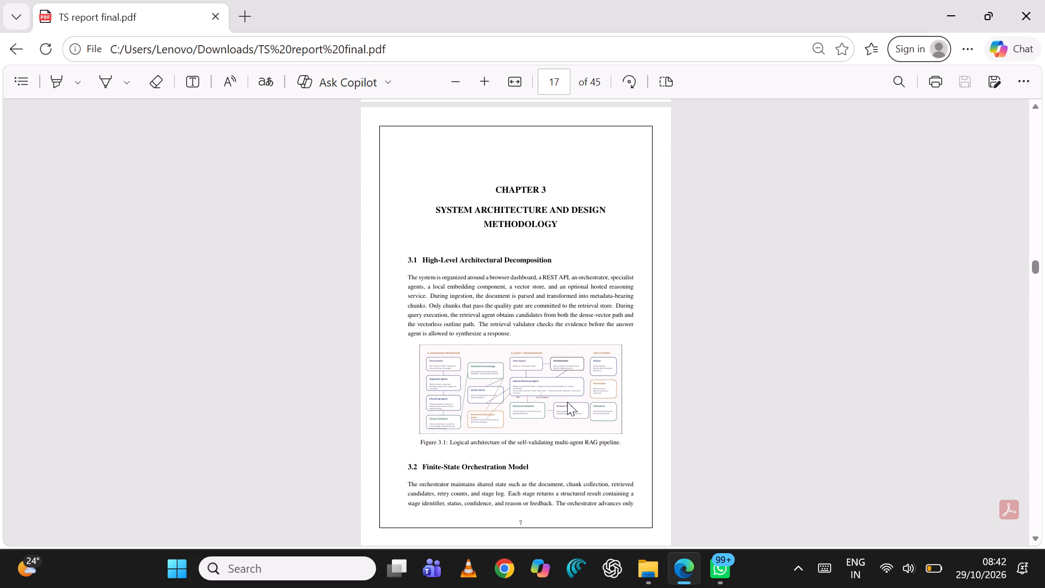
# Review the report onward from section 3.2 through Chapter 5 to the ingestion and outline screenshot in section 6.2.
pyautogui.scroll(-3, 571, 408)
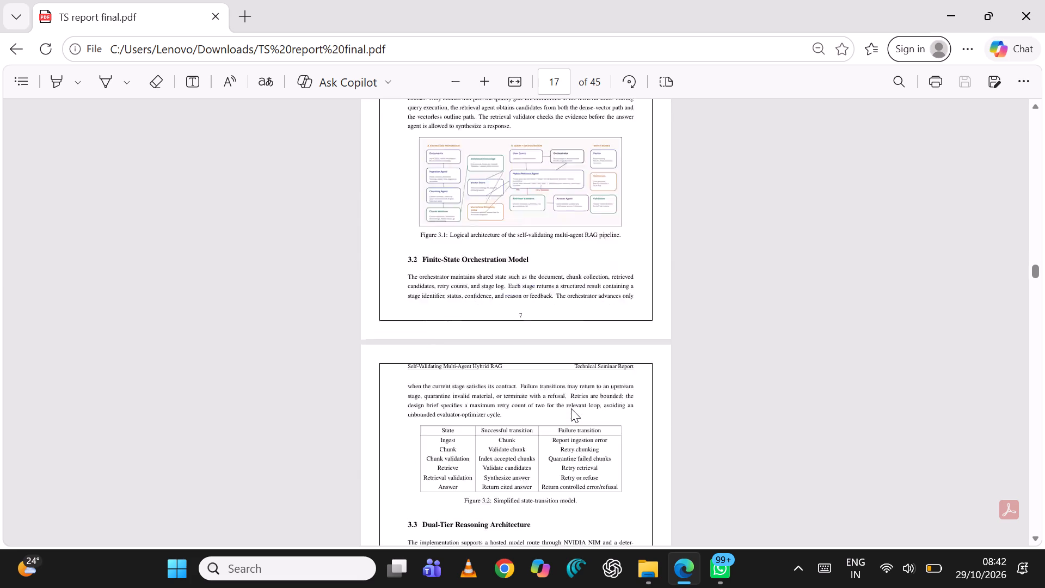
pyautogui.scroll(-11, 571, 408)
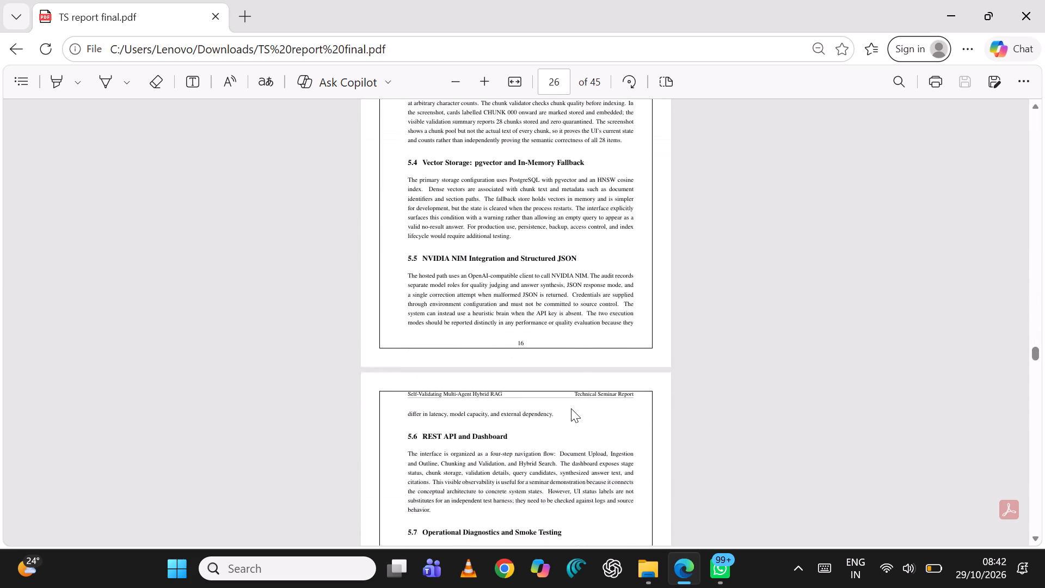
pyautogui.scroll(-6, 571, 408)
pyautogui.scroll(1, 571, 408)
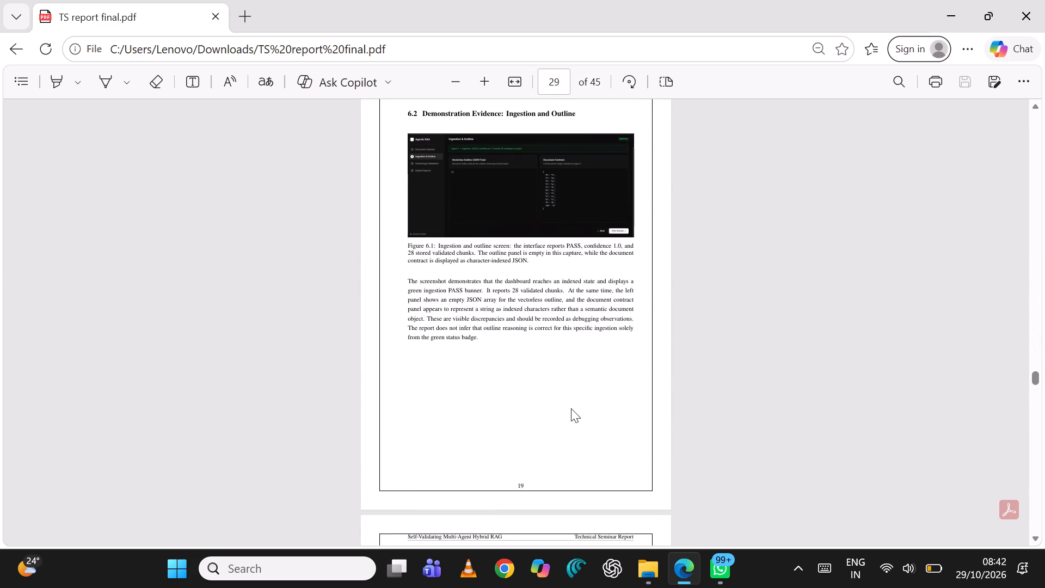
pyautogui.scroll(1, 571, 408)
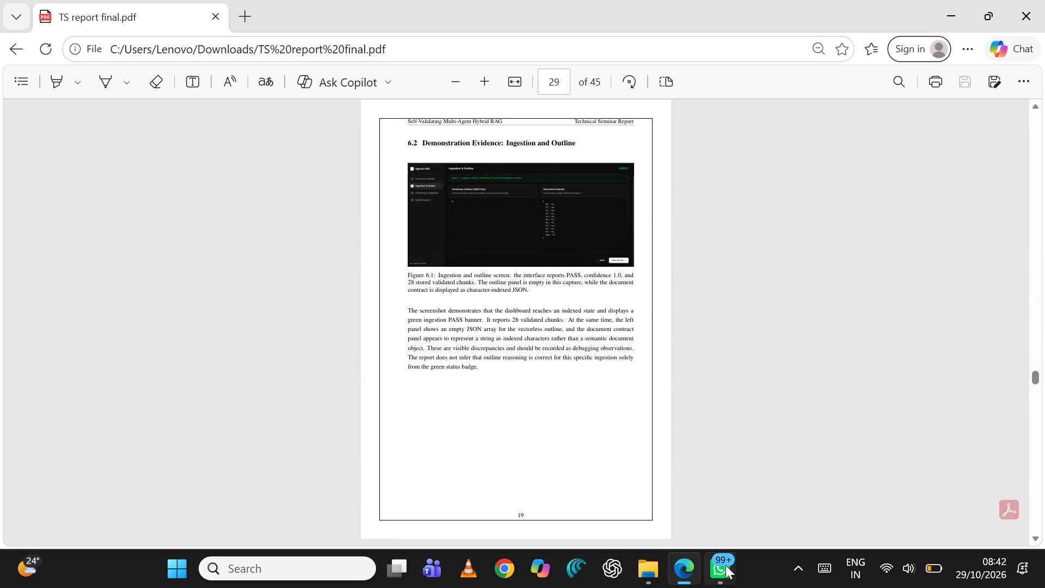
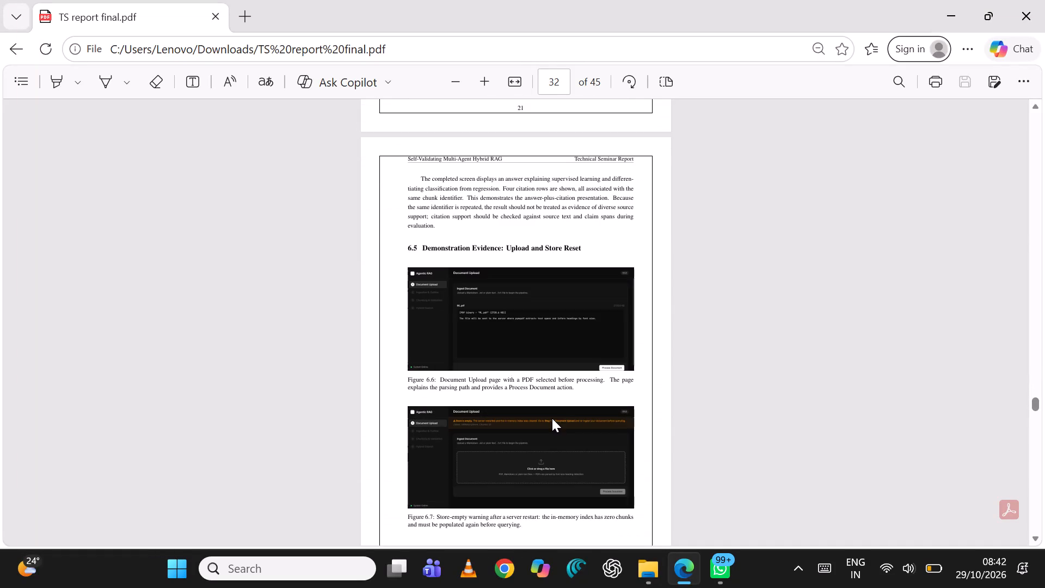
# Look back through the report from section 6.5 to Chapter 3 and re-examine the logical architecture diagram in Figure 3.1.
pyautogui.scroll(1, 552, 418)
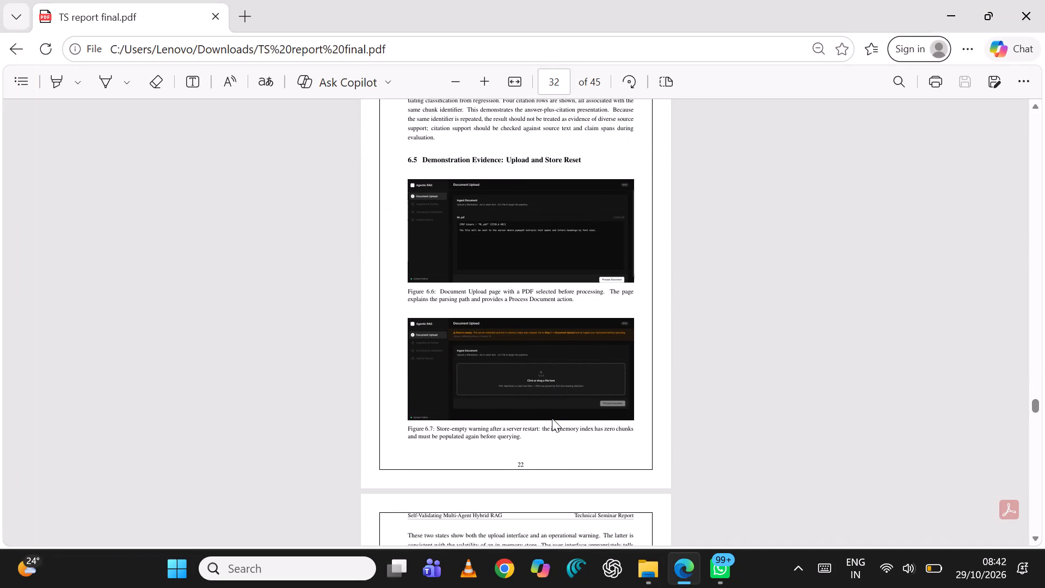
pyautogui.scroll(11, 552, 418)
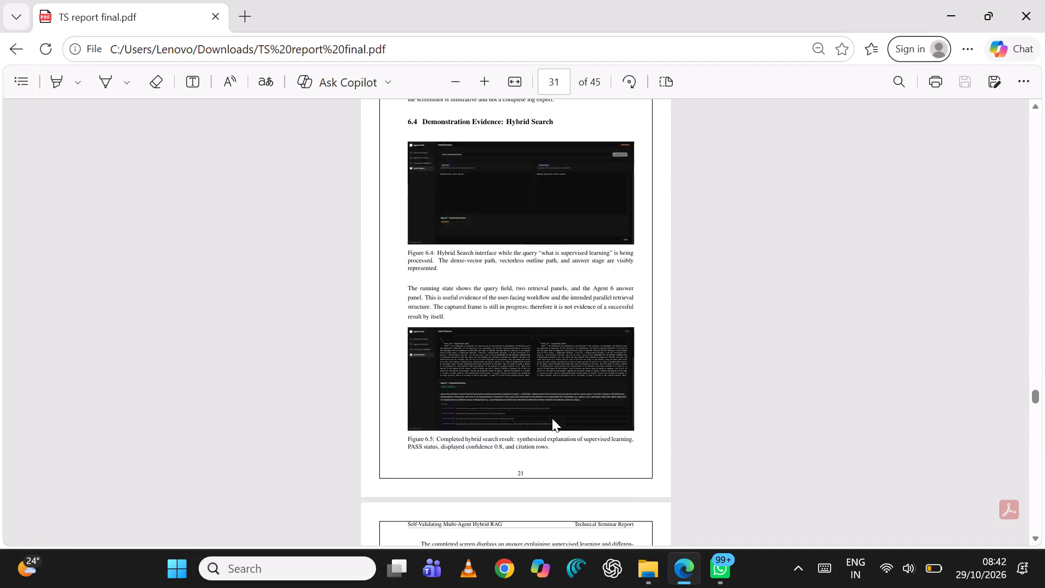
pyautogui.scroll(9, 552, 418)
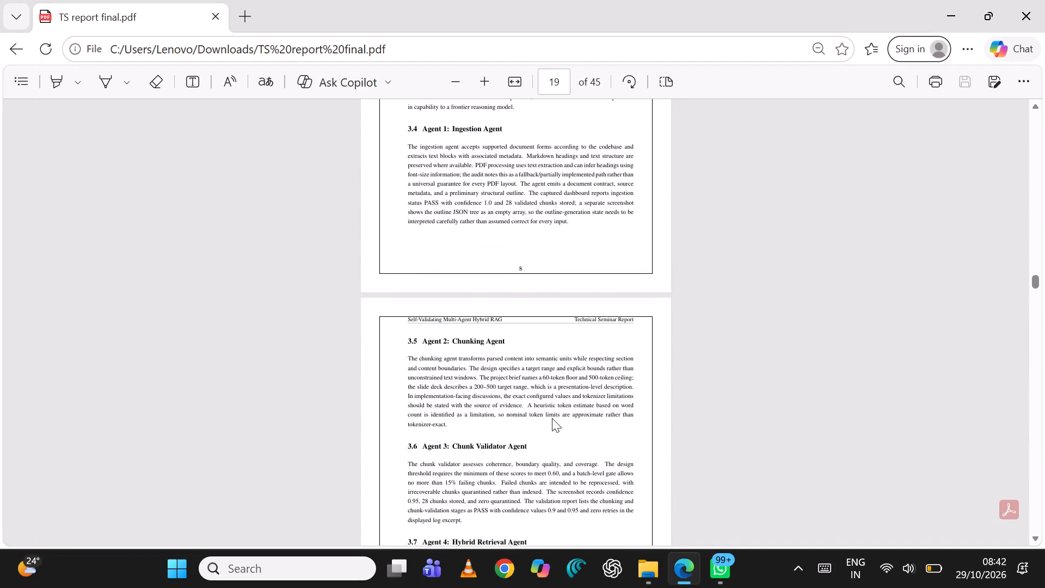
pyautogui.scroll(6, 552, 418)
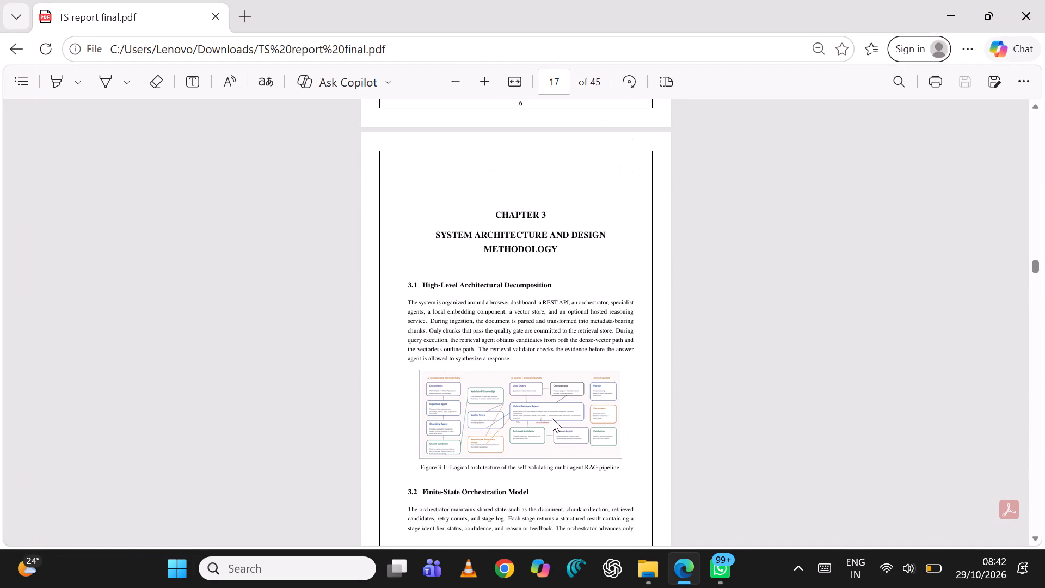
pyautogui.scroll(-1, 542, 405)
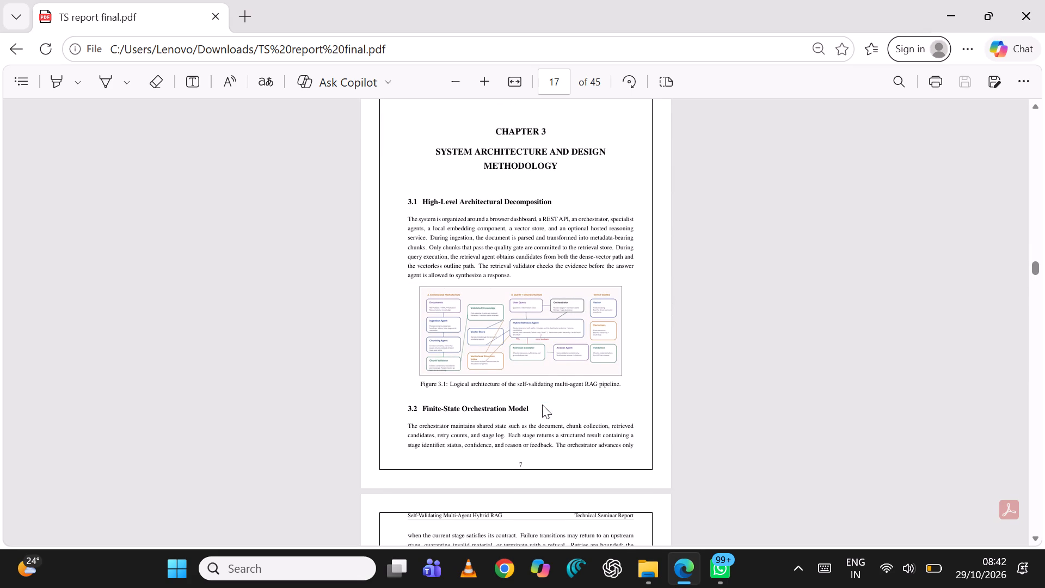
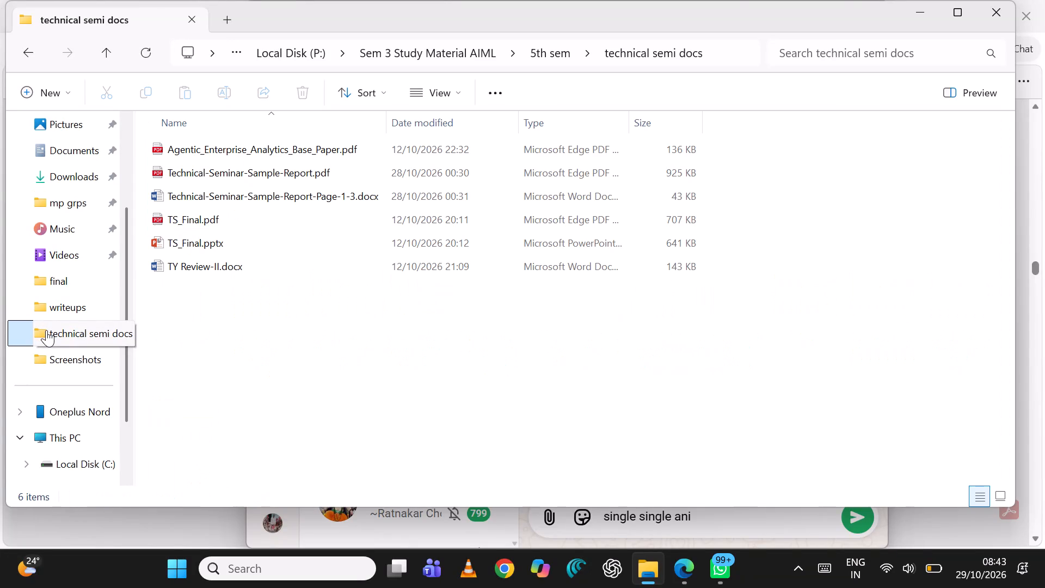
# Open Technical-Seminar-Sample-Report-Page-1-3.docx from the technical semi docs folder, dismiss the activation wizard and enable editing.
pyautogui.doubleClick(224, 195)
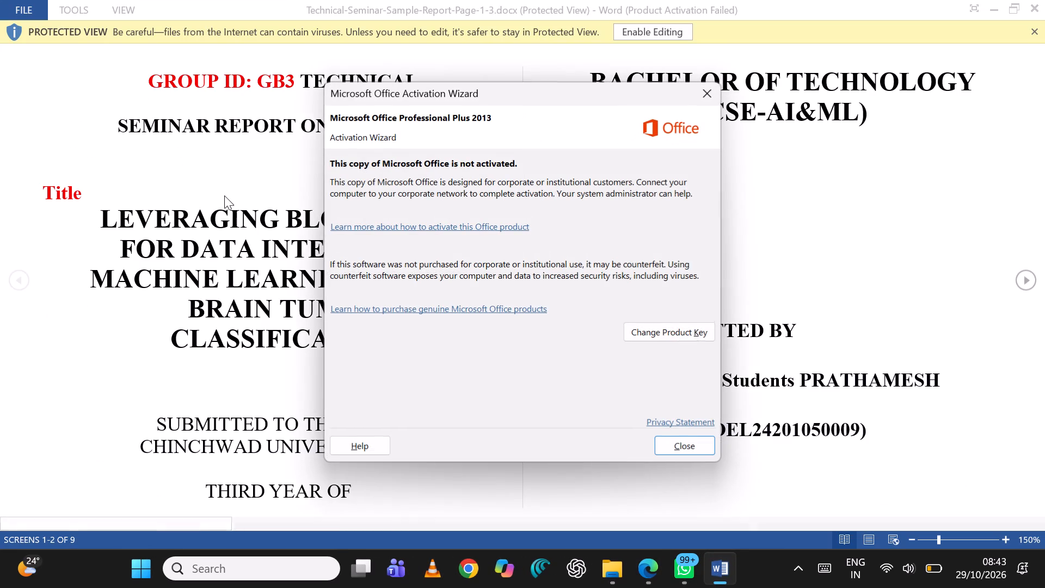
pyautogui.click(700, 87)
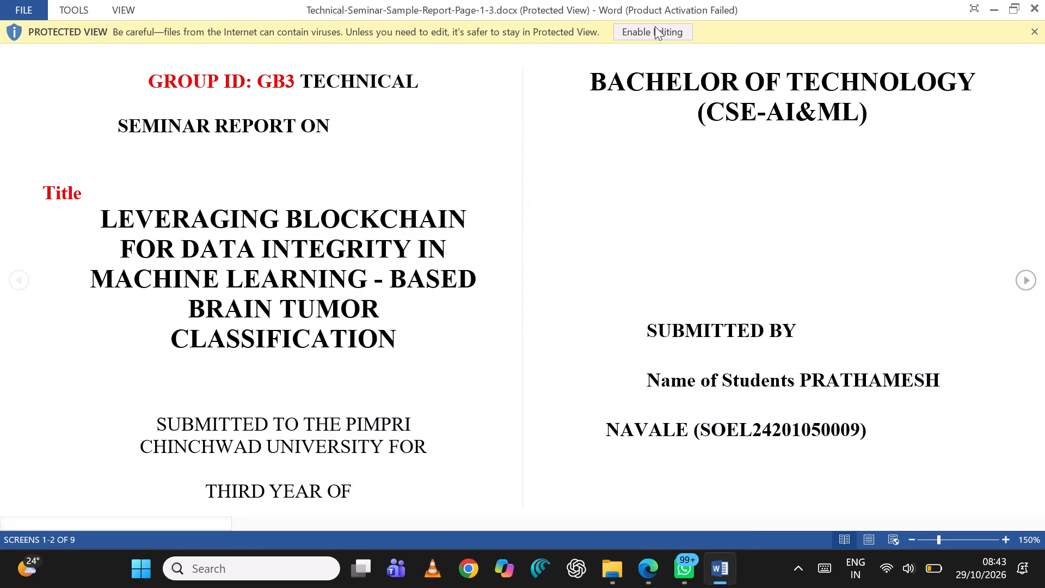
pyautogui.click(655, 26)
# Look through the sample report's cover, certificate and acknowledgement pages to examine which details need filling in.
pyautogui.scroll(-8, 603, 182)
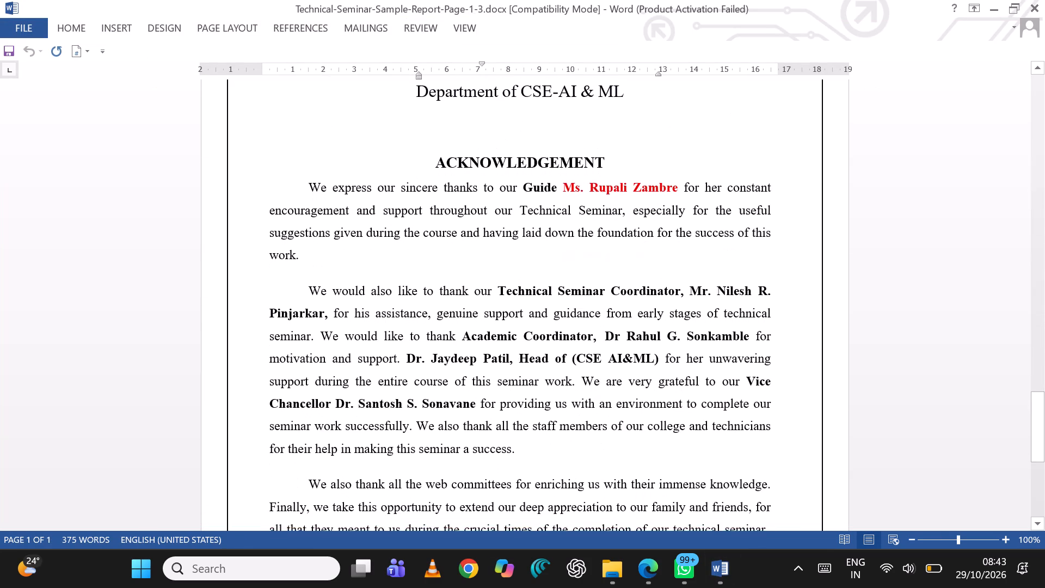
pyautogui.scroll(-2, 603, 182)
pyautogui.scroll(8, 603, 182)
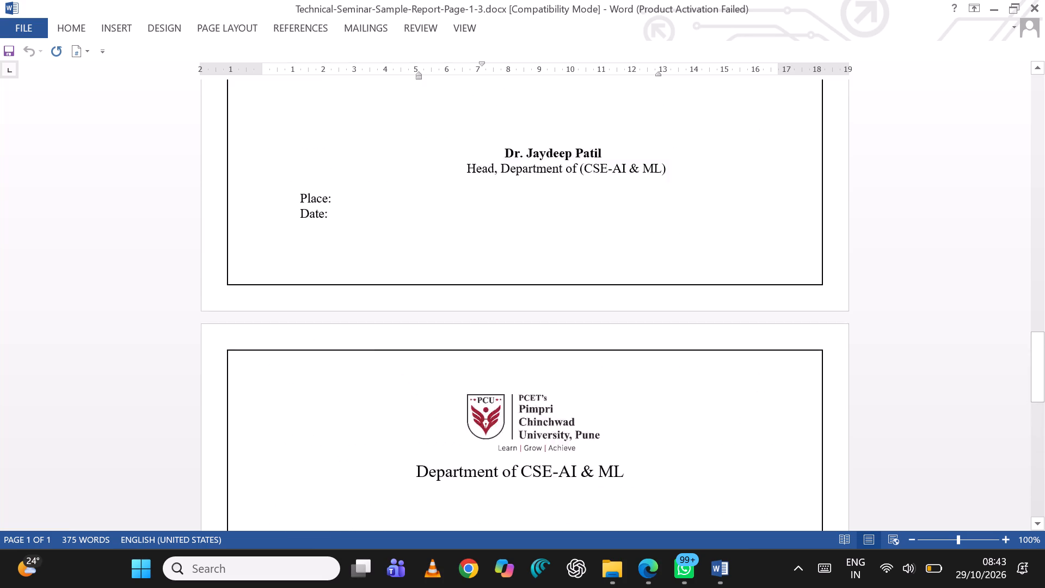
pyautogui.scroll(1, 603, 182)
pyautogui.scroll(-8, 603, 182)
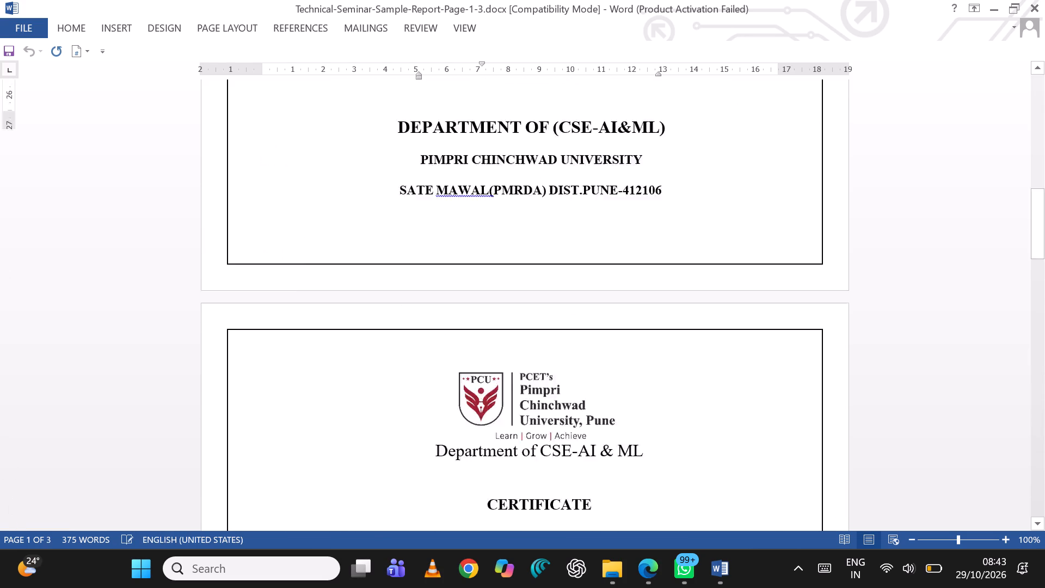
pyautogui.scroll(-1, 603, 182)
pyautogui.scroll(3, 603, 182)
pyautogui.scroll(-1, 603, 182)
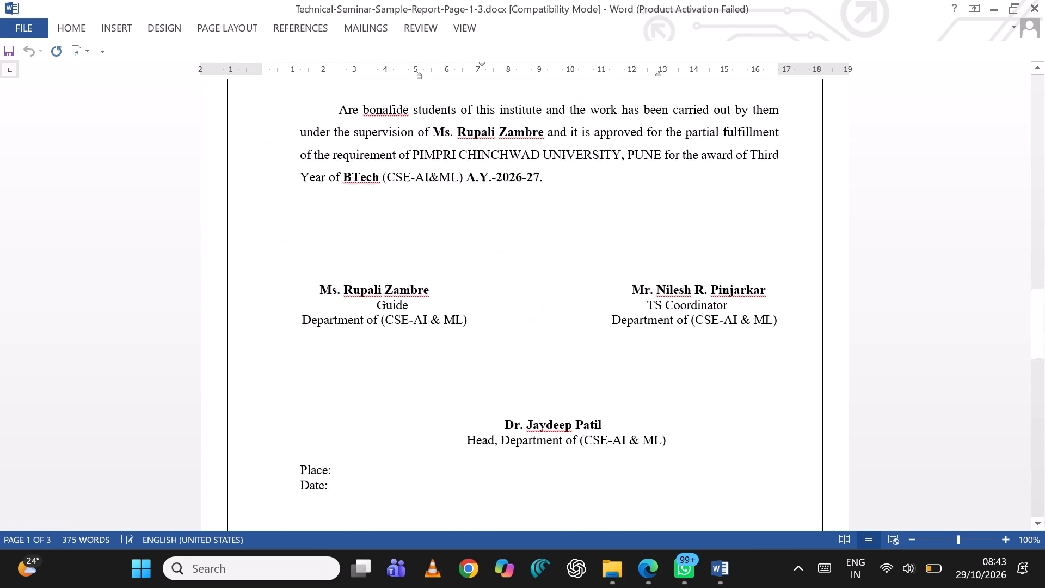
pyautogui.scroll(4, 603, 182)
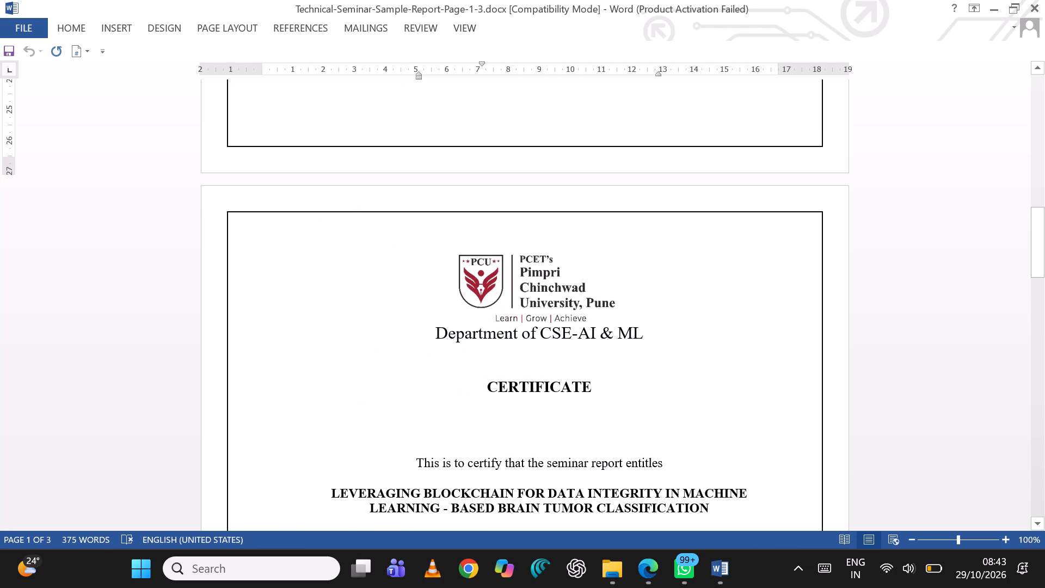
pyautogui.scroll(-1, 603, 182)
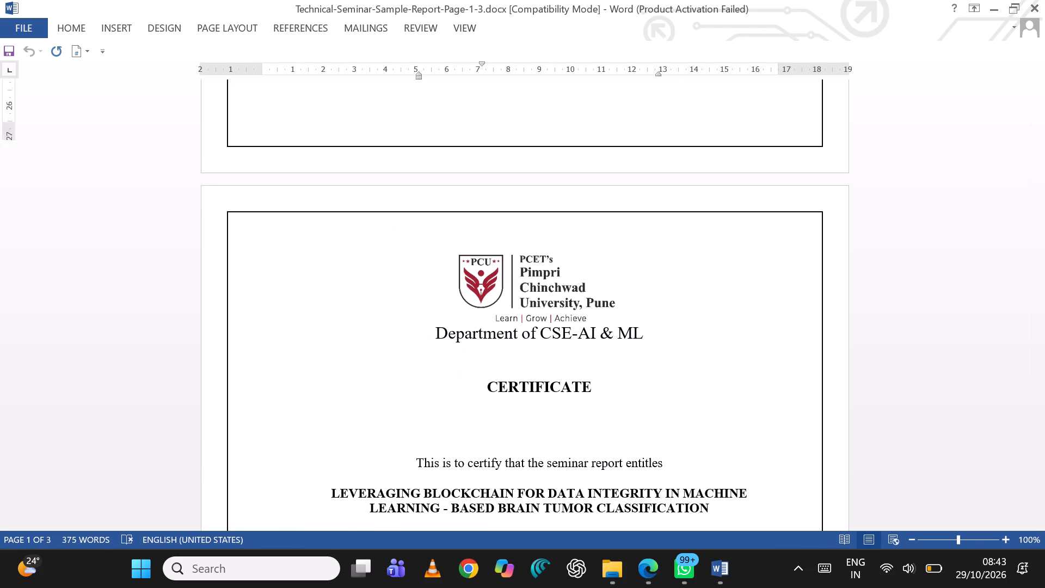
pyautogui.scroll(-2, 603, 182)
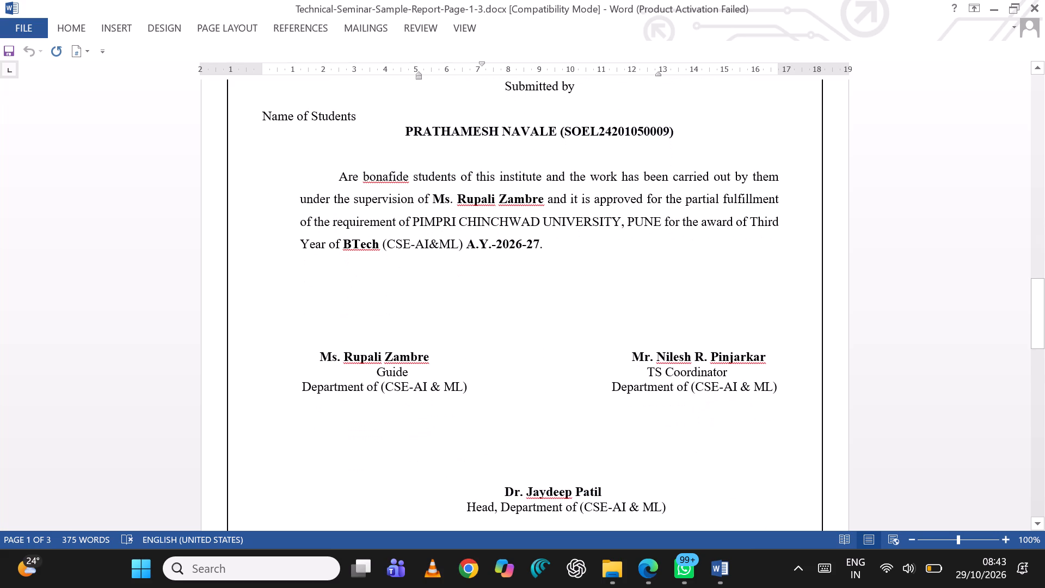
pyautogui.scroll(5, 603, 182)
pyautogui.scroll(-9, 603, 182)
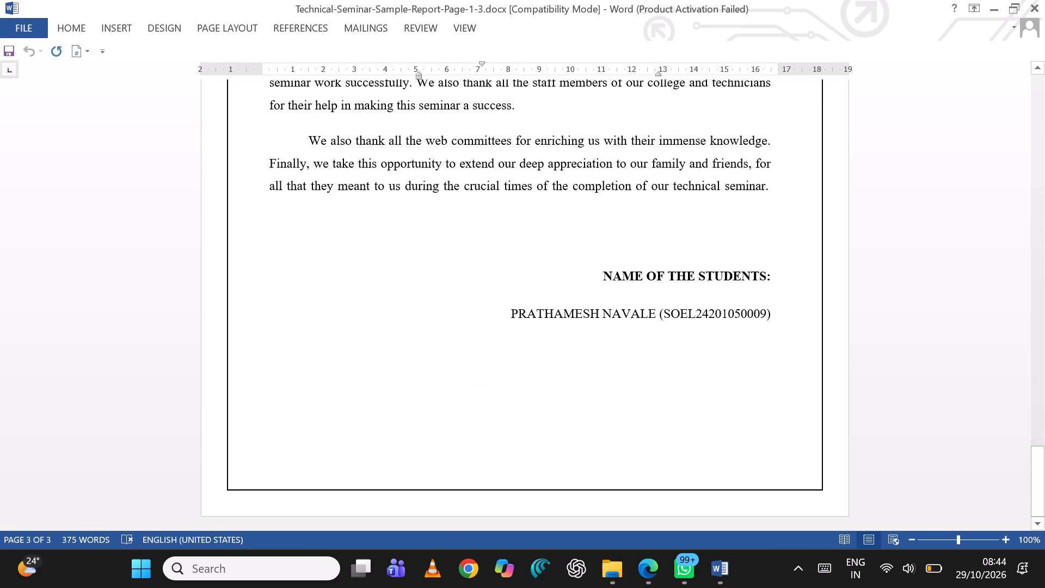
pyautogui.scroll(12, 603, 182)
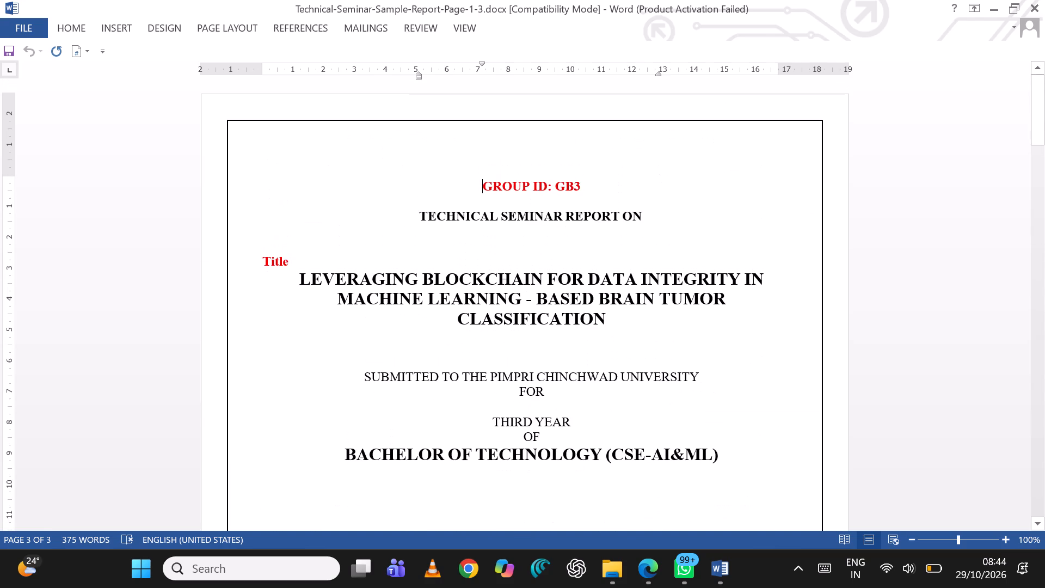
pyautogui.scroll(-5, 603, 182)
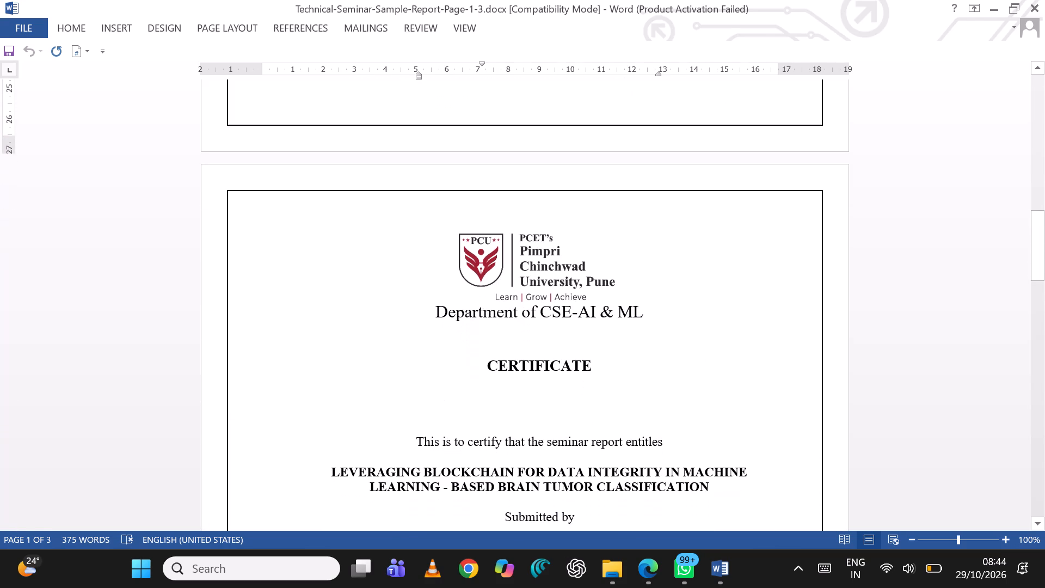
pyautogui.scroll(-1, 603, 182)
pyautogui.scroll(10, 490, 323)
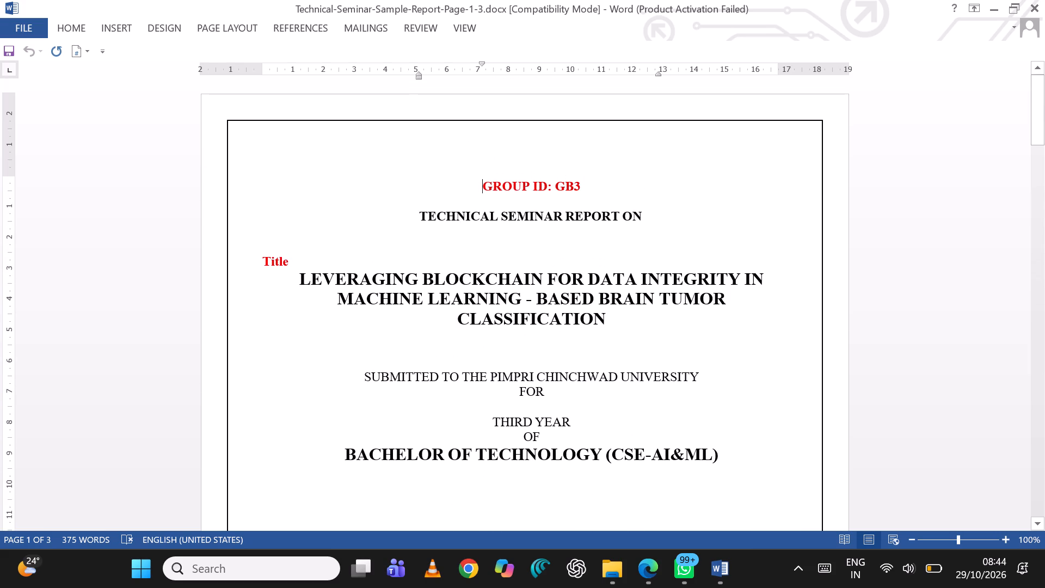
# Delete the red "Title" label above the report title on the cover page.
pyautogui.moveTo(257, 261); pyautogui.dragTo(297, 260)
pyautogui.press('BackSpace')
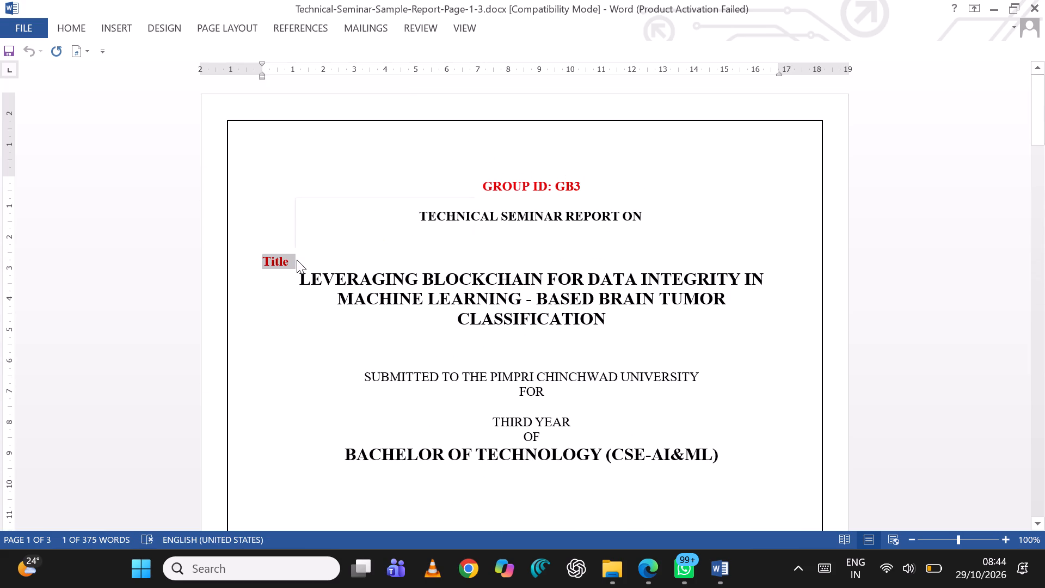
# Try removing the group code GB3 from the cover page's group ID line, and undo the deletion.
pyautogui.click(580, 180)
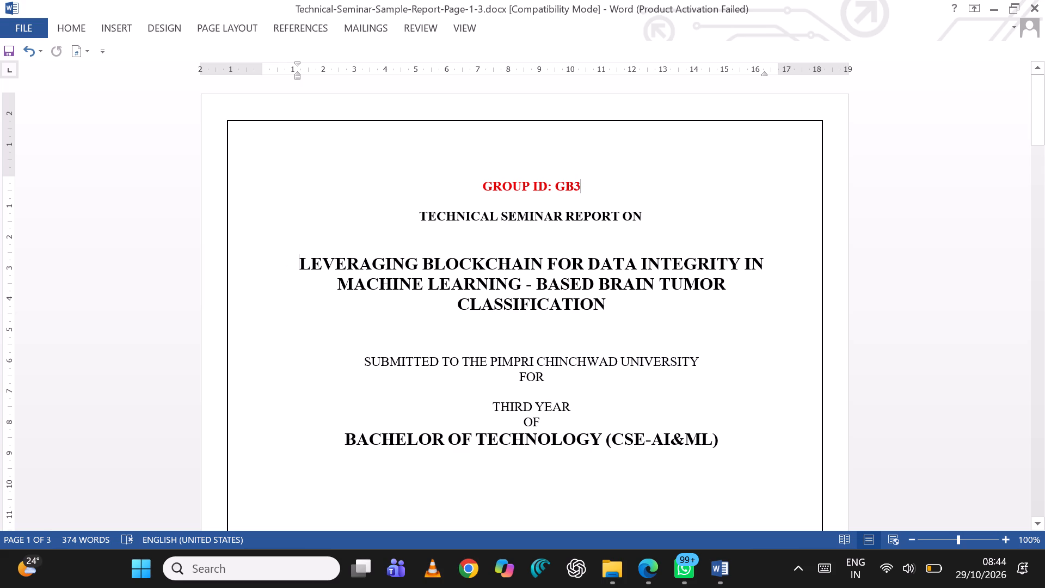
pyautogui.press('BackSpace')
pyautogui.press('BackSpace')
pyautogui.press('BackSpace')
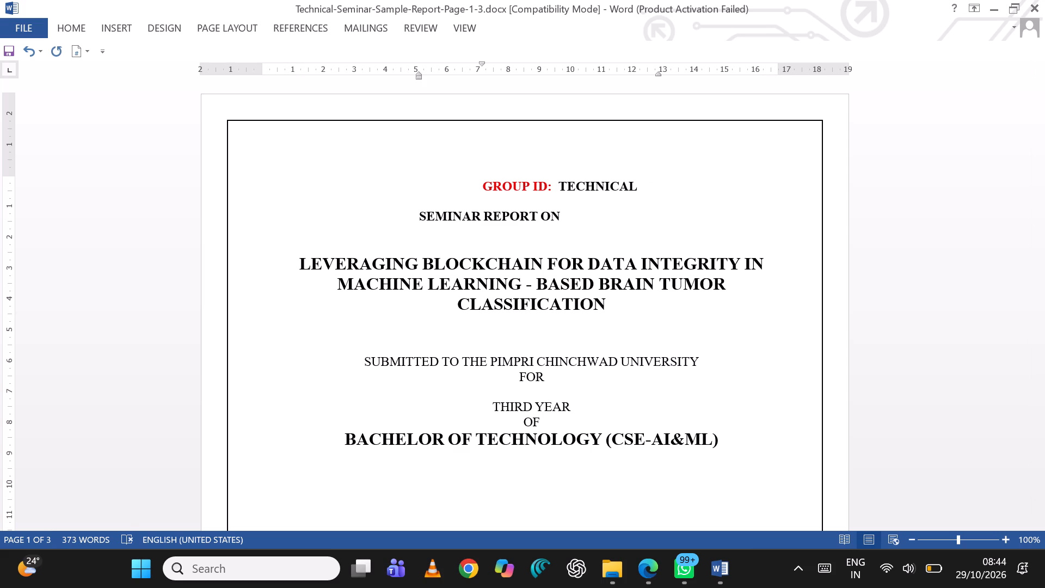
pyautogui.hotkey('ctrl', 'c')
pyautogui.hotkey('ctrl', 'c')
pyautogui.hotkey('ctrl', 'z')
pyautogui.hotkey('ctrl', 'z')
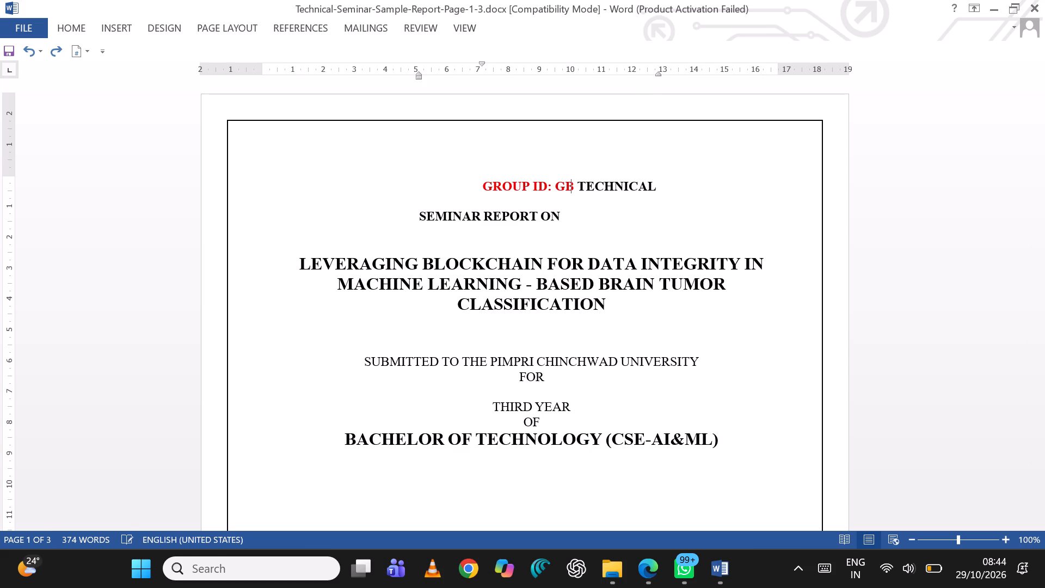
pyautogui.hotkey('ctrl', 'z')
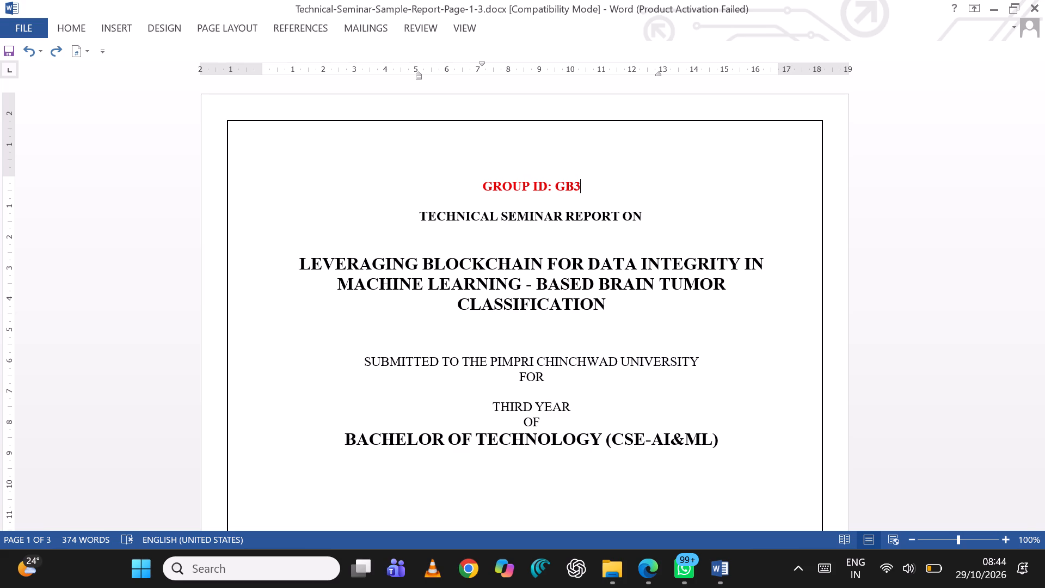
# Set the font colour of the whole "GROUP ID" line on the cover page to Automatic.
pyautogui.doubleClick(559, 181)
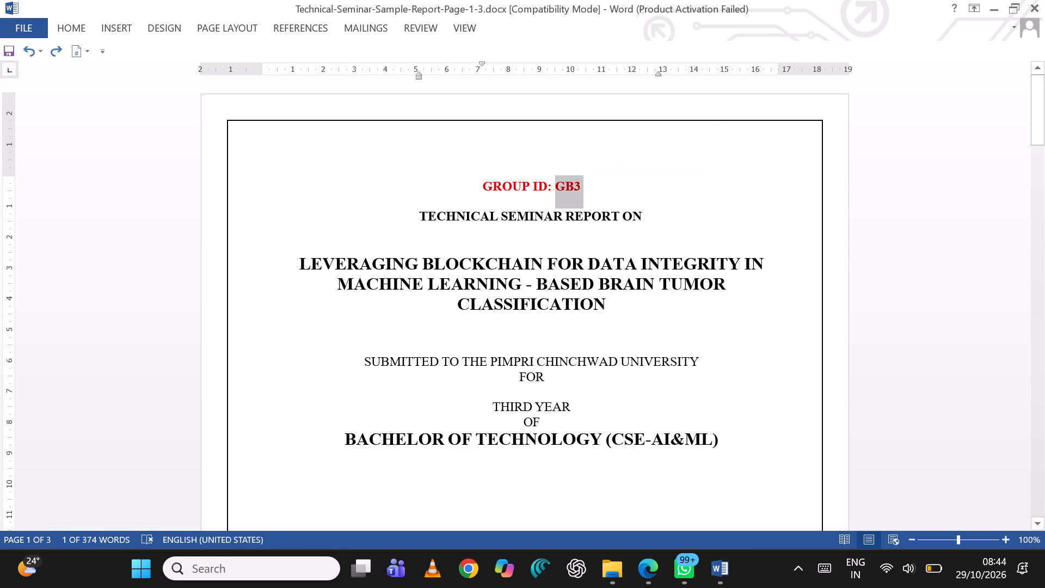
pyautogui.moveTo(484, 191); pyautogui.dragTo(581, 197)
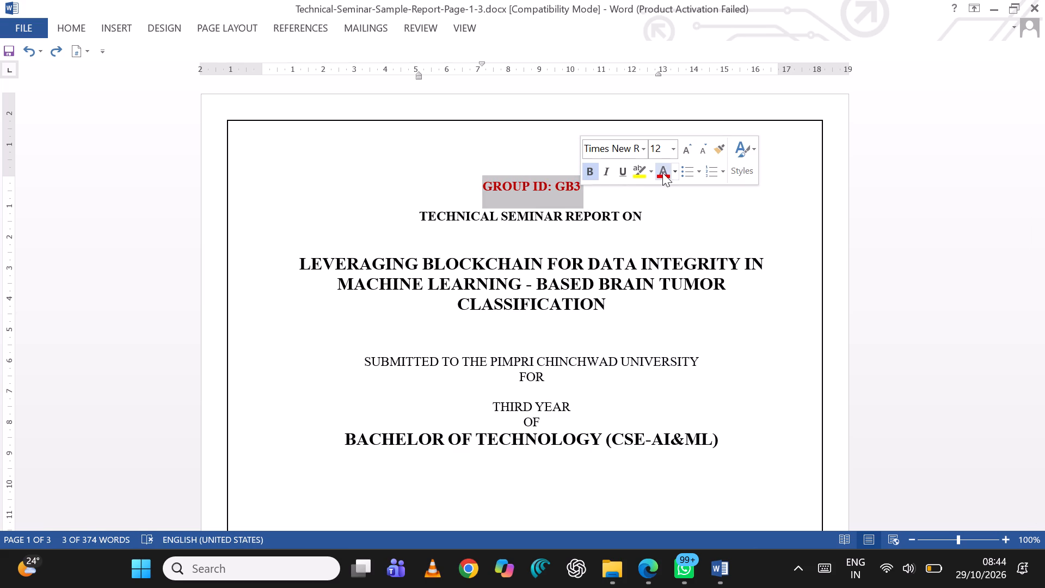
pyautogui.click(672, 169)
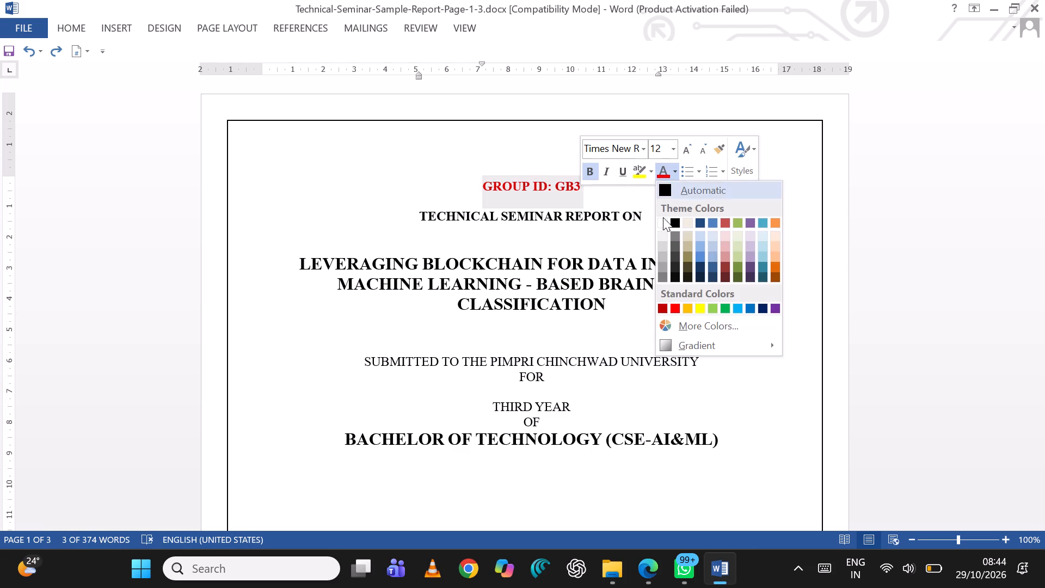
pyautogui.click(662, 194)
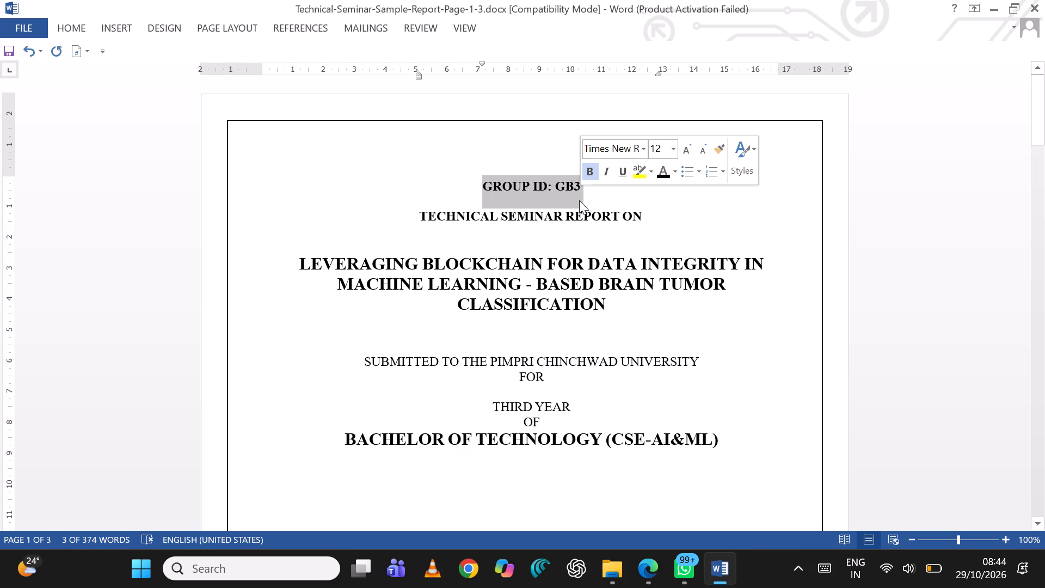
# Replace the group code in the cover page's group ID line with GC11.
pyautogui.click(583, 197)
pyautogui.press('Left')
pyautogui.press('BackSpace')
pyautogui.press('BackSpace')
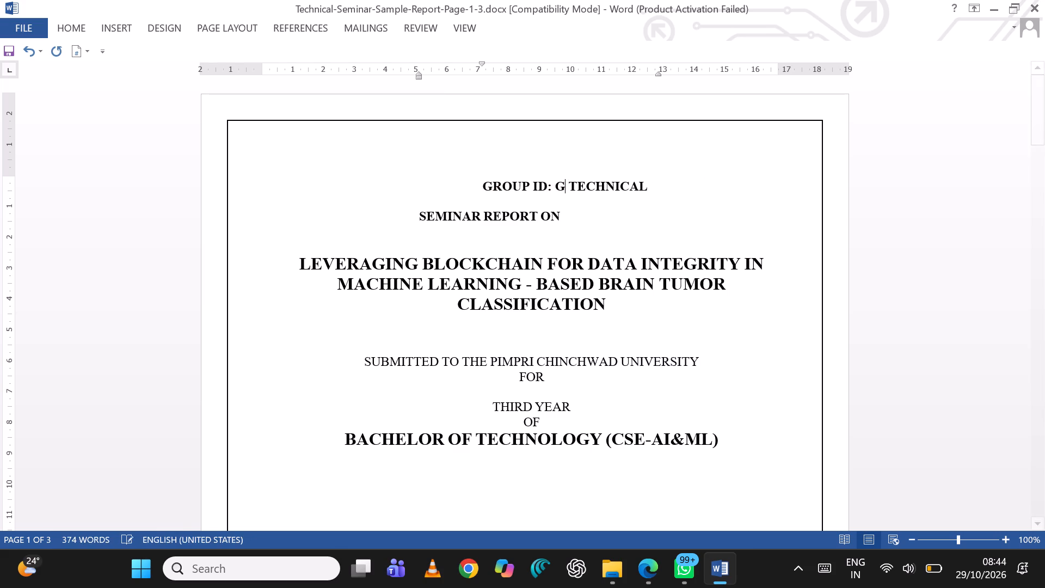
pyautogui.press('BackSpace')
pyautogui.write('GC')
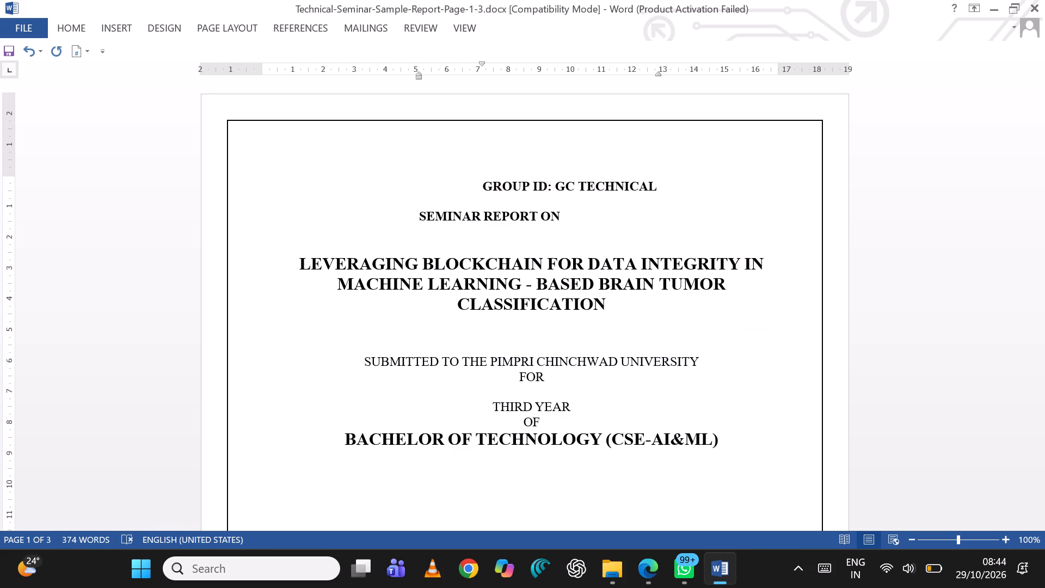
pyautogui.write('11')
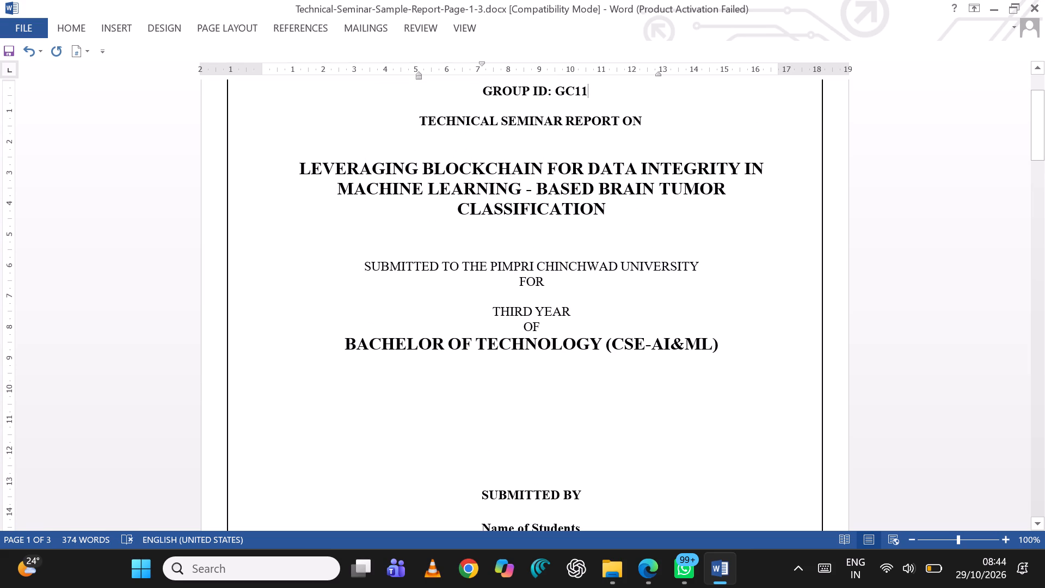
# Switch to TS report final.pdf in Edge, go back to its cover page and select the full report title.
pyautogui.click(655, 567)
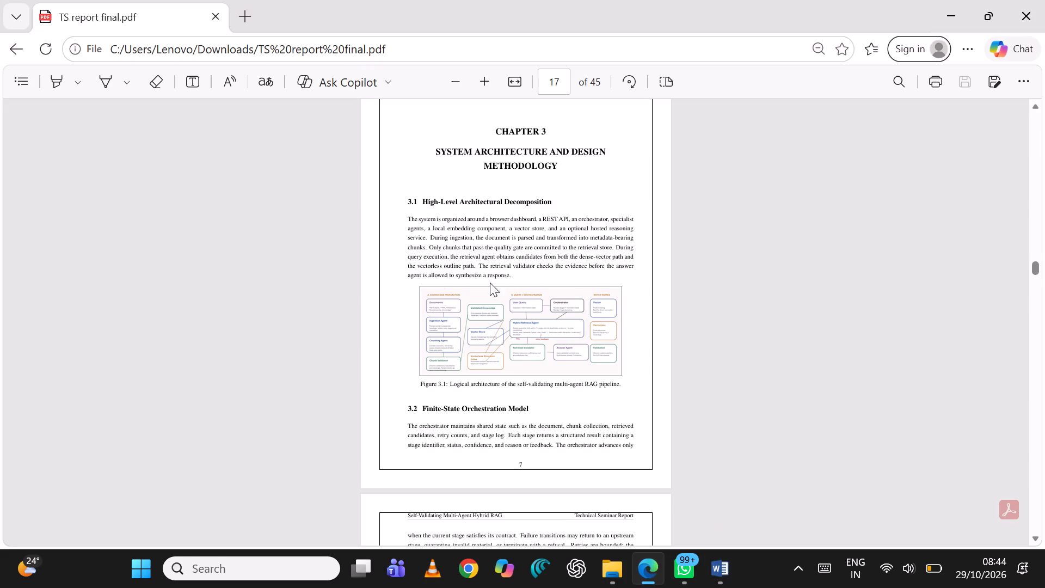
pyautogui.scroll(20, 490, 275)
pyautogui.scroll(16, 490, 275)
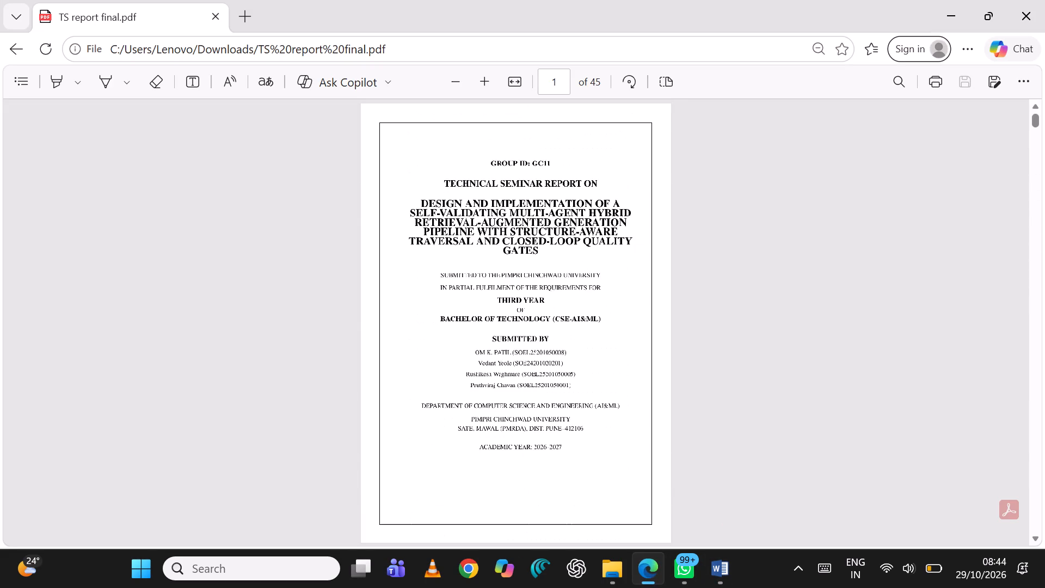
pyautogui.moveTo(418, 199); pyautogui.dragTo(563, 259)
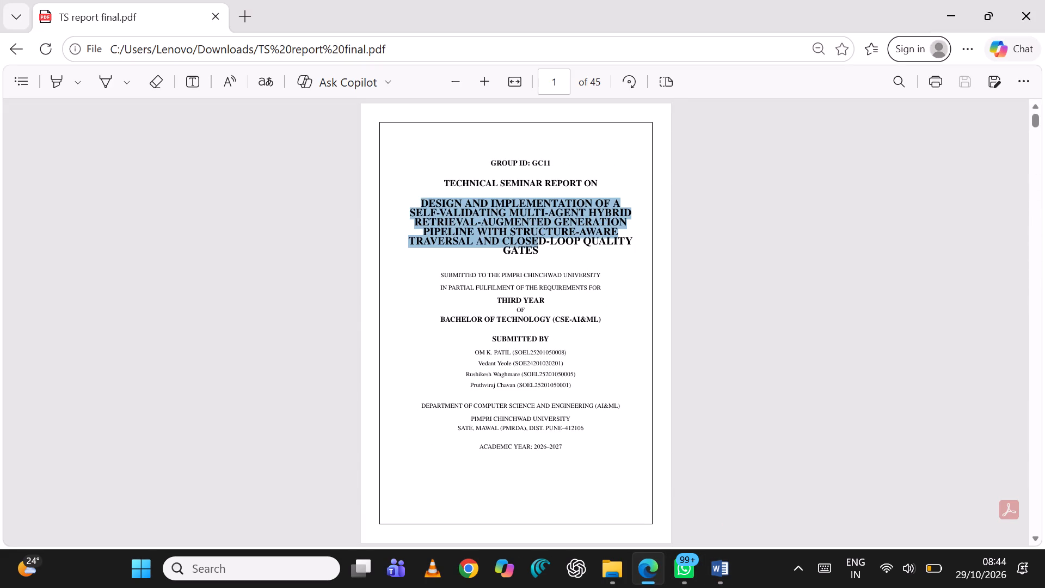
pyautogui.moveTo(563, 259); pyautogui.dragTo(542, 253)
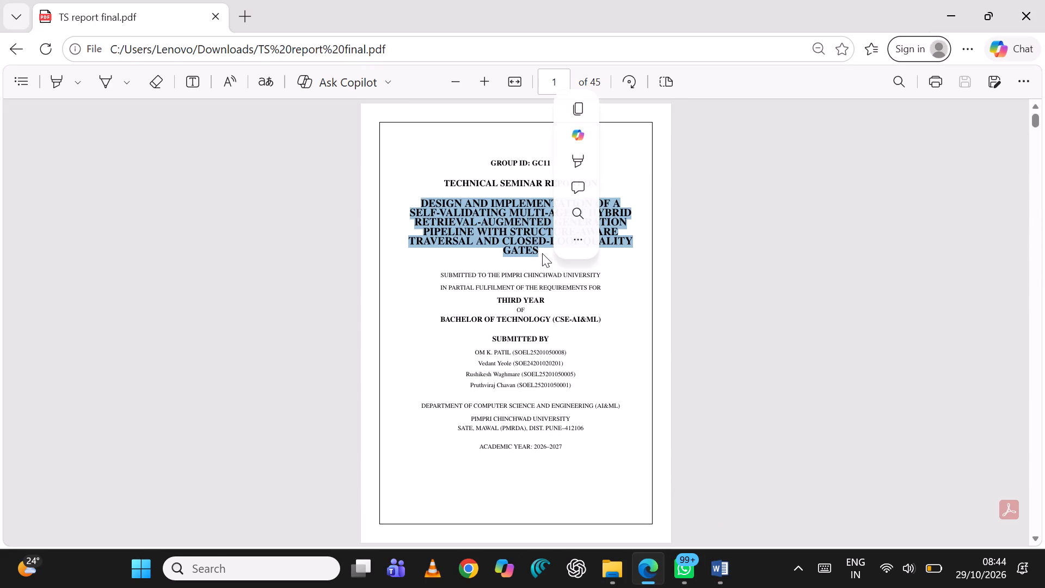
pyautogui.click(527, 235)
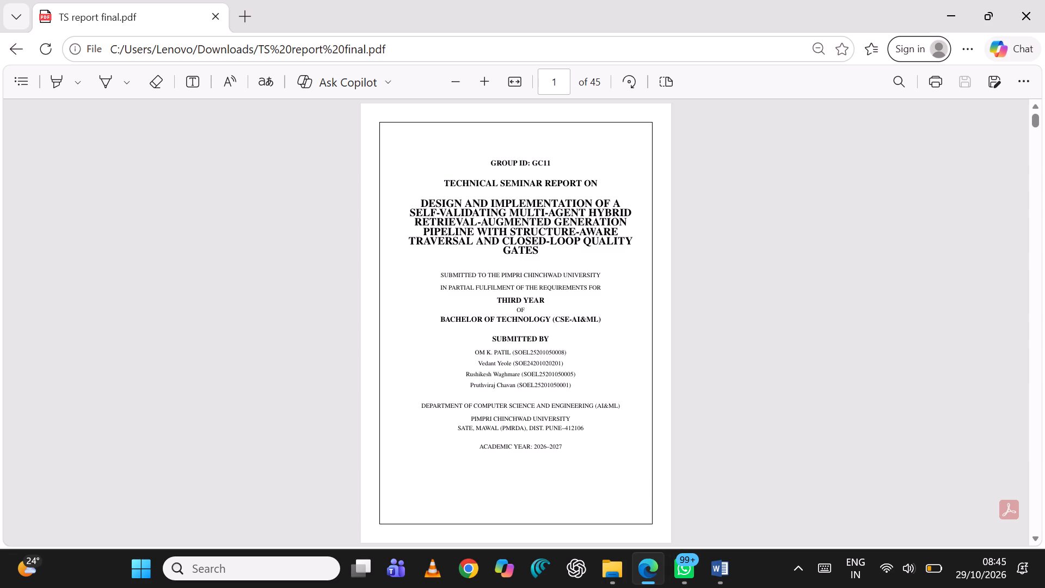
# Copy the full report title on the PDF's cover page, from "DESIGN AND IMPLEMENTATION" through "QUALITY GATES".
pyautogui.moveTo(544, 250); pyautogui.dragTo(419, 199)
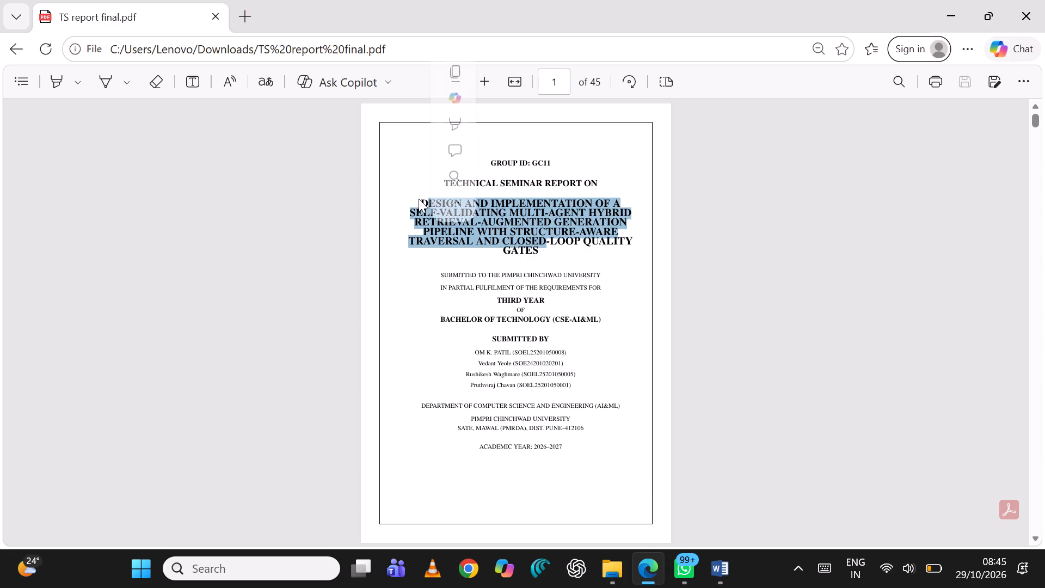
pyautogui.click(419, 199)
pyautogui.moveTo(419, 199); pyautogui.dragTo(541, 251)
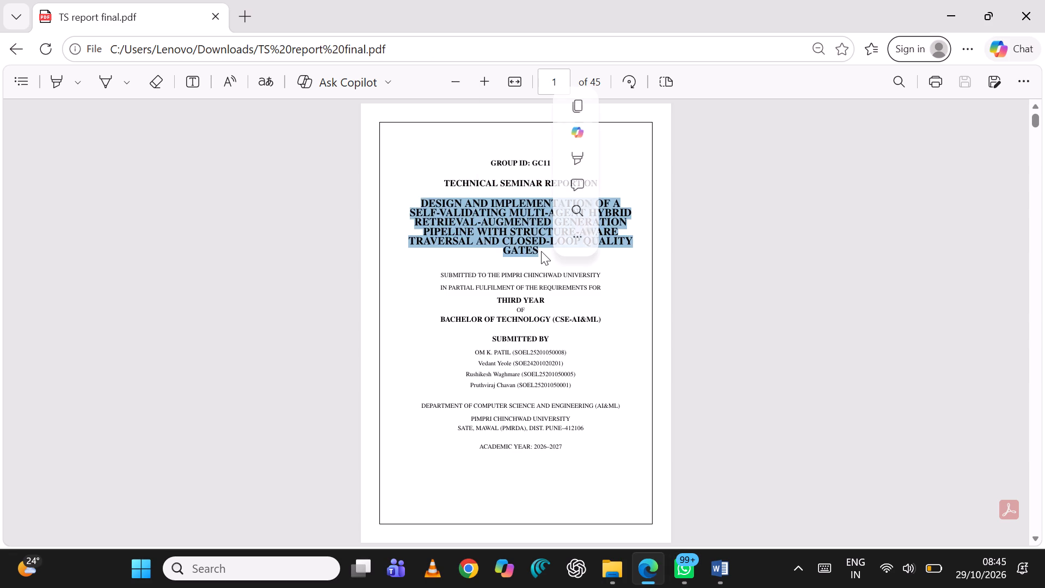
pyautogui.moveTo(518, 226); pyautogui.dragTo(545, 249)
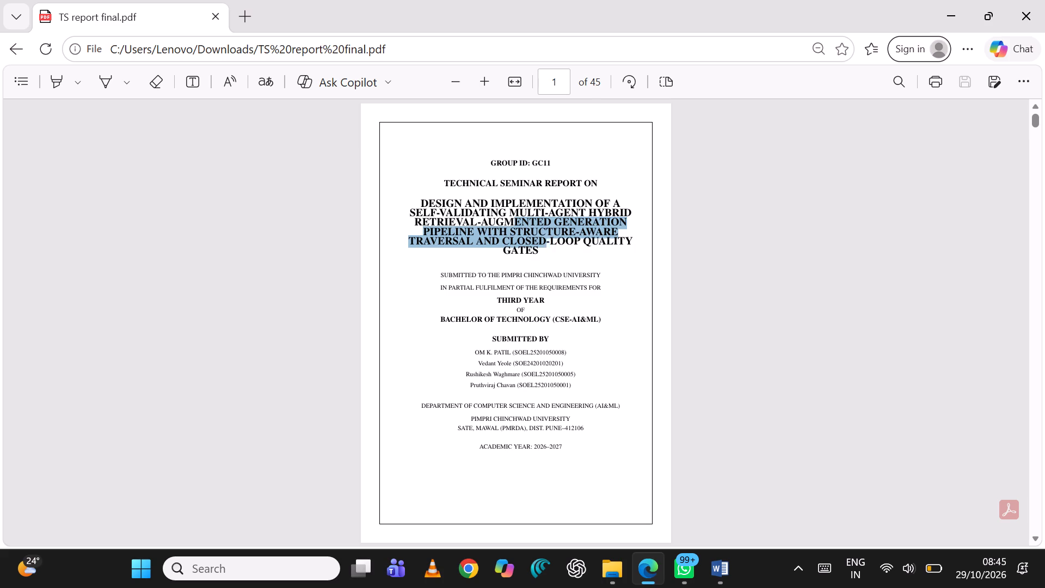
pyautogui.moveTo(545, 249); pyautogui.dragTo(537, 251)
pyautogui.click(539, 252)
pyautogui.moveTo(539, 252); pyautogui.dragTo(457, 215)
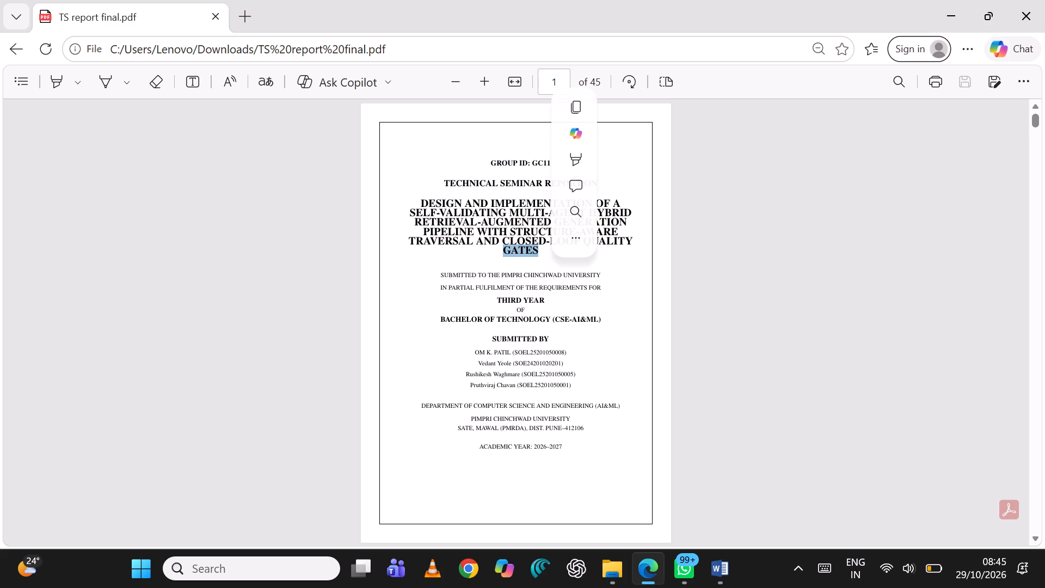
pyautogui.moveTo(457, 215); pyautogui.dragTo(416, 203)
pyautogui.click(416, 203)
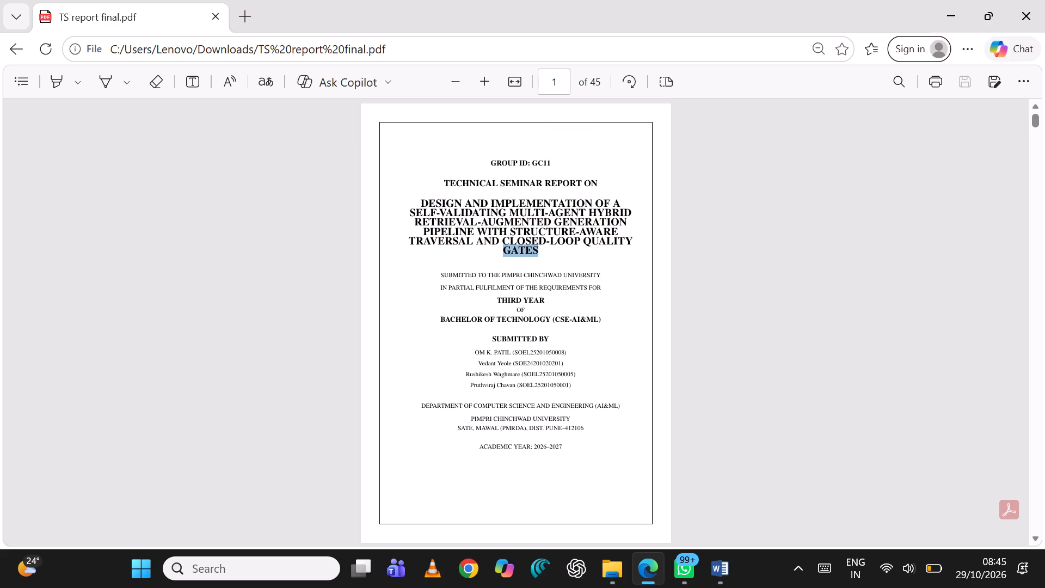
pyautogui.moveTo(420, 200); pyautogui.dragTo(546, 251)
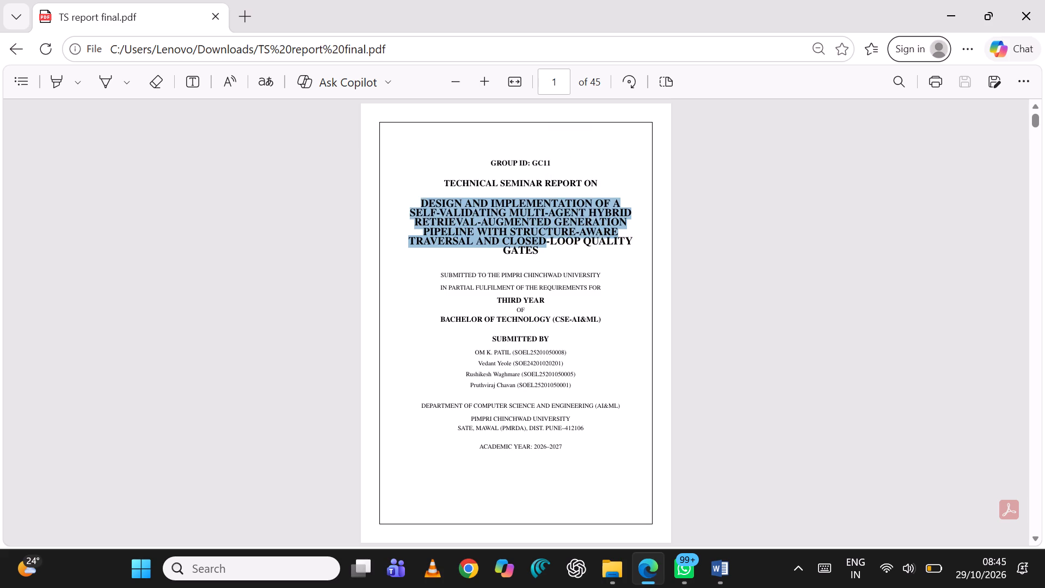
pyautogui.moveTo(546, 251); pyautogui.dragTo(539, 252)
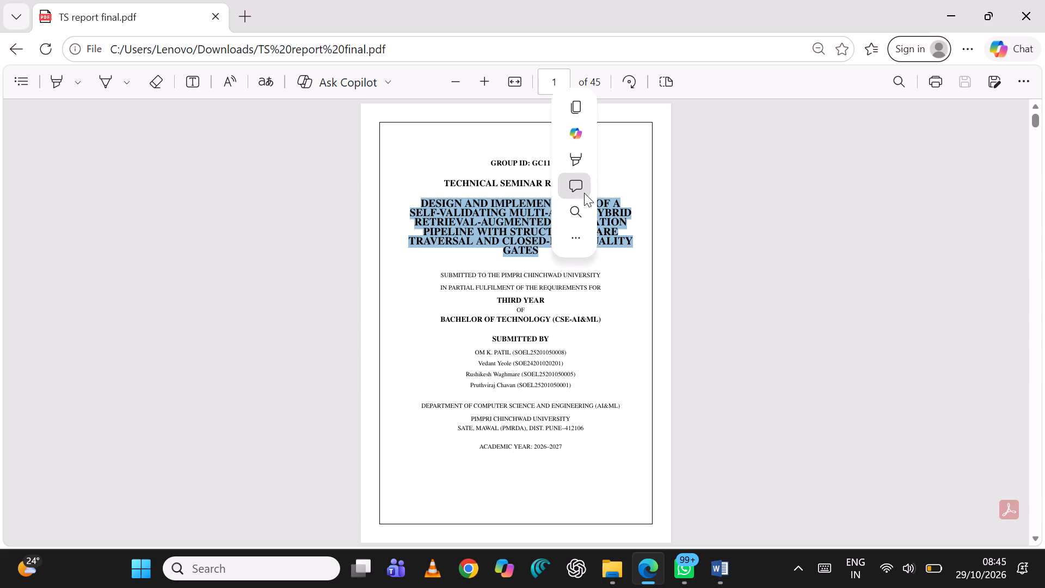
pyautogui.click(576, 115)
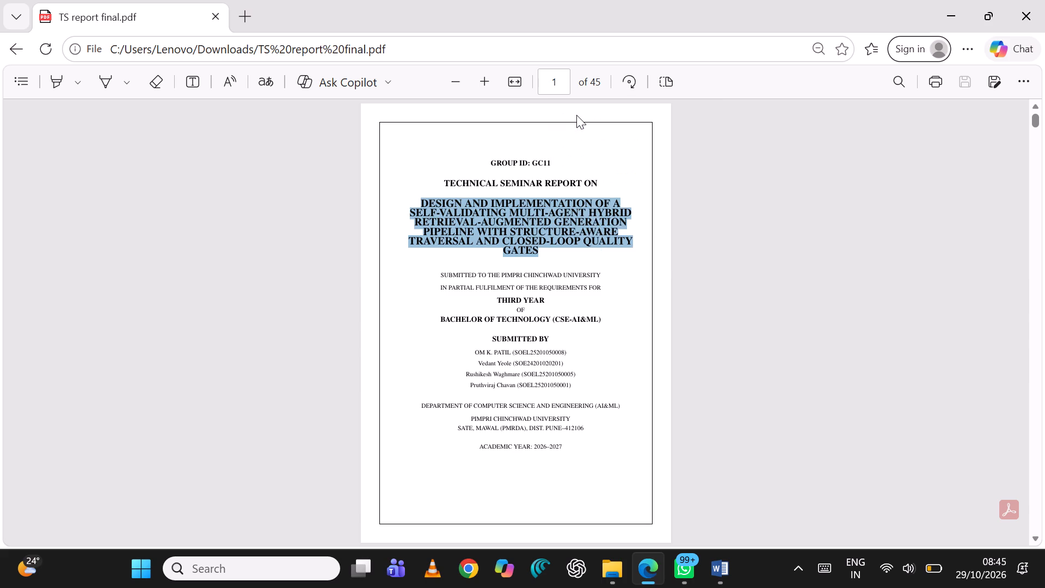
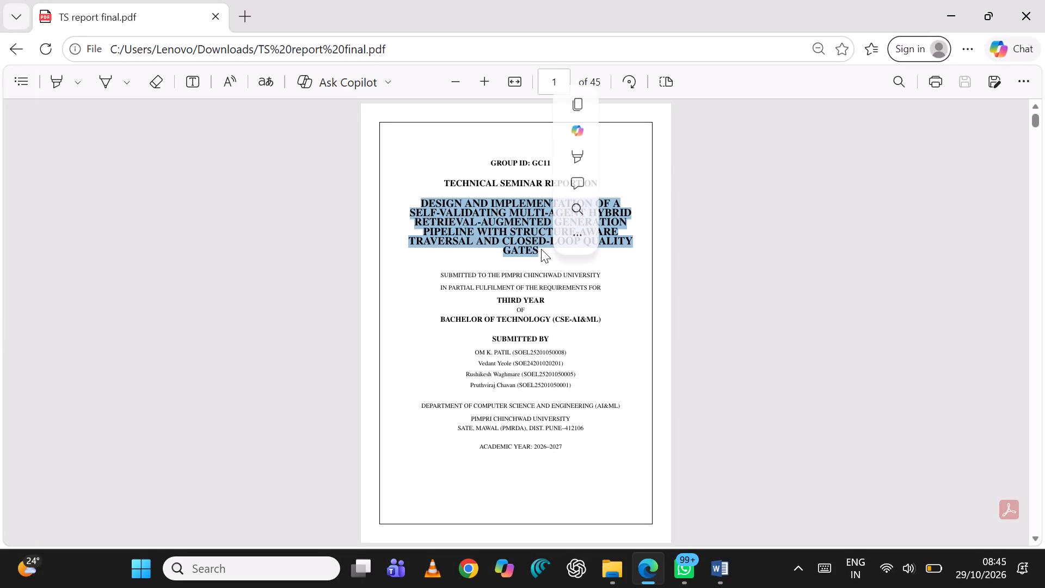
# Copy the selected PDF report title, switch to the Word report and select the existing blockchain title on its cover page for replacement.
pyautogui.click(583, 108)
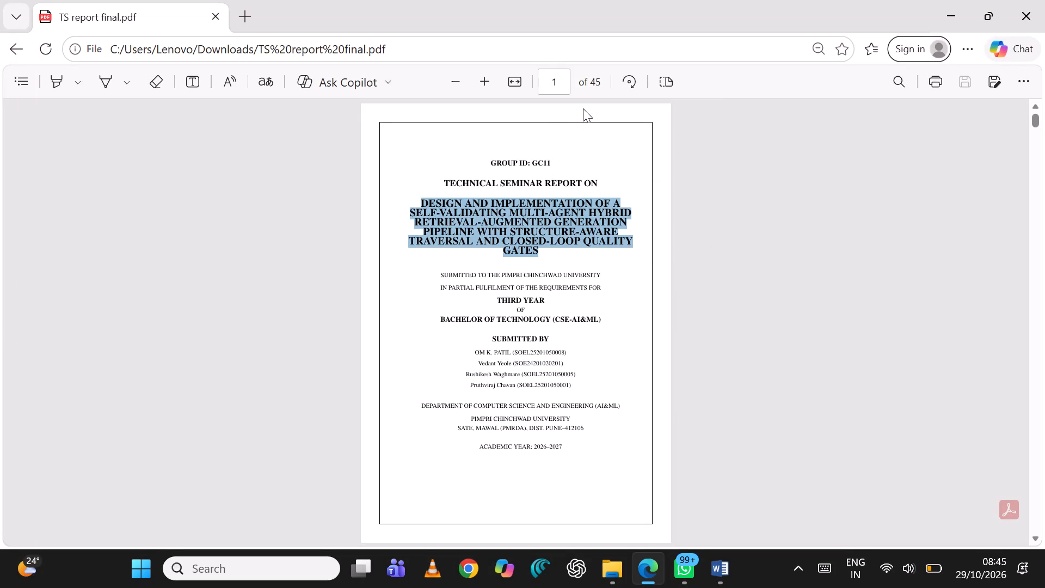
pyautogui.click(710, 569)
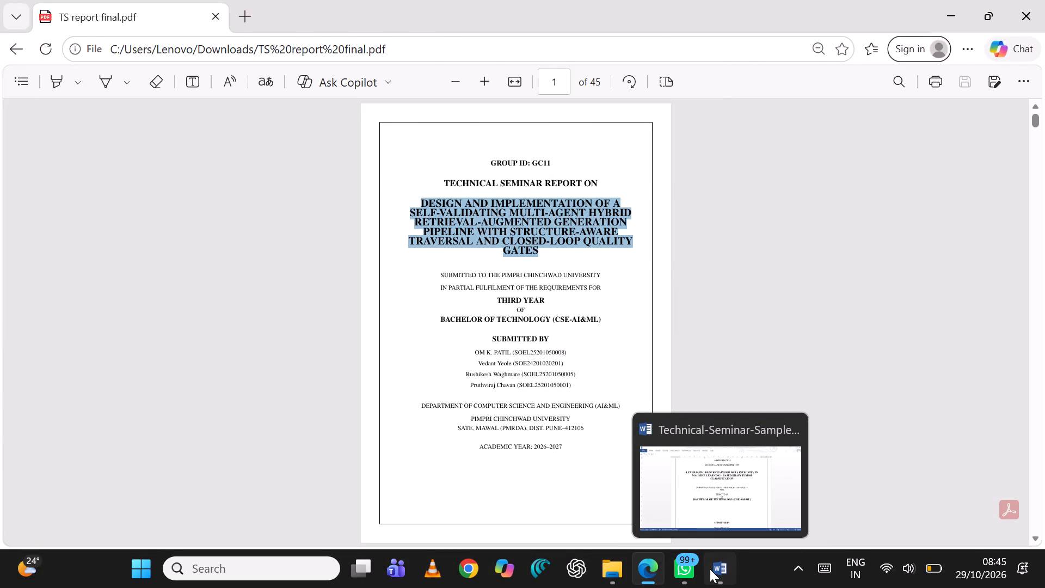
pyautogui.moveTo(612, 212); pyautogui.dragTo(547, 193)
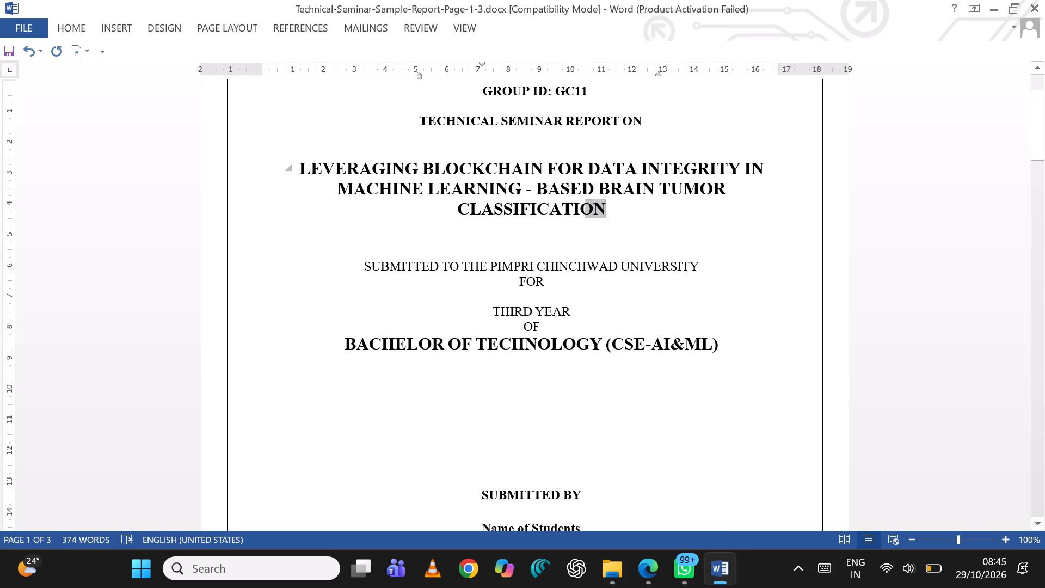
# Replace the cover page's blockchain report title with the self-validating multi-agent hybrid retrieval pipeline title copied from TS report final.pdf.
pyautogui.moveTo(547, 193); pyautogui.dragTo(345, 159)
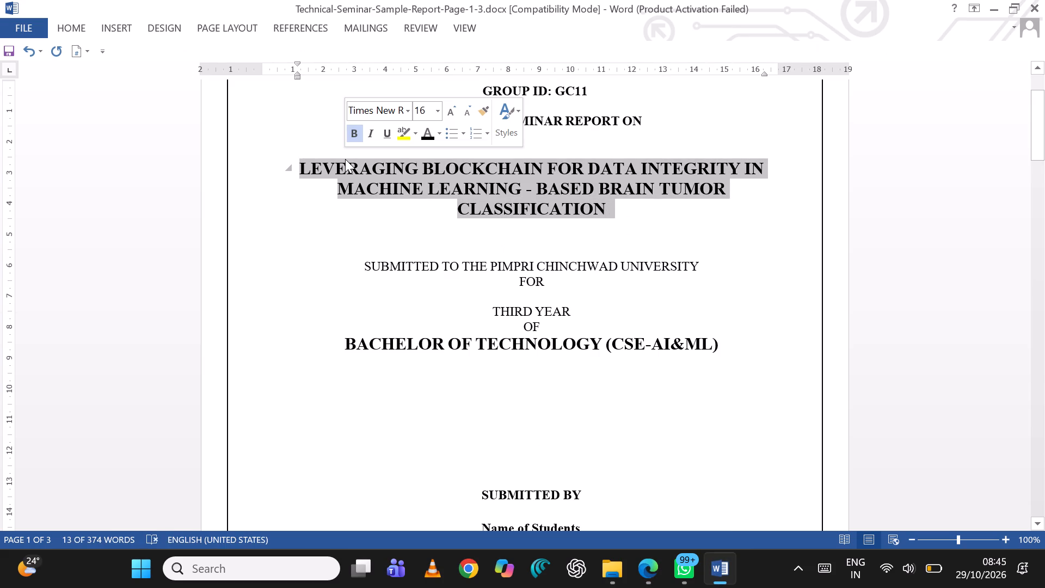
pyautogui.hotkey('ctrl', 'v')
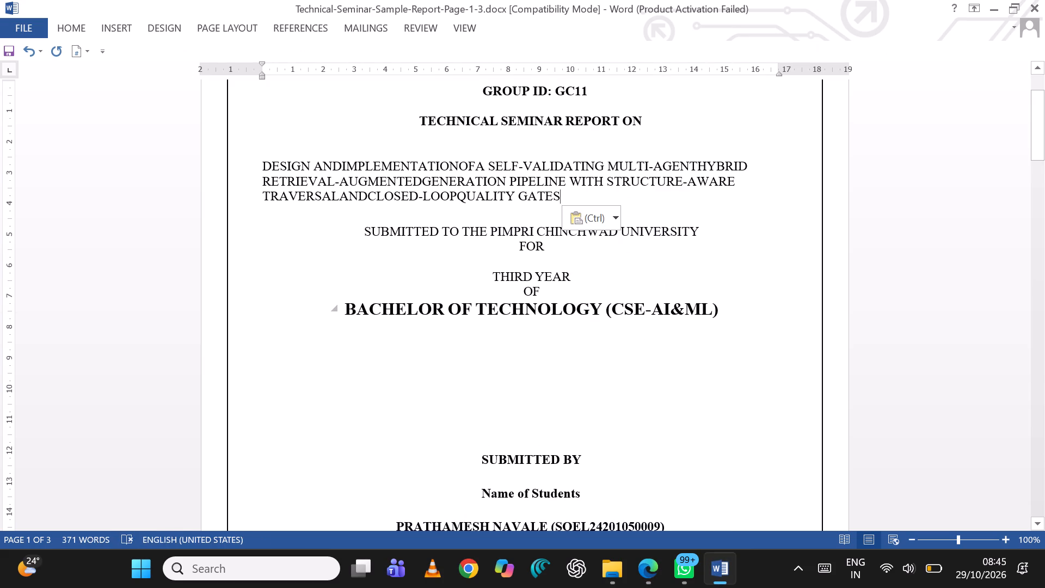
# Copy the formatting of the "BACHELOR OF TECHNOLOGY (CSE-AI&ML)" line onto the whole new report title on the cover page.
pyautogui.moveTo(351, 306); pyautogui.dragTo(370, 308)
pyautogui.moveTo(370, 308); pyautogui.dragTo(368, 308)
pyautogui.click(325, 284)
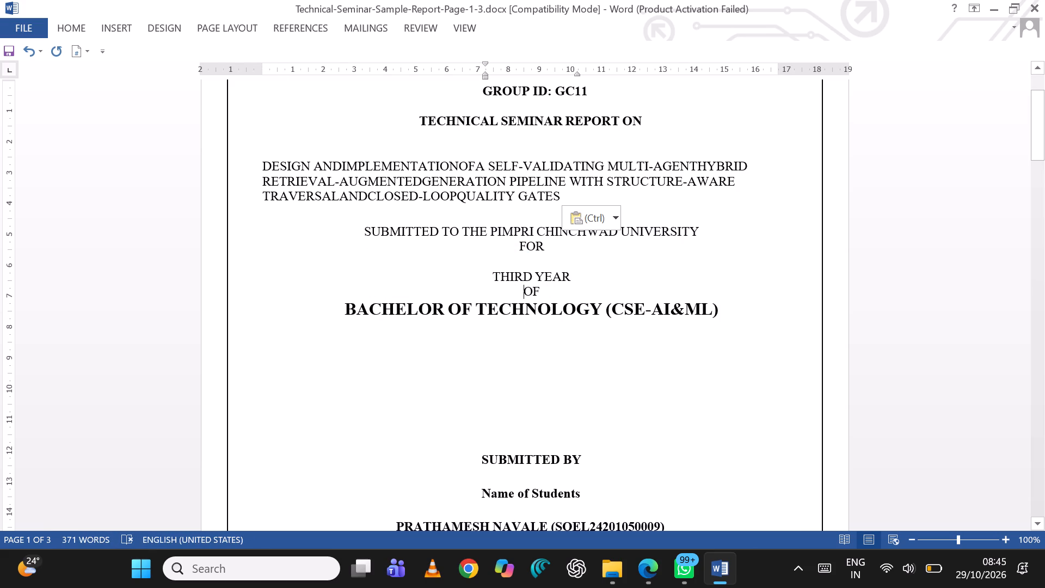
pyautogui.moveTo(343, 307); pyautogui.dragTo(668, 307)
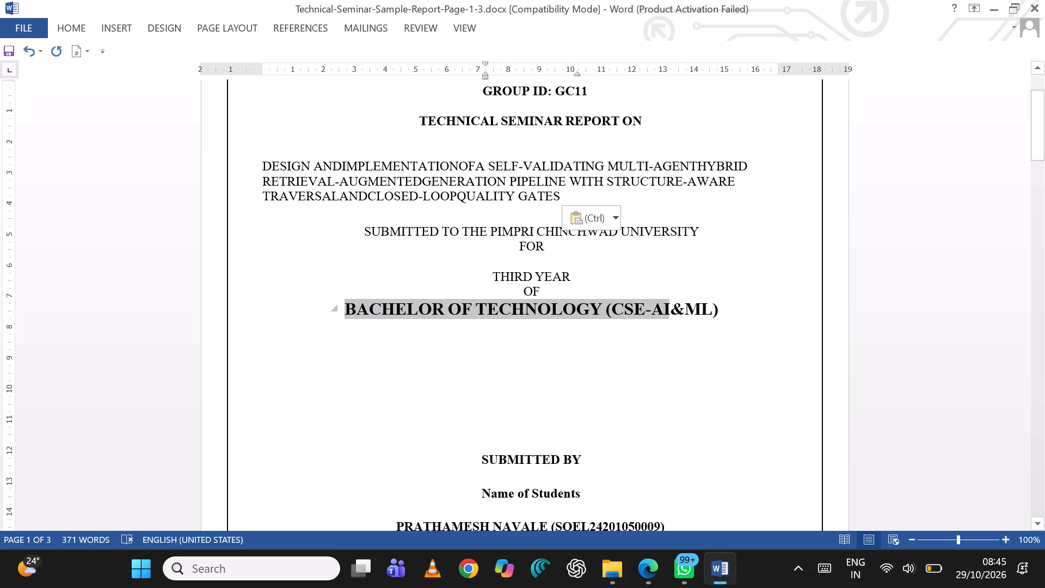
pyautogui.moveTo(668, 307); pyautogui.dragTo(721, 307)
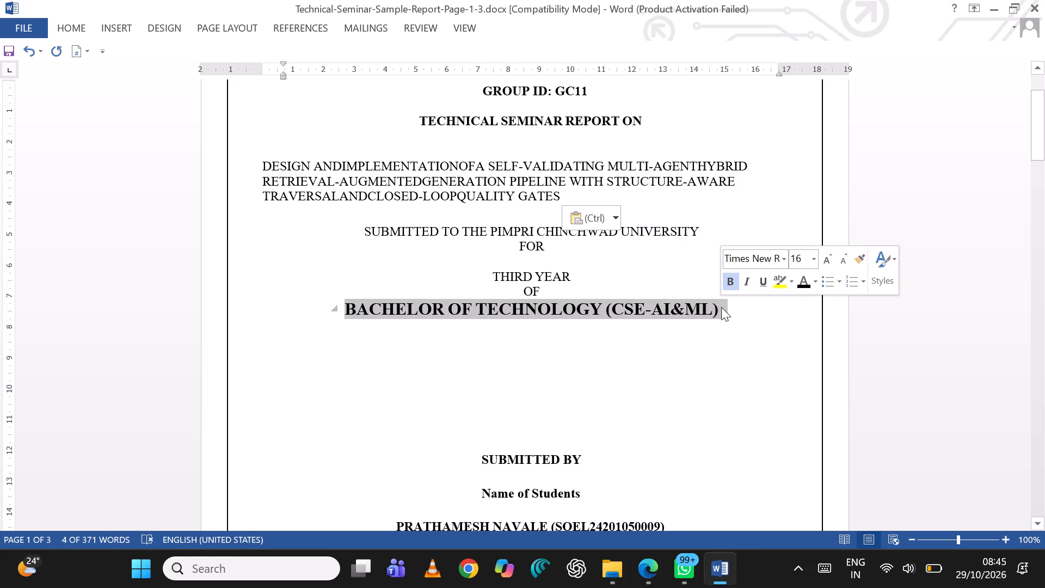
pyautogui.hotkey('ctrl', 'c')
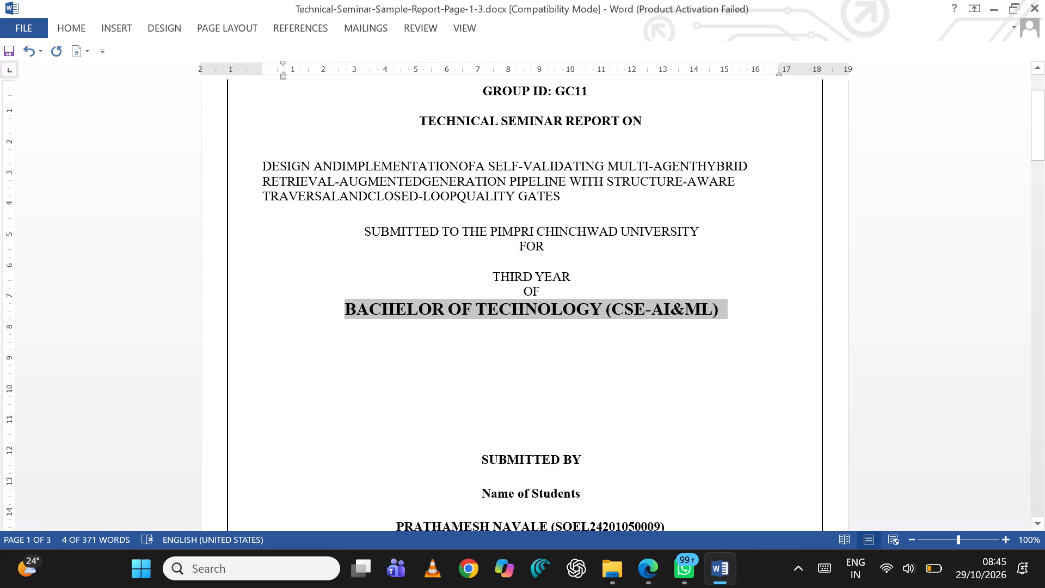
pyautogui.moveTo(260, 163); pyautogui.dragTo(561, 178)
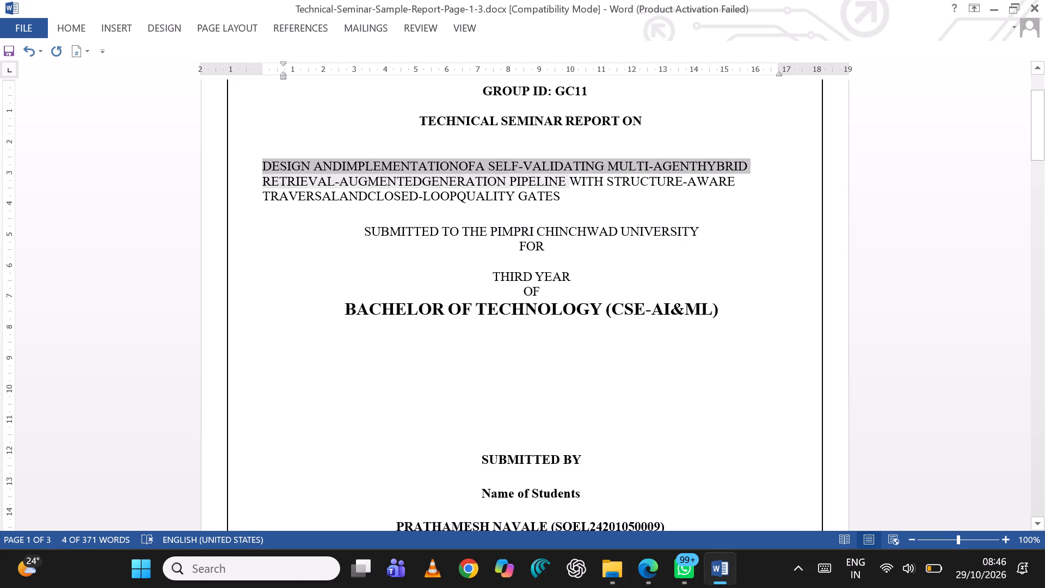
pyautogui.moveTo(561, 178); pyautogui.dragTo(573, 191)
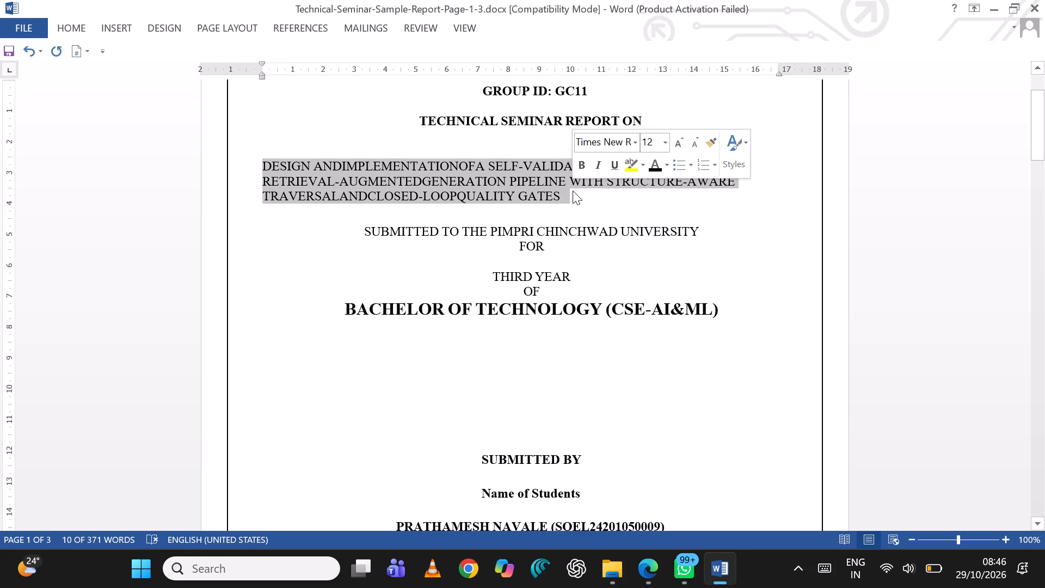
pyautogui.moveTo(345, 303); pyautogui.dragTo(382, 304)
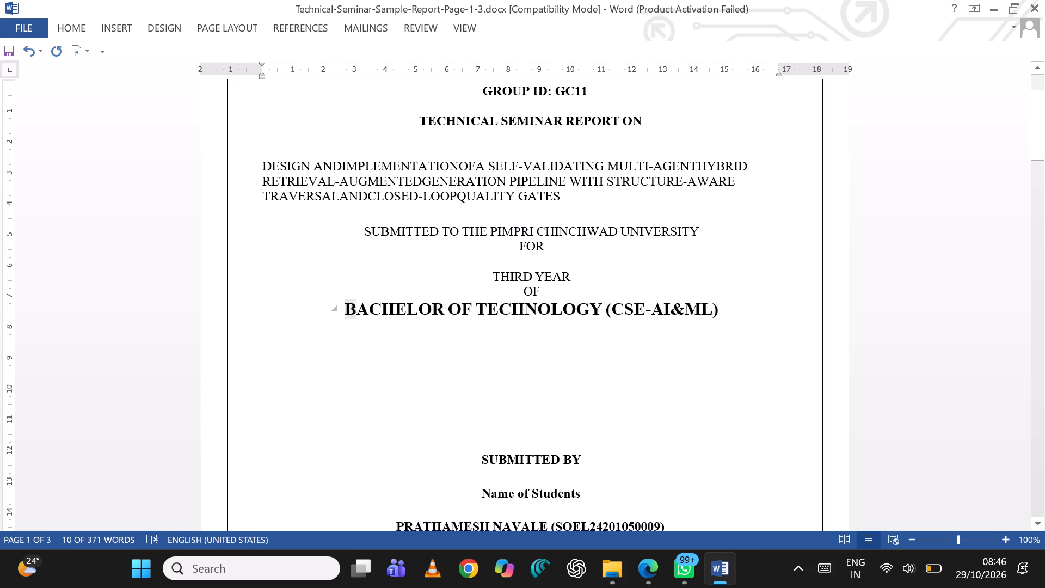
pyautogui.moveTo(382, 304); pyautogui.dragTo(428, 303)
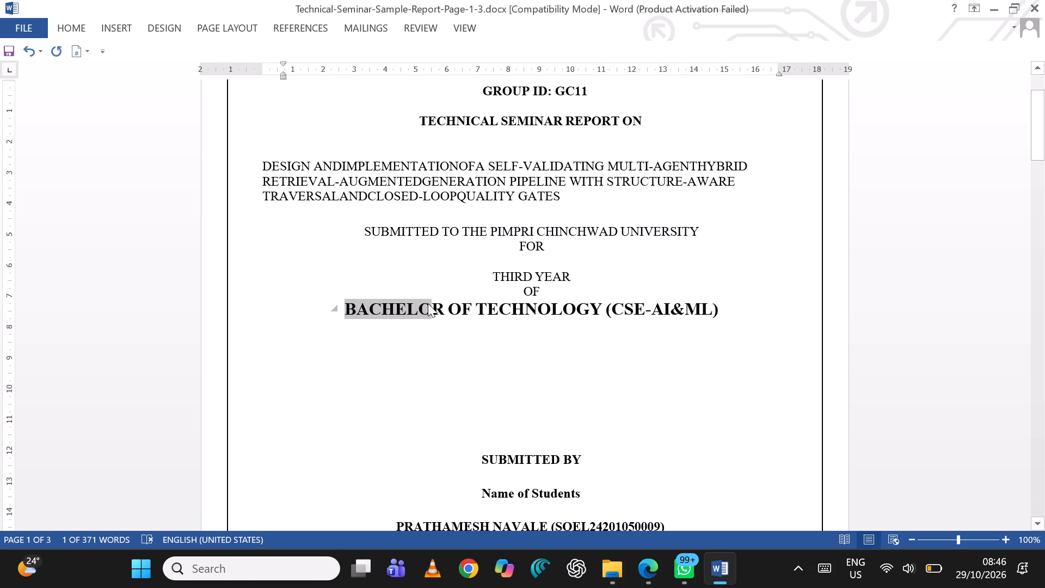
pyautogui.hotkey('ctrl', 'shift', 'c')
pyautogui.moveTo(583, 209); pyautogui.dragTo(275, 165)
pyautogui.hotkey('ctrl', 'shift', 'v')
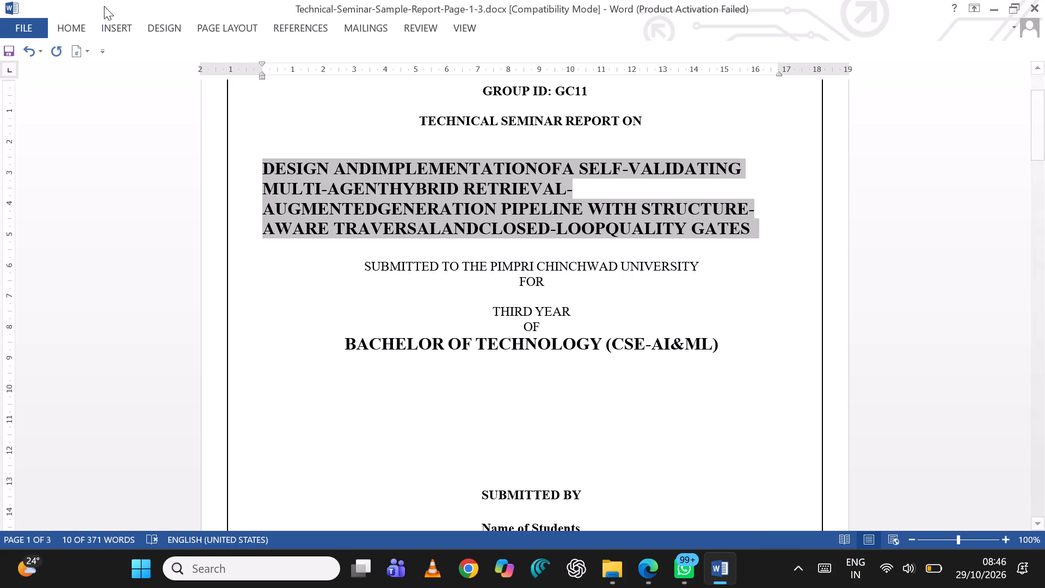
# Centre the new report title on the cover page.
pyautogui.doubleClick(65, 27)
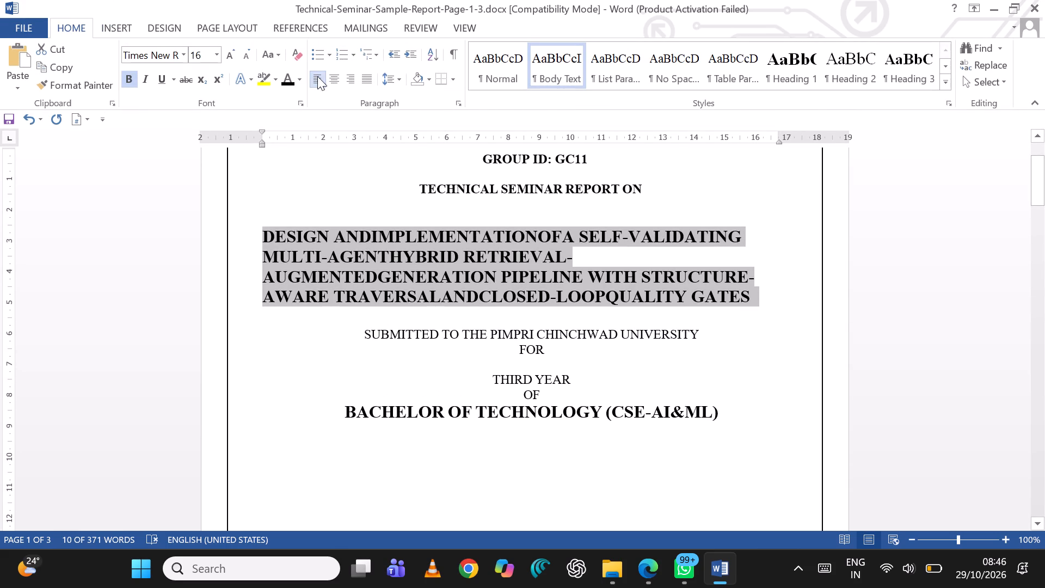
pyautogui.click(331, 77)
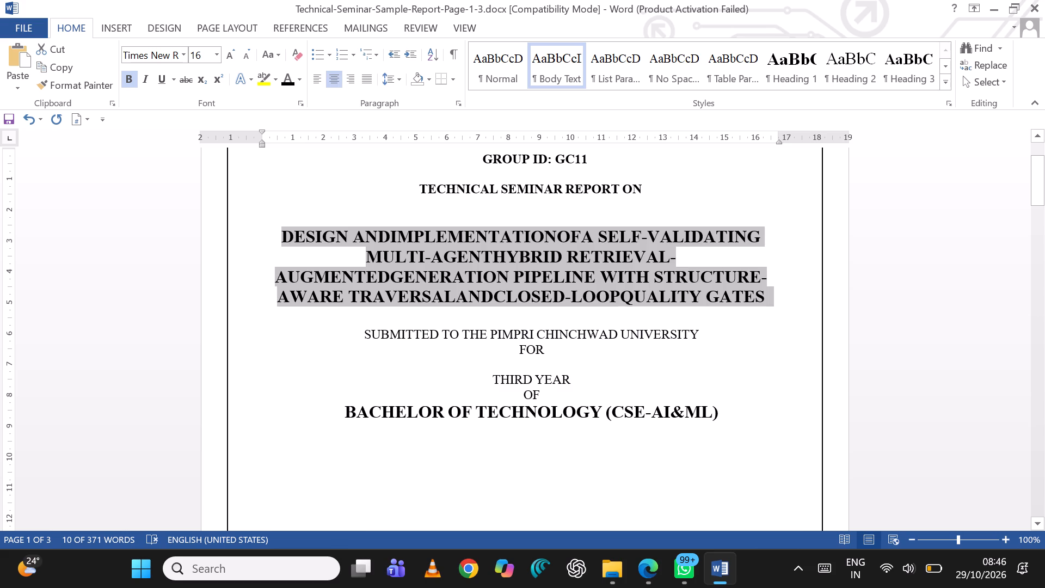
pyautogui.click(471, 209)
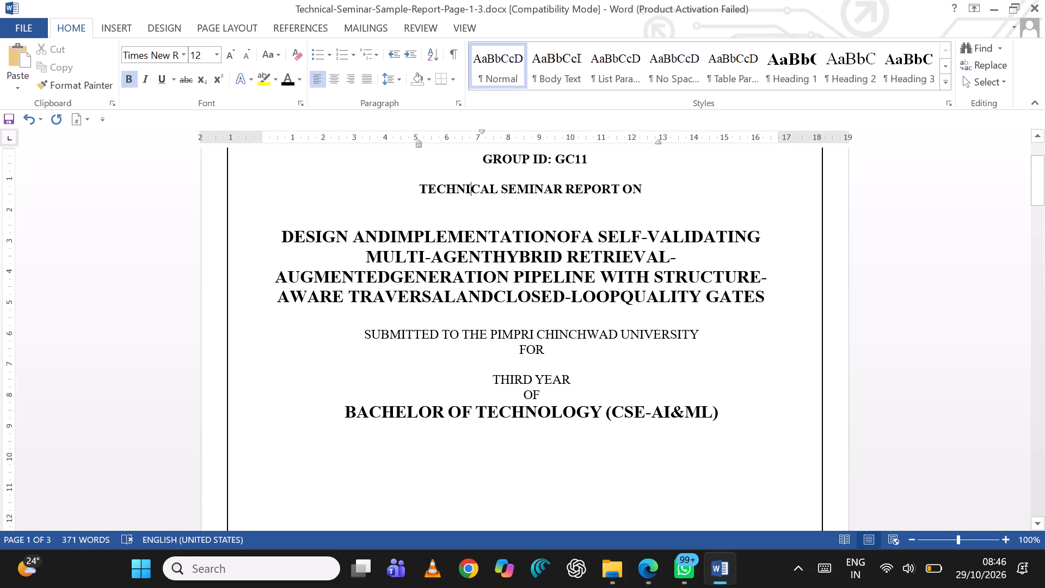
# Insert the missing space between "AUGMENTED" and "GENERATION" in the cover page's report title.
pyautogui.scroll(-1, 539, 322)
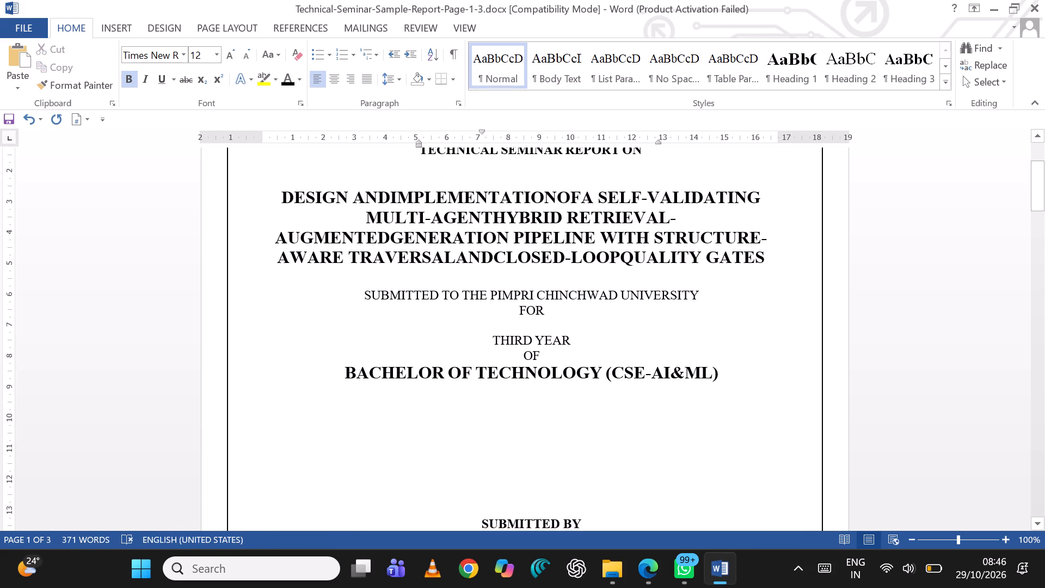
pyautogui.click(391, 238)
pyautogui.press('space')
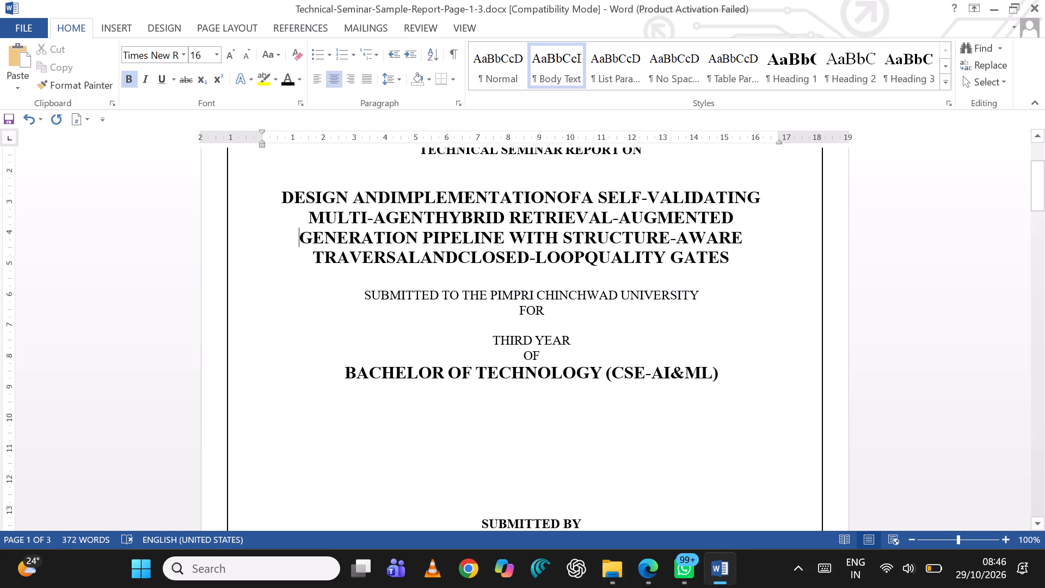
# Compare the Word cover page with the cover of TS report final.pdf in Edge, checking the title, the student list and the university details.
pyautogui.click(654, 568)
pyautogui.click(595, 394)
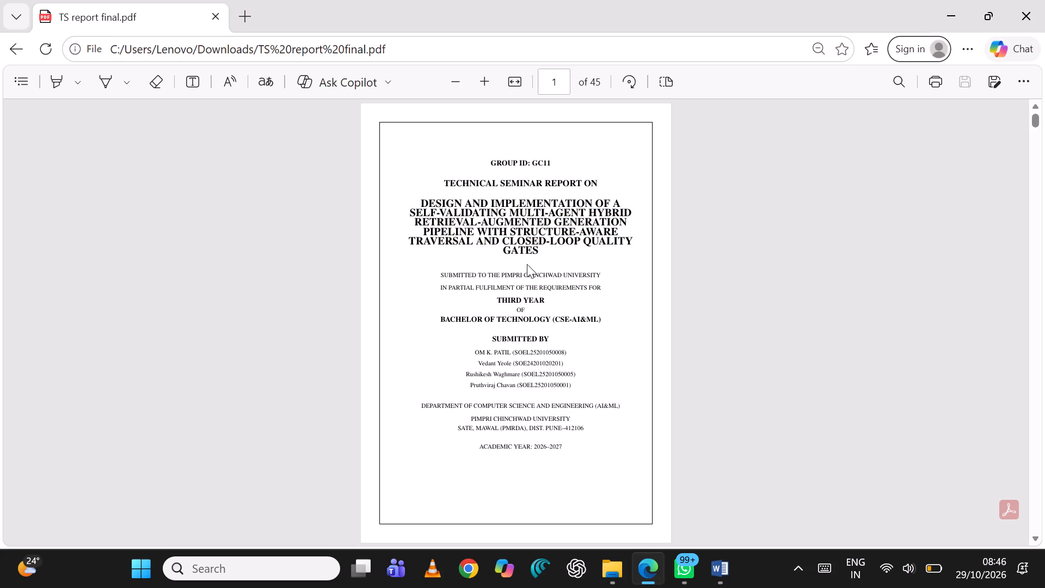
pyautogui.click(711, 569)
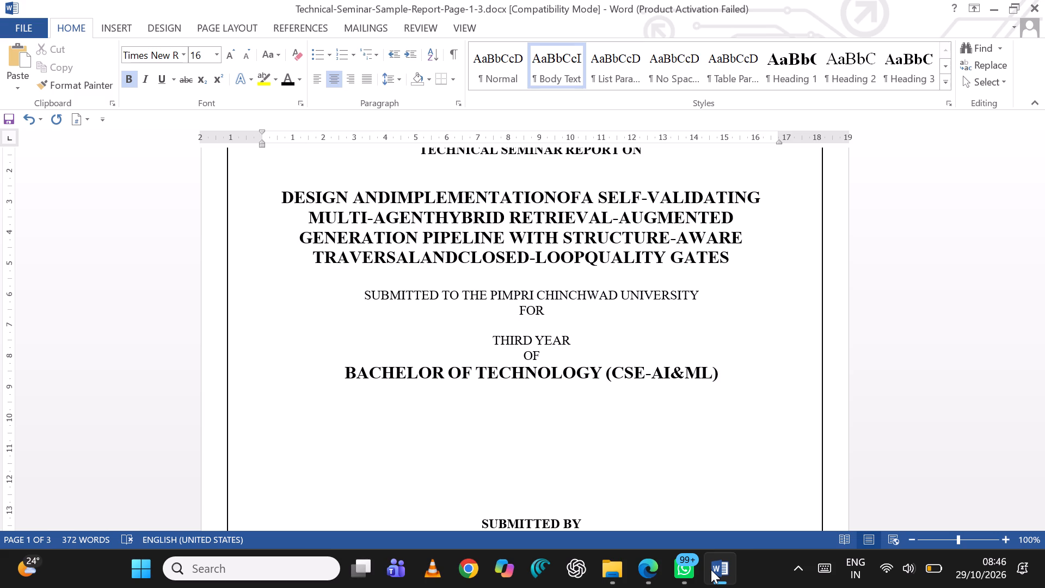
pyautogui.scroll(5, 711, 569)
pyautogui.scroll(8, 749, 420)
pyautogui.scroll(-6, 749, 420)
pyautogui.scroll(1, 749, 420)
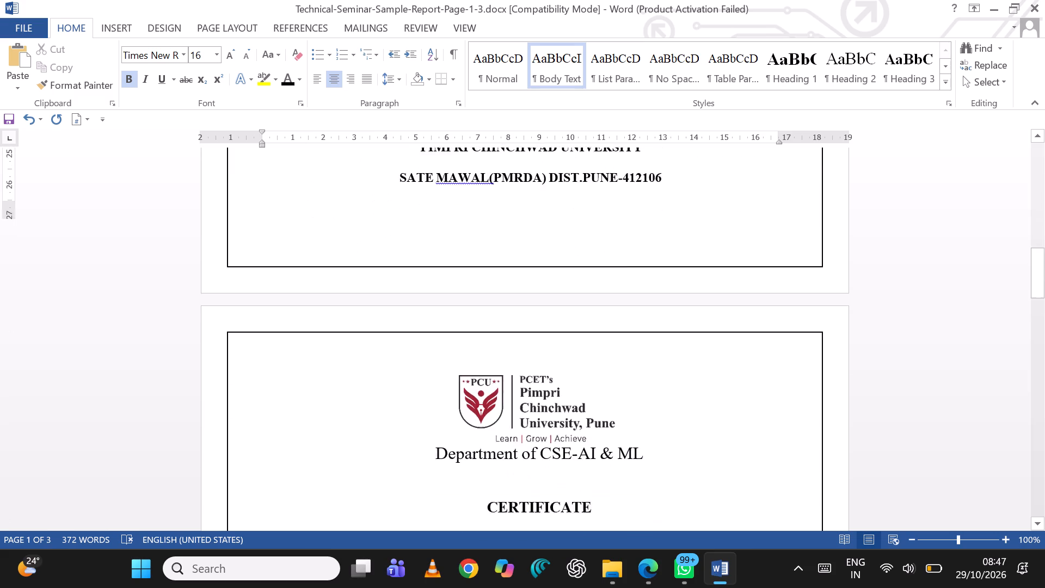
pyautogui.scroll(3, 749, 420)
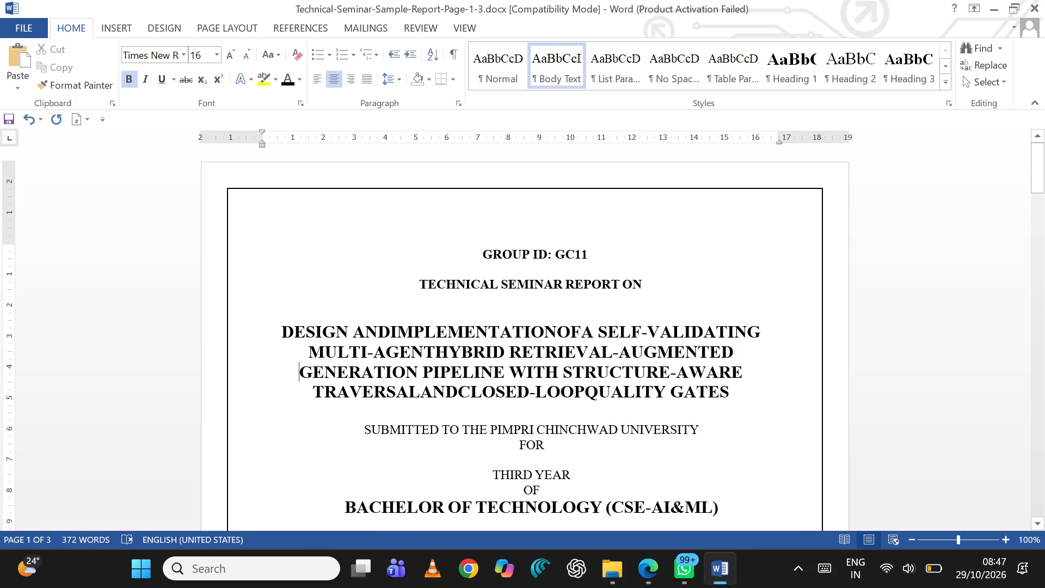
pyautogui.scroll(-4, 749, 420)
pyautogui.scroll(1, 749, 420)
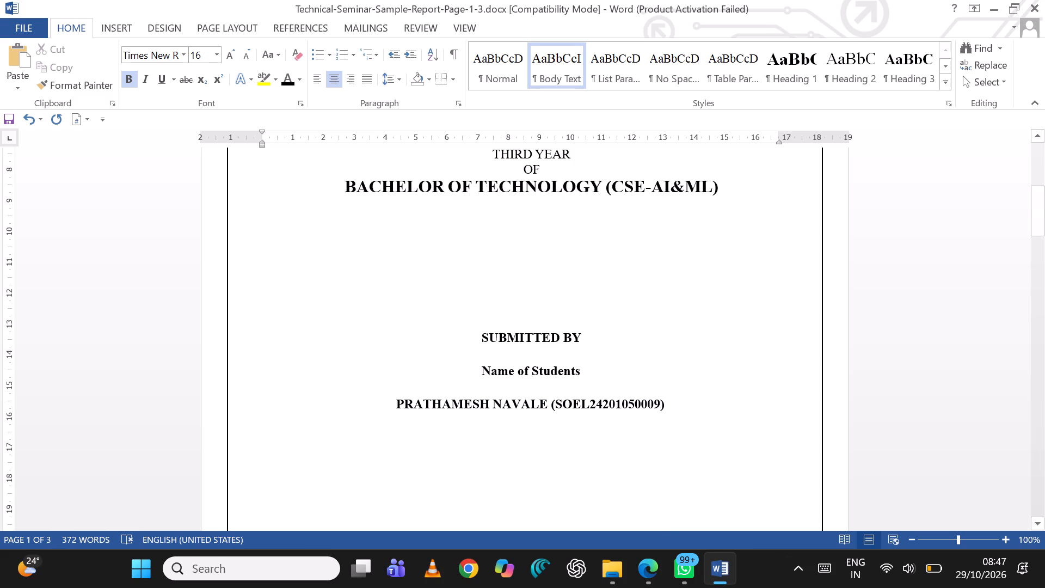
pyautogui.click(663, 575)
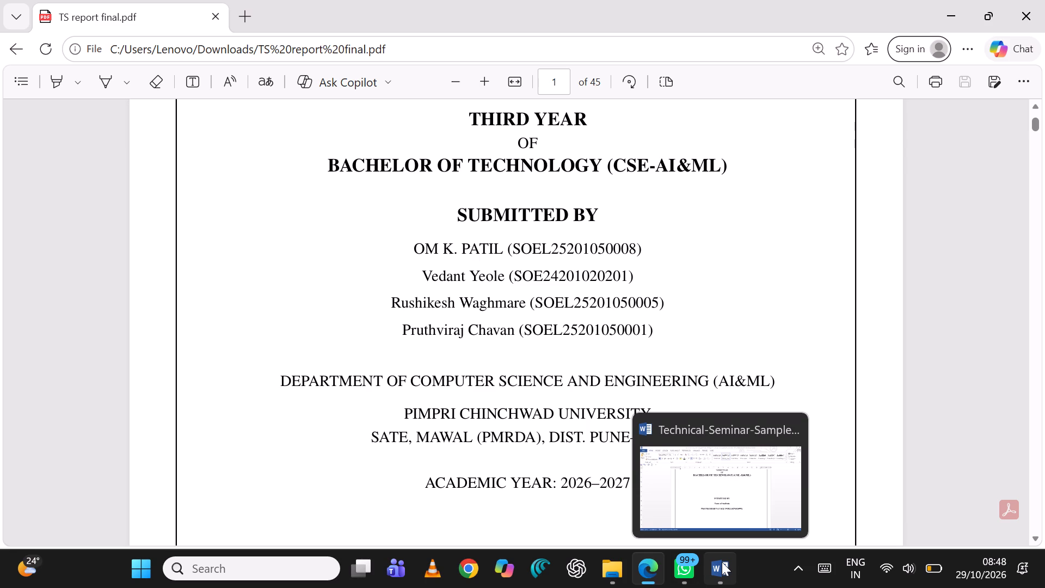
pyautogui.click(878, 424)
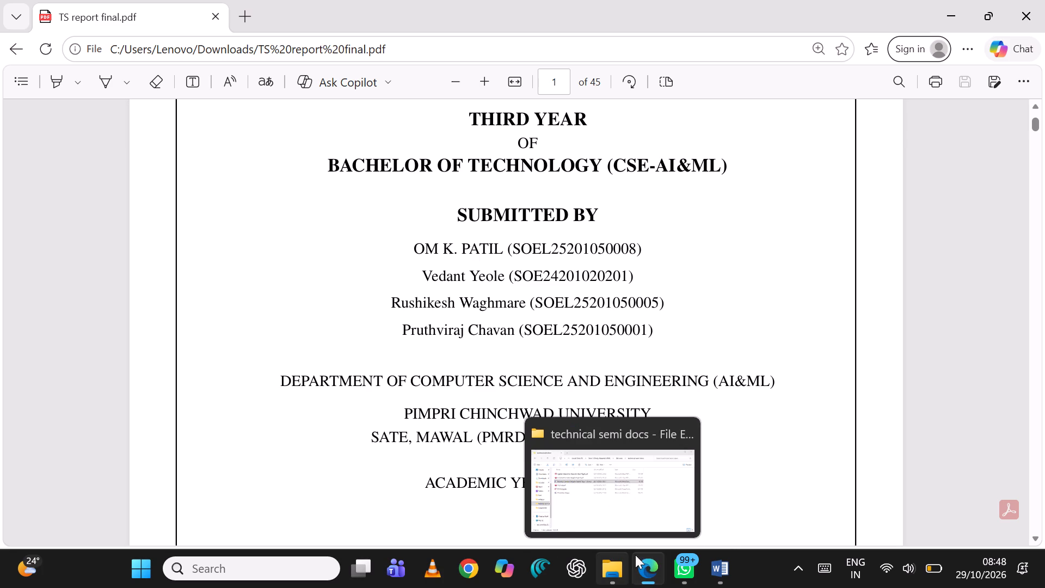
pyautogui.click(749, 376)
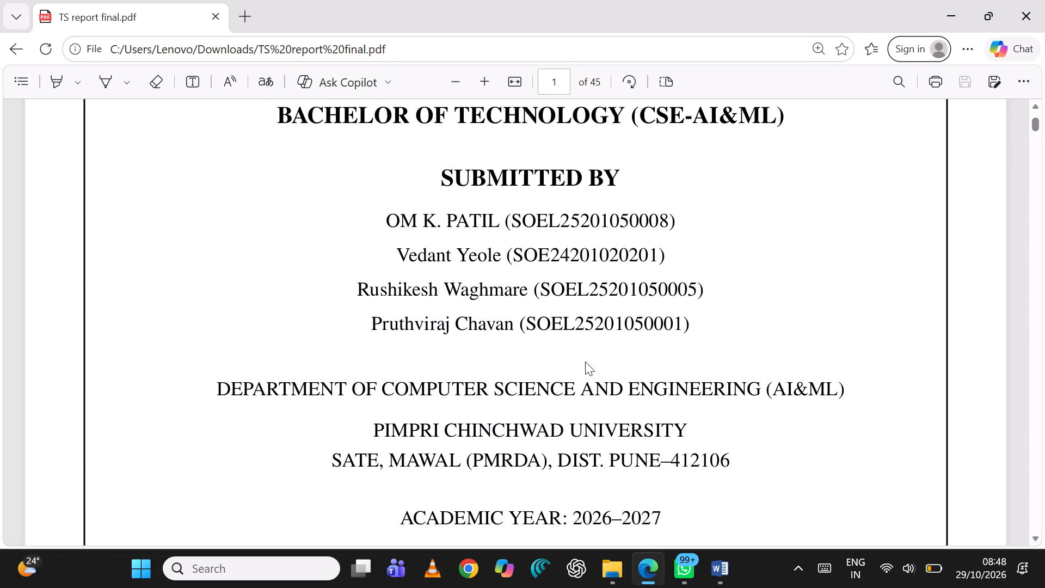
pyautogui.scroll(-2, 585, 362)
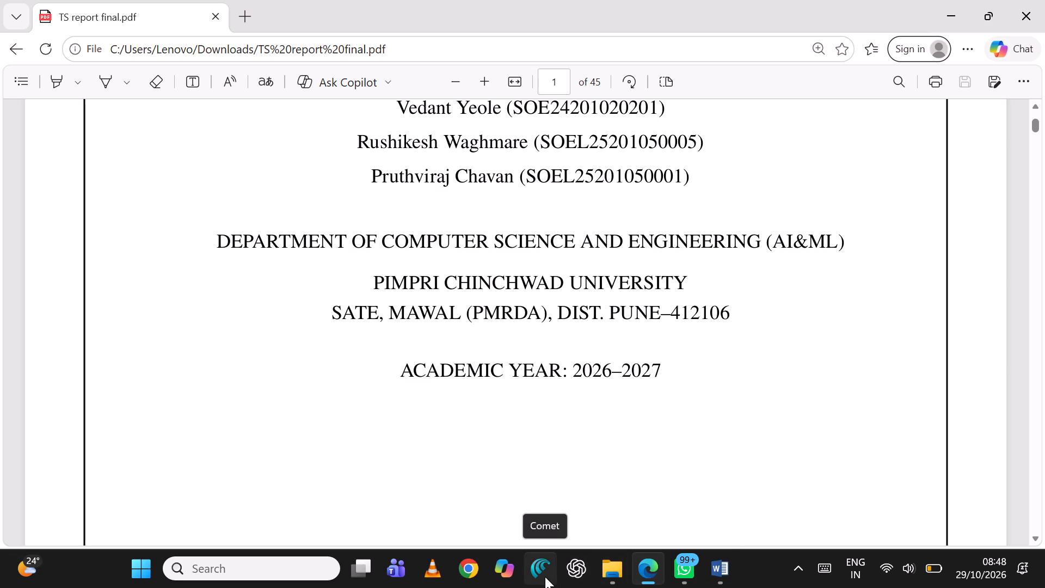
# Switch to Chrome and open it with the PhyEdu profile.
pyautogui.click(460, 575)
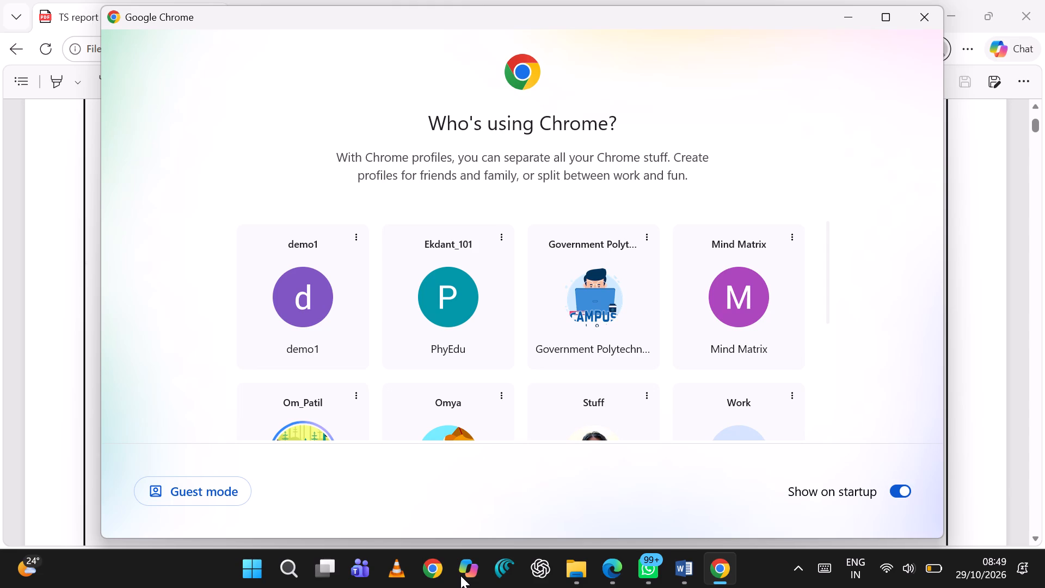
pyautogui.scroll(-1, 458, 331)
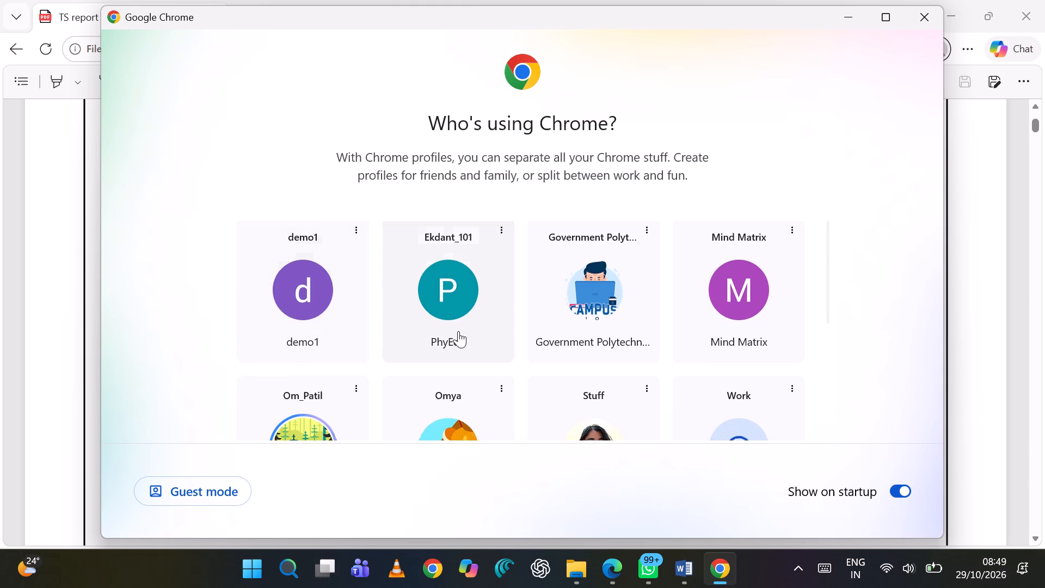
pyautogui.scroll(-1, 458, 331)
pyautogui.scroll(1, 484, 285)
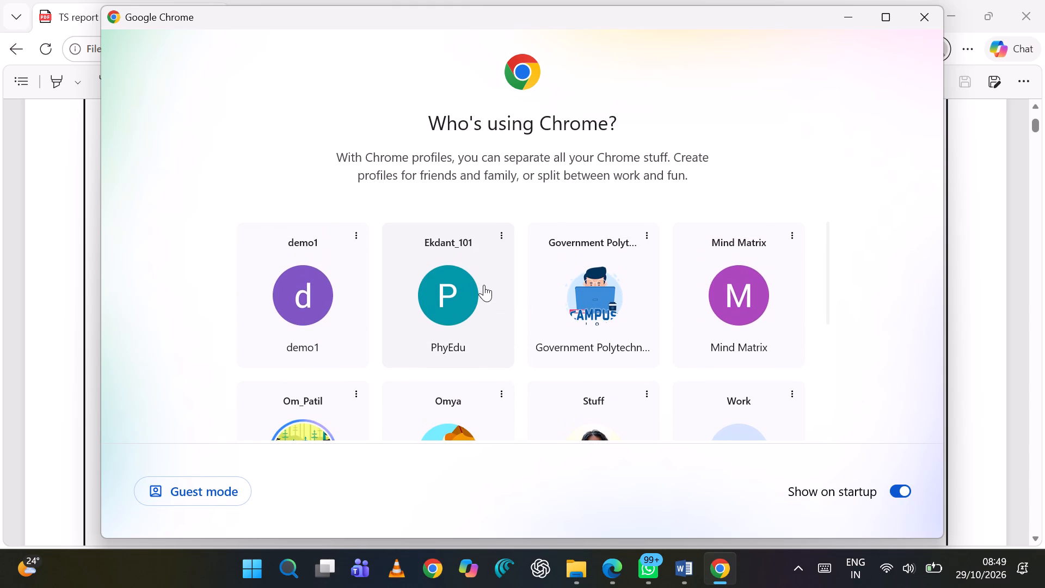
pyautogui.scroll(-3, 525, 366)
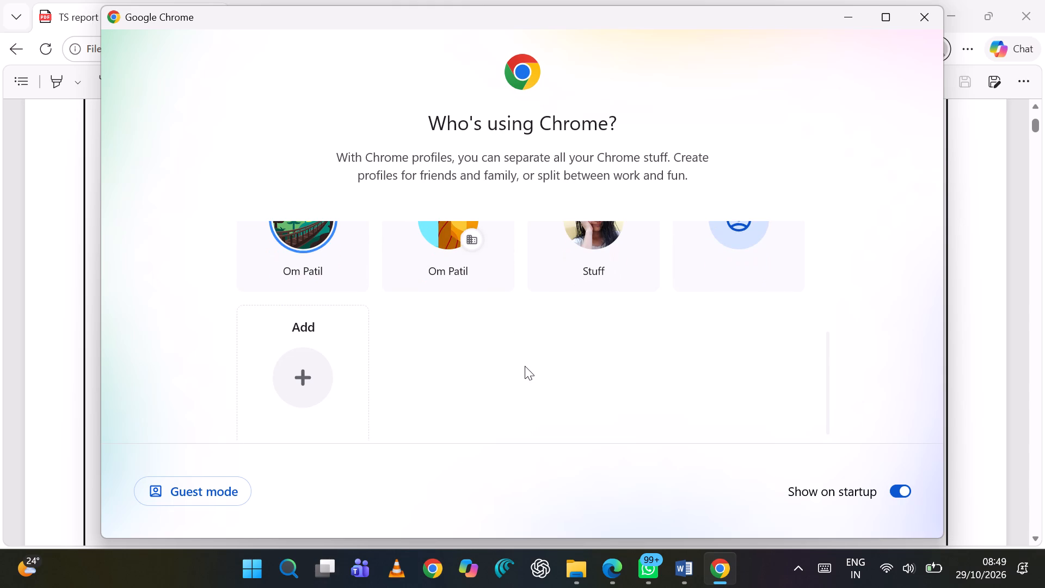
pyautogui.scroll(4, 525, 366)
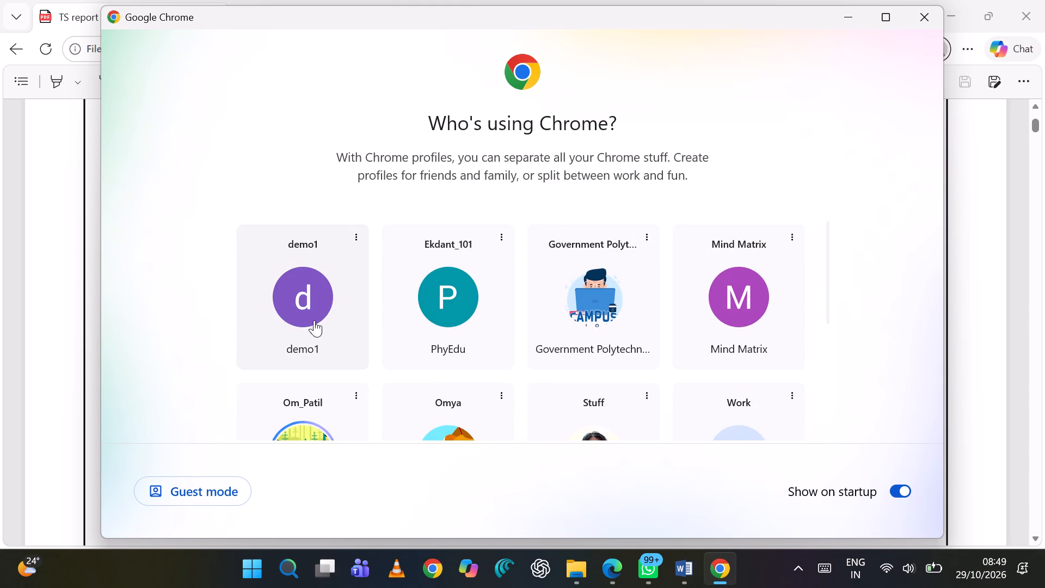
pyautogui.click(452, 309)
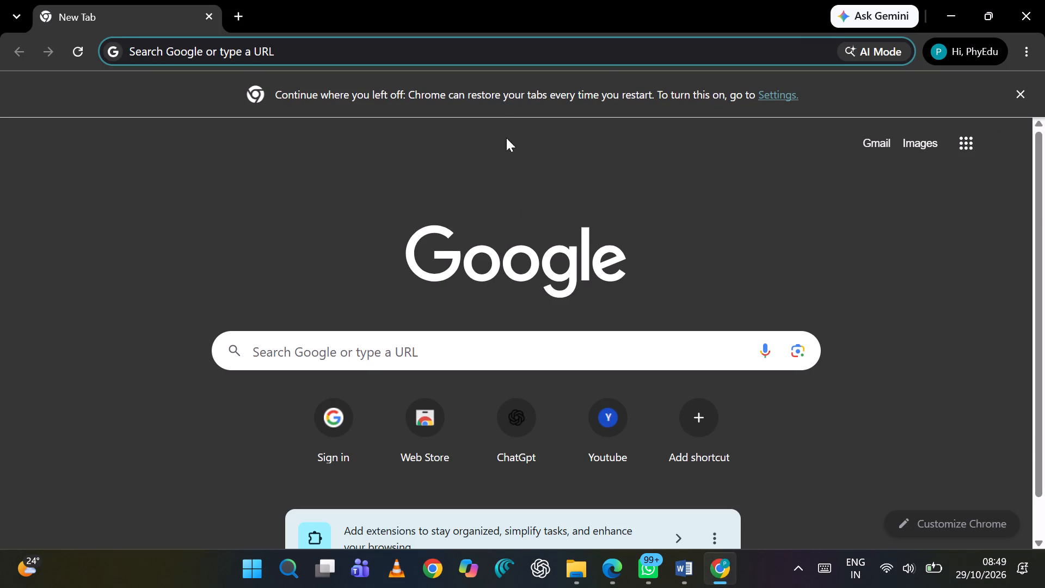
# Search the web for "latex" and open the Overleaf projects page.
pyautogui.click(458, 54)
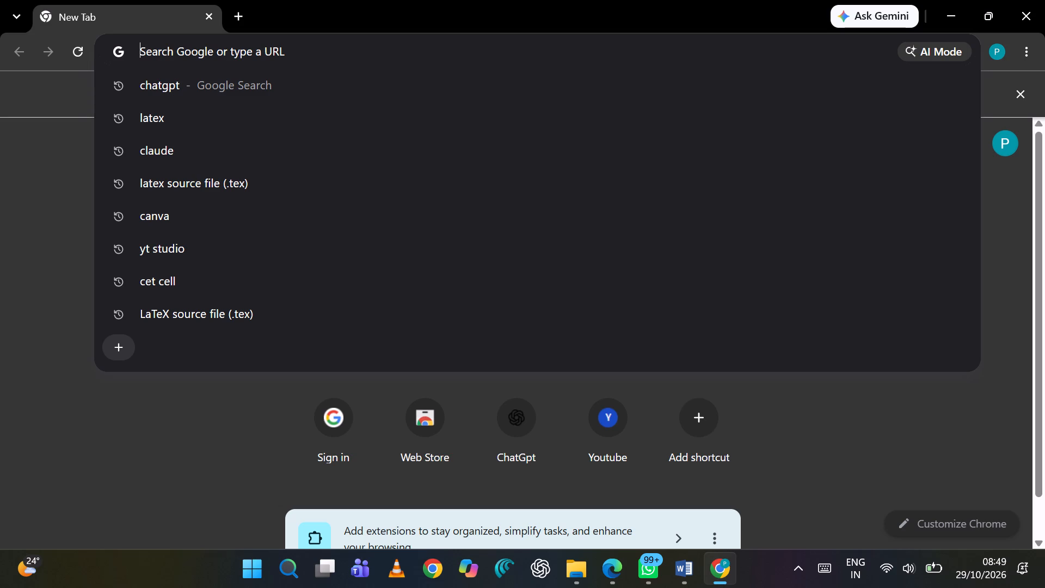
pyautogui.write('hs')
pyautogui.press('BackSpace')
pyautogui.press('BackSpace')
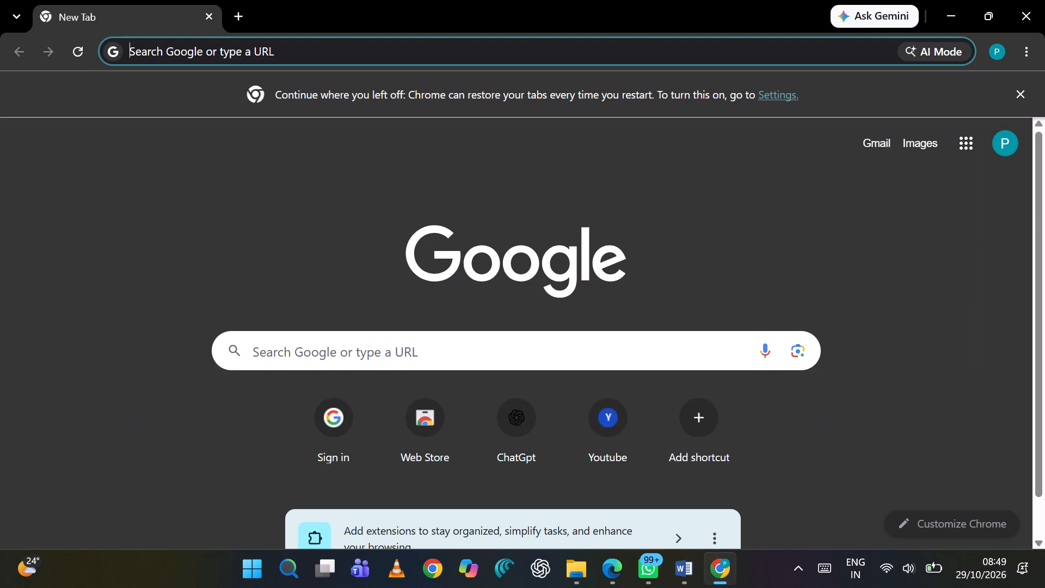
pyautogui.write('latex')
pyautogui.press('Return')
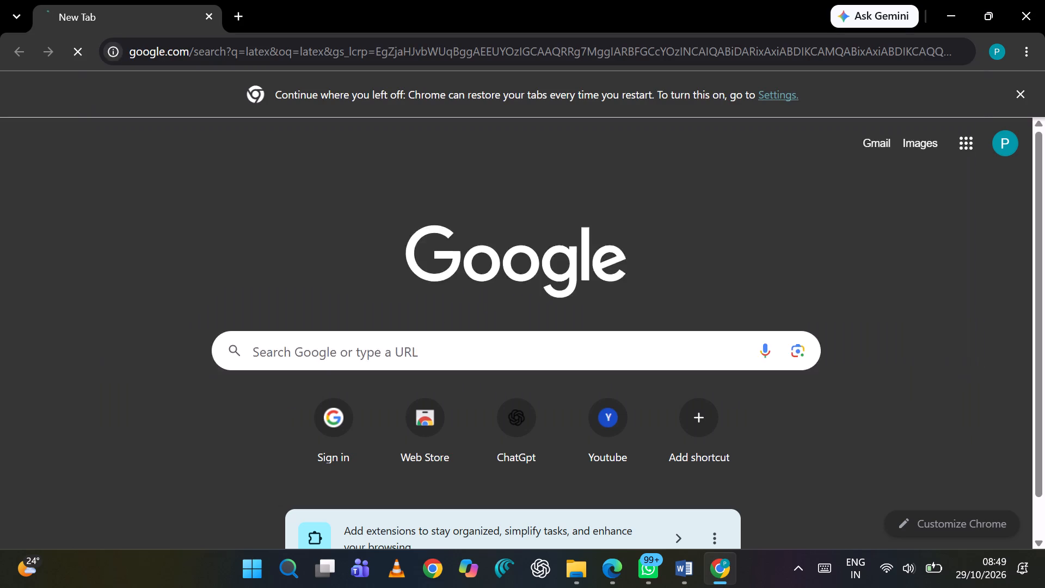
pyautogui.click(175, 311)
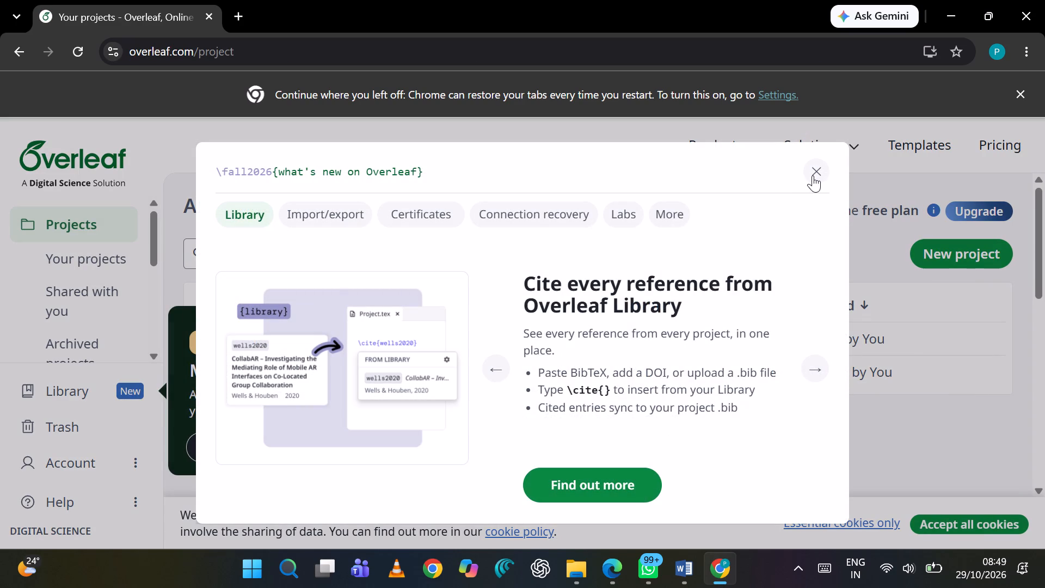
# Dismiss the Overleaf announcements and open the "updated ts" project.
pyautogui.click(813, 175)
pyautogui.click(822, 169)
pyautogui.scroll(-1, 651, 278)
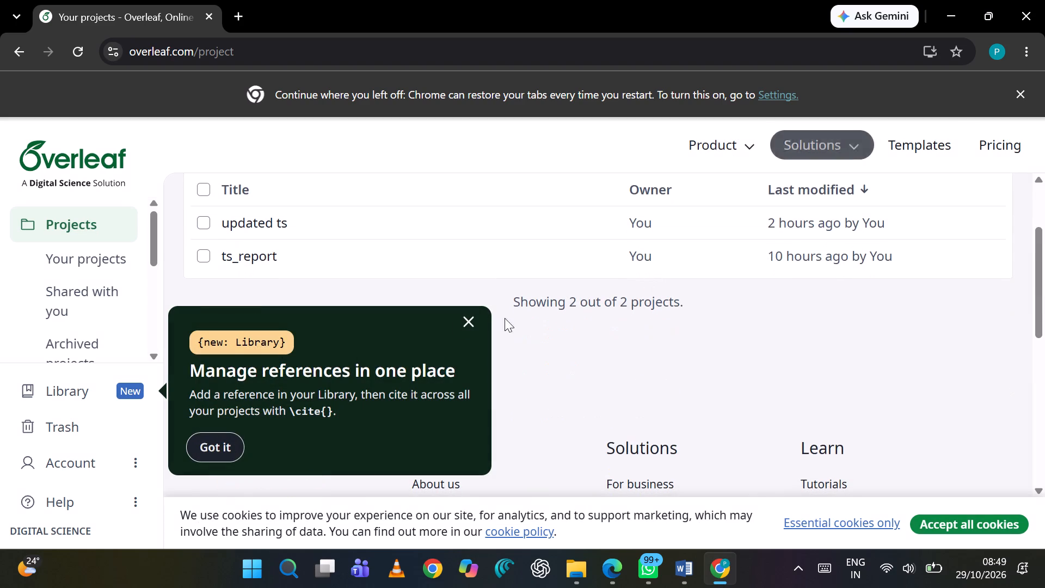
pyautogui.click(467, 318)
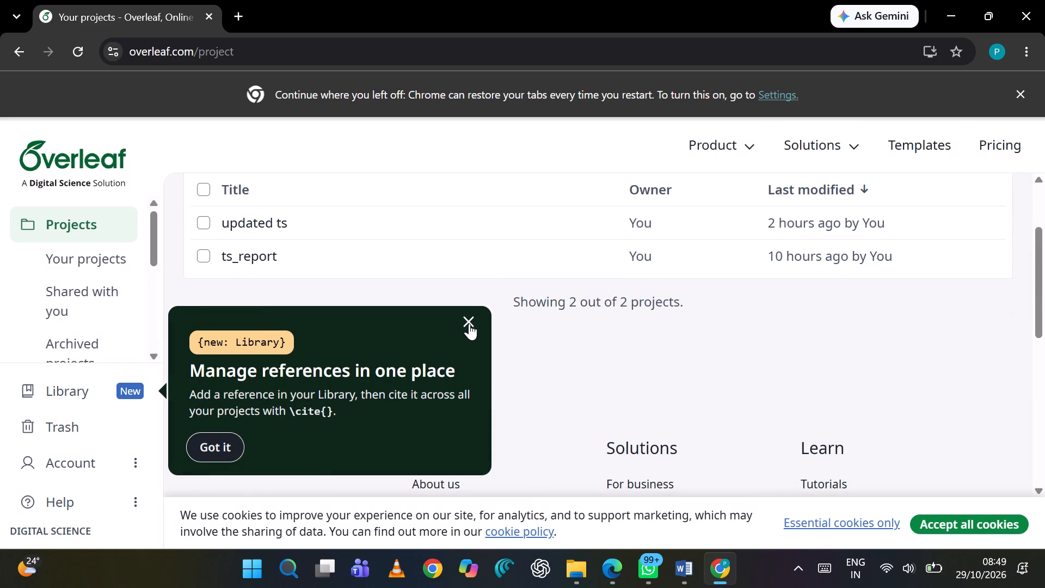
pyautogui.click(469, 323)
pyautogui.click(206, 436)
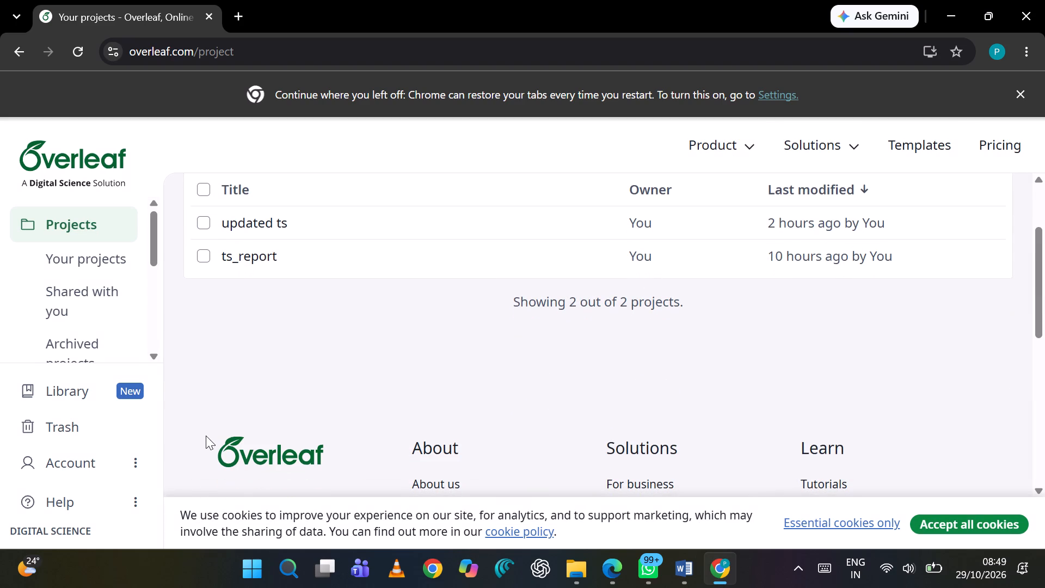
pyautogui.doubleClick(251, 228)
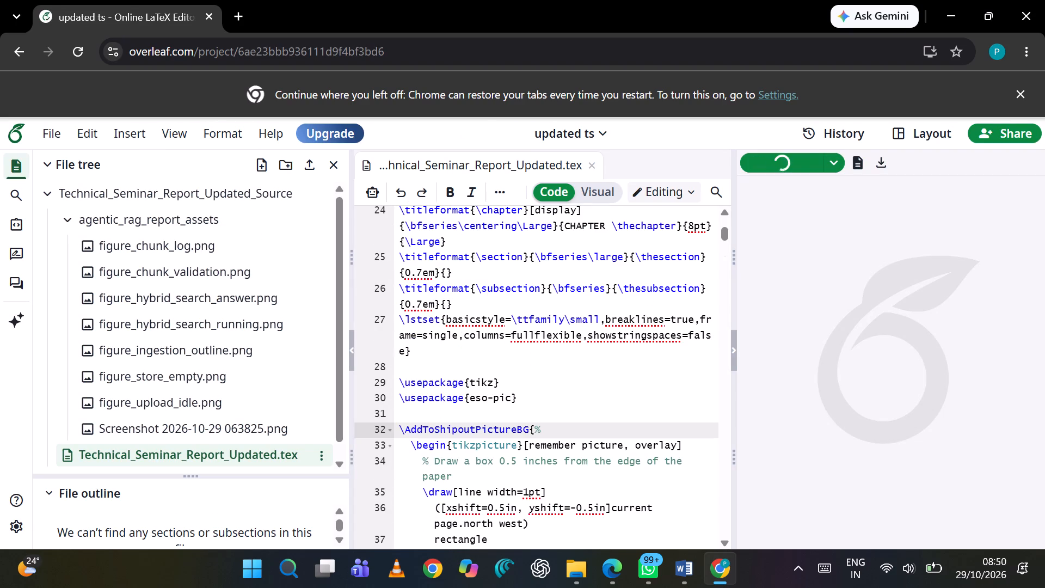
# Look through the start of the report's LaTeX source and the cover and certificate pages in its compiled preview.
pyautogui.scroll(1, 487, 308)
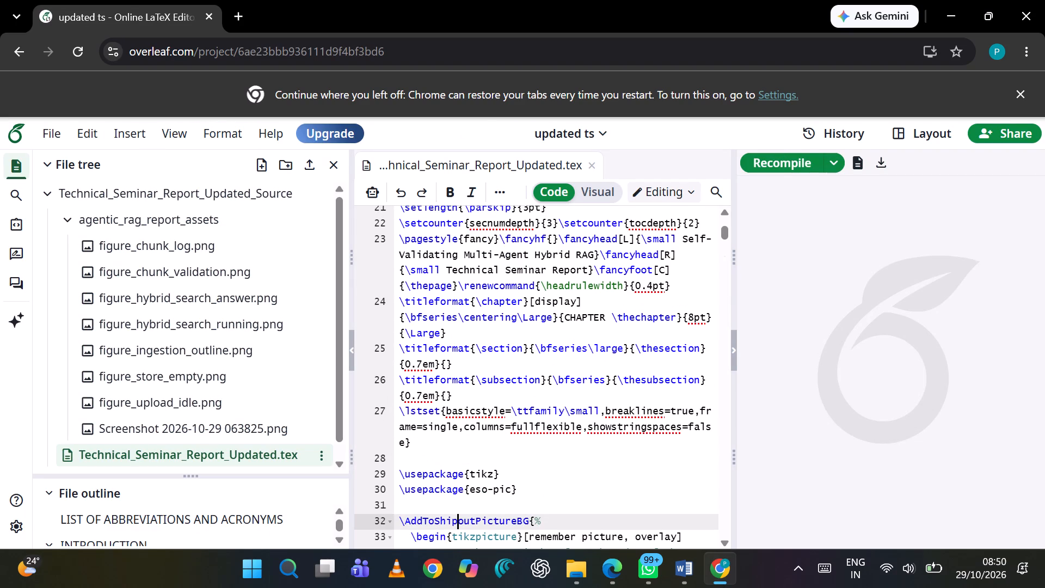
pyautogui.scroll(10, 487, 308)
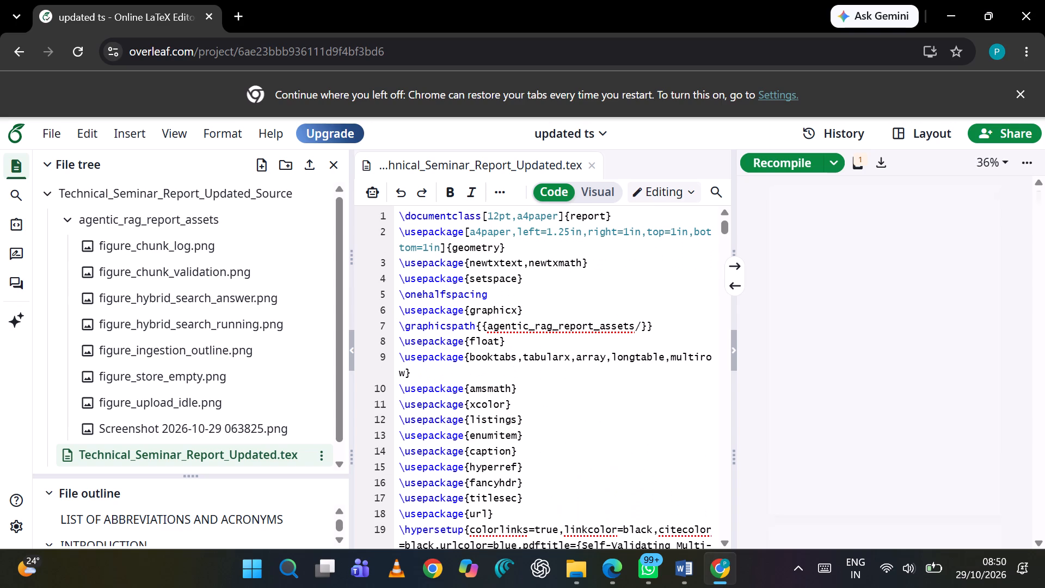
pyautogui.scroll(-2, 895, 360)
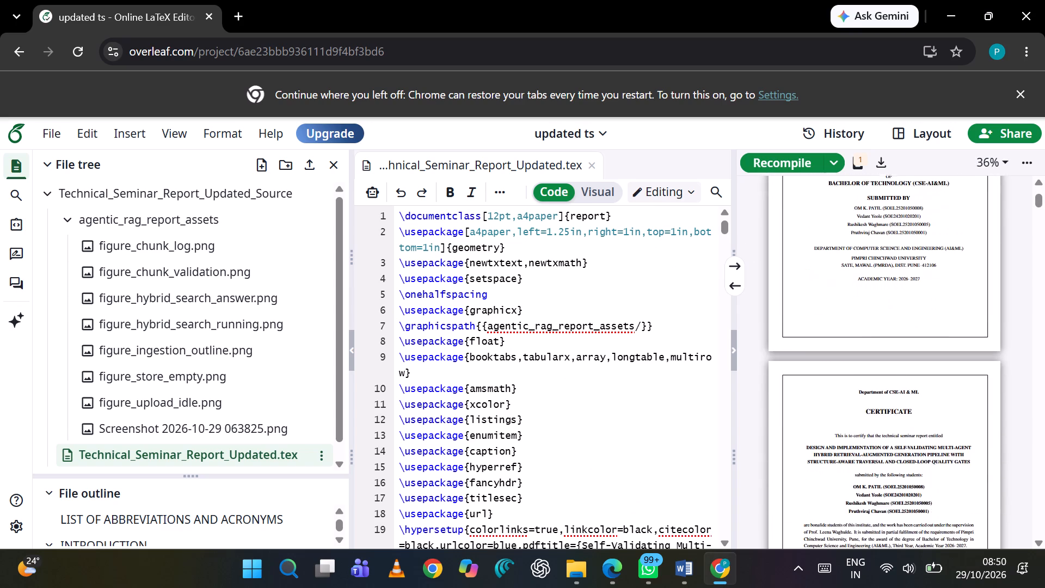
pyautogui.scroll(-2, 895, 360)
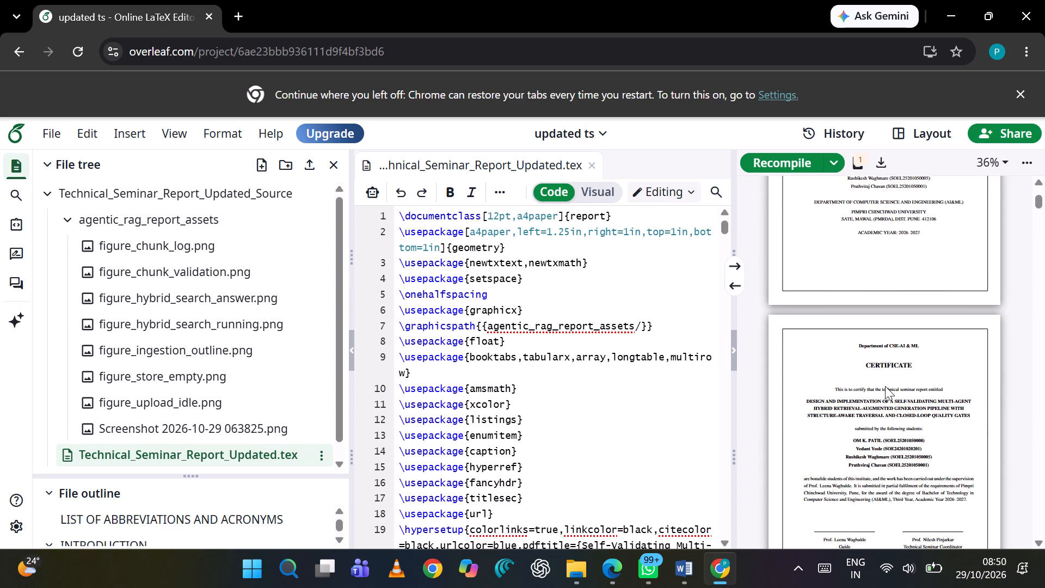
pyautogui.scroll(-1, 885, 386)
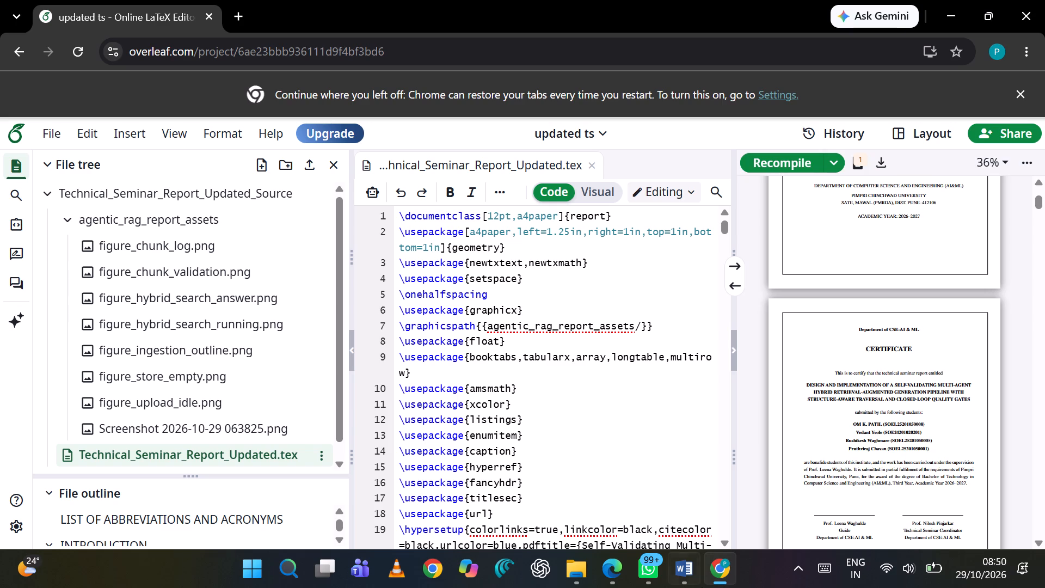
pyautogui.scroll(5, 889, 324)
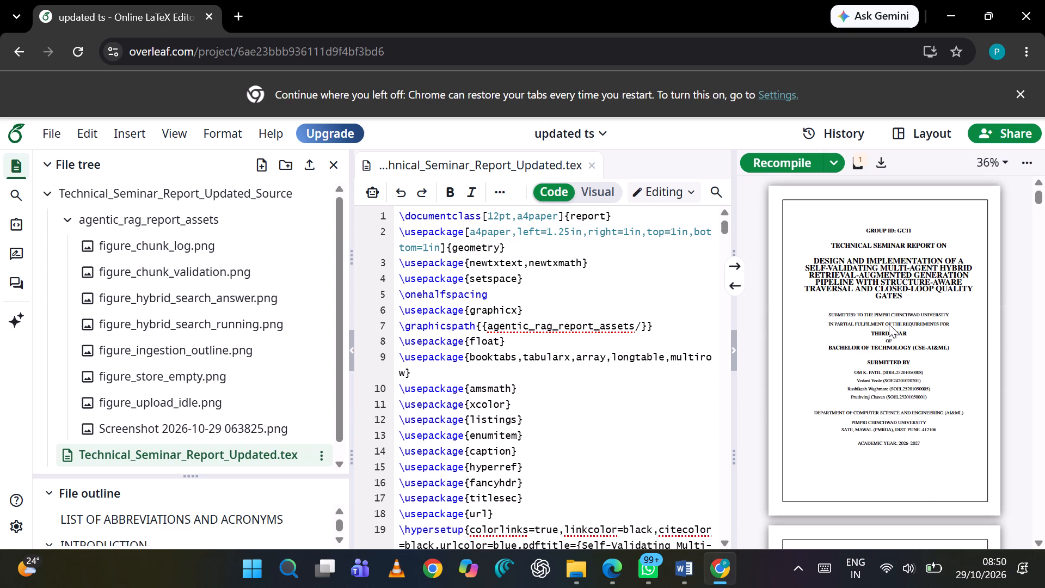
# Switch to the Word report and arrange it side by side with the Chrome window showing Overleaf.
pyautogui.click(690, 586)
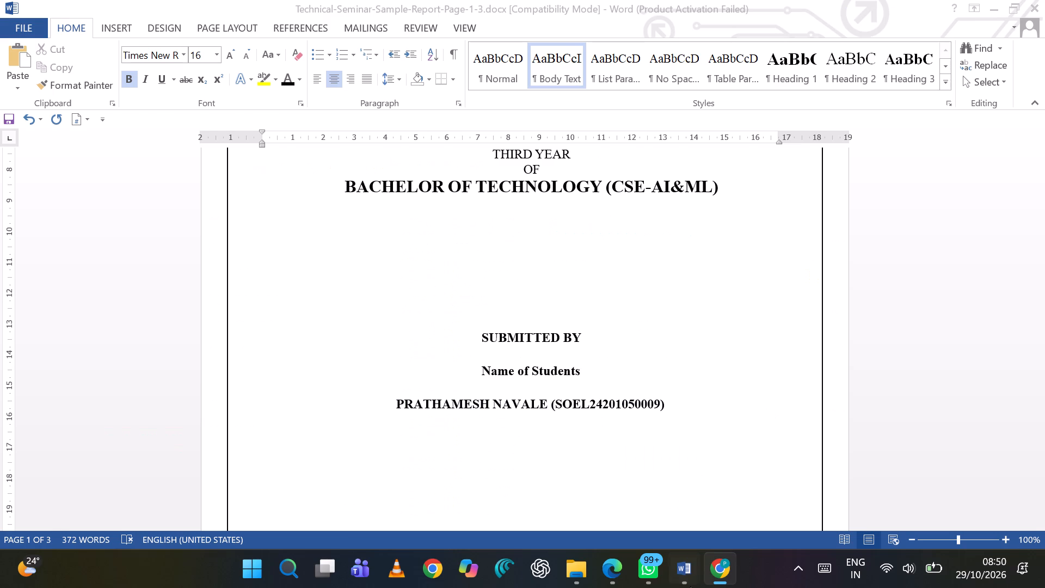
pyautogui.scroll(4, 539, 408)
pyautogui.scroll(-6, 539, 408)
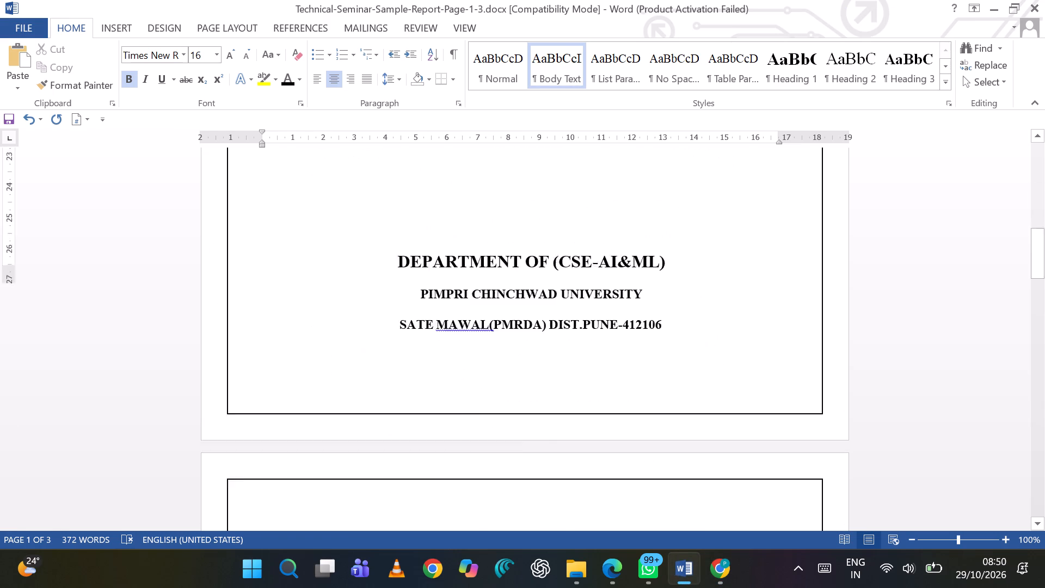
pyautogui.scroll(2, 539, 408)
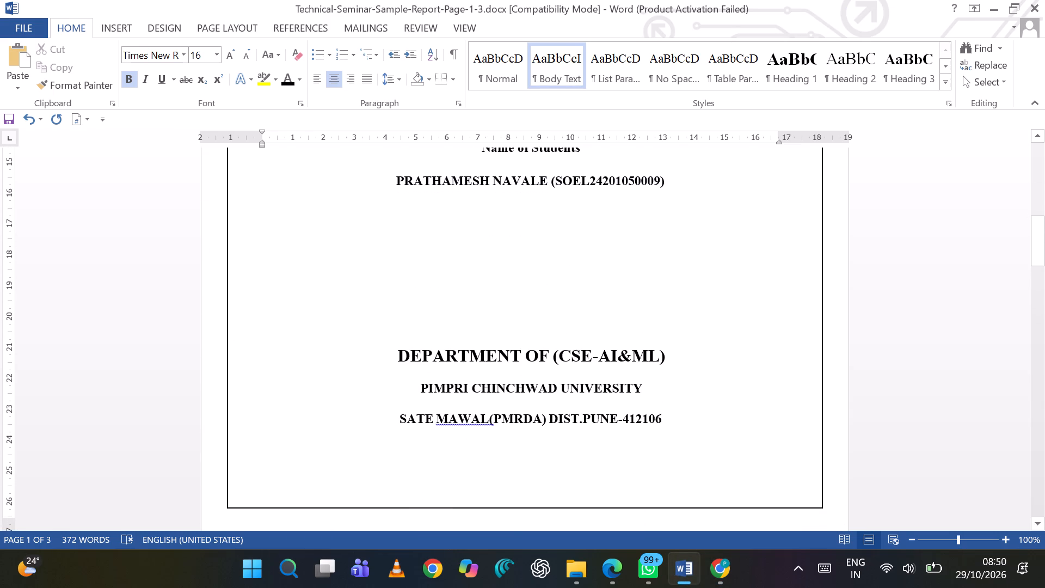
pyautogui.scroll(1, 593, 269)
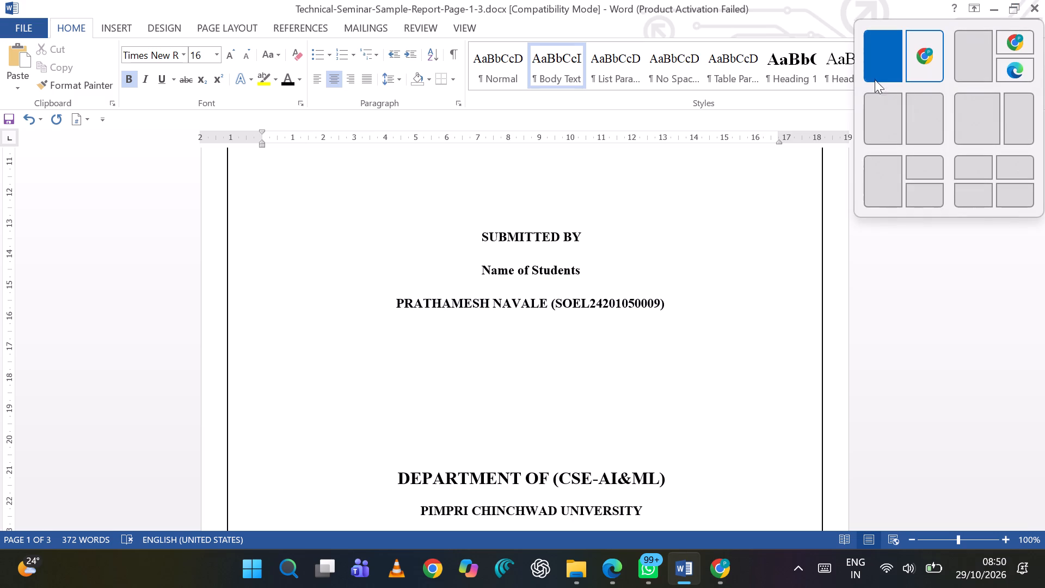
pyautogui.click(874, 77)
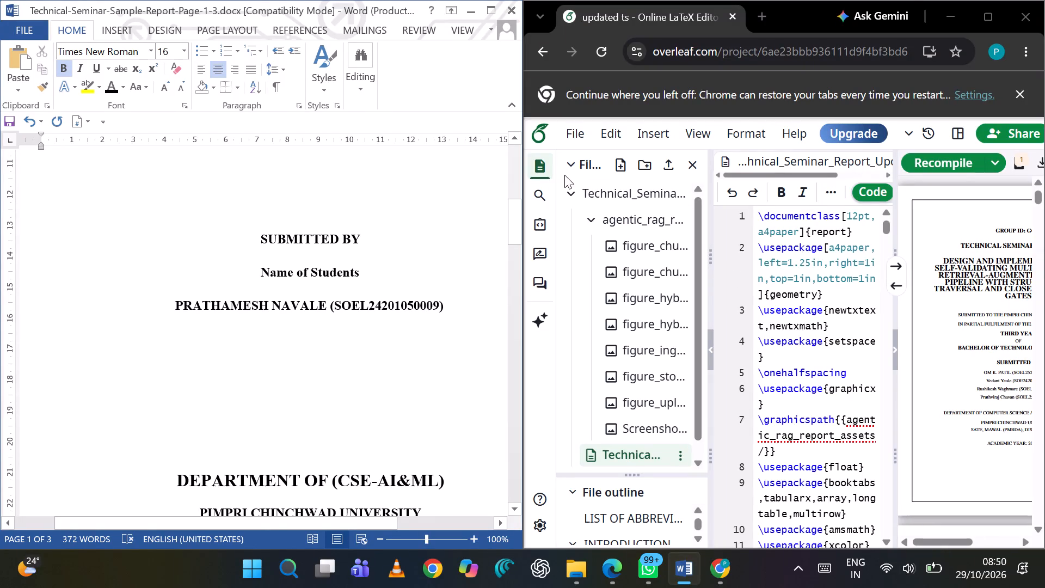
# Hide the Overleaf file tree and narrow the code editor so that the PDF preview gets most of the width.
pyautogui.click(544, 166)
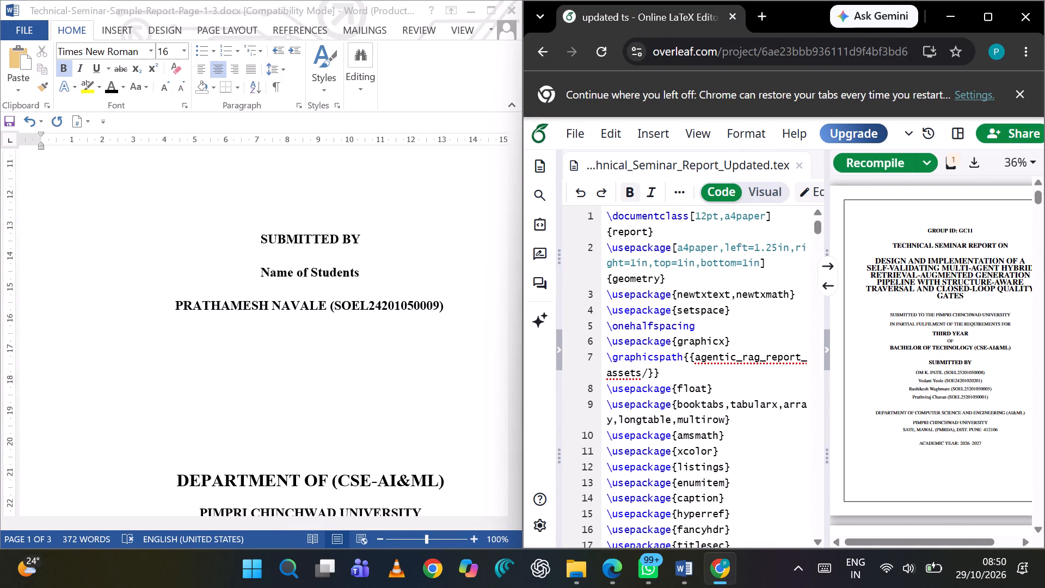
pyautogui.moveTo(825, 309); pyautogui.dragTo(726, 308)
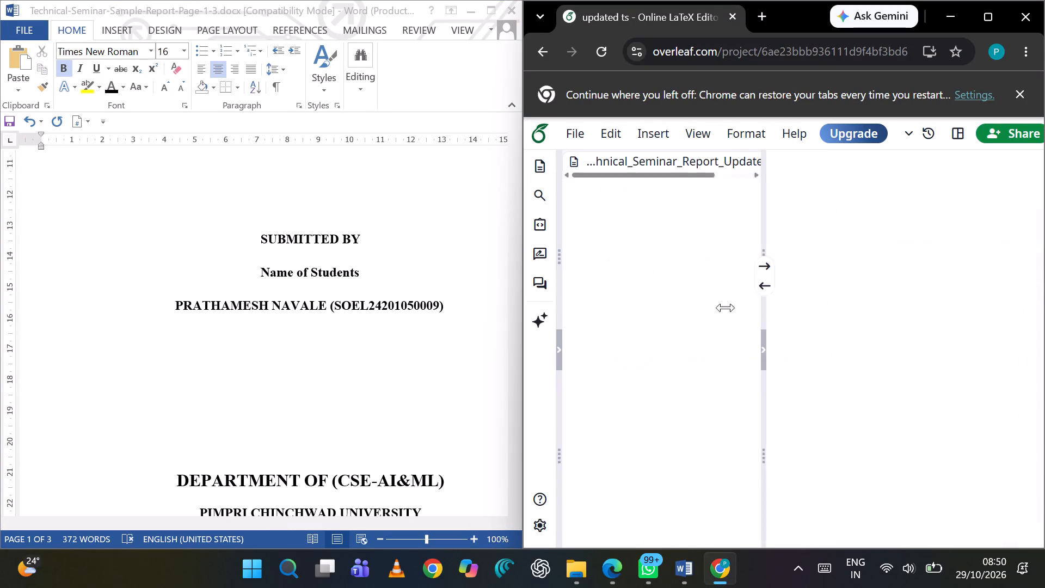
pyautogui.moveTo(726, 308); pyautogui.dragTo(649, 304)
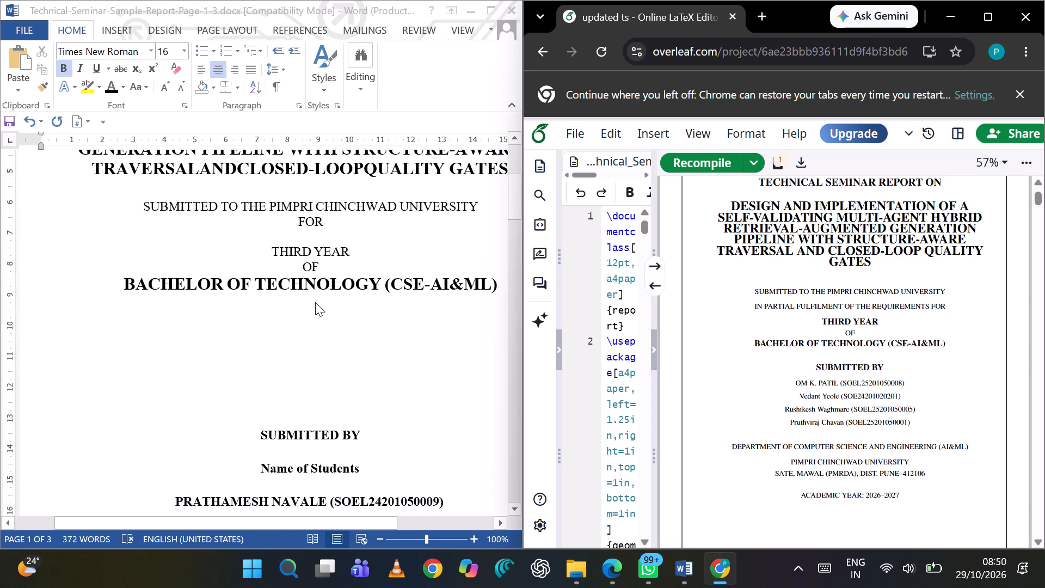
# Compare the Word cover page with the Overleaf preview, checking the degree lines, student list, department and university details.
pyautogui.scroll(-1, 325, 367)
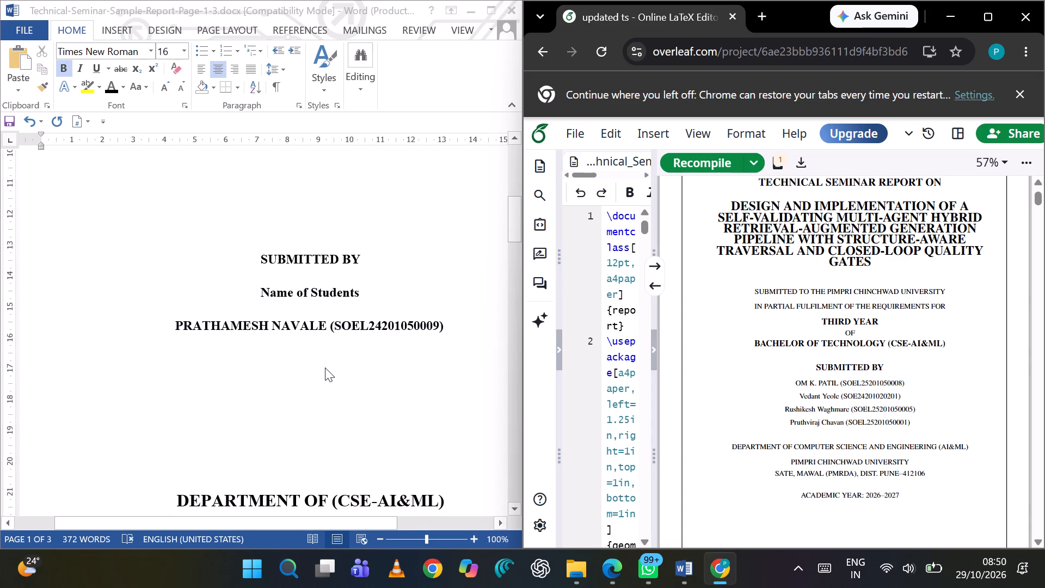
pyautogui.scroll(-1, 323, 443)
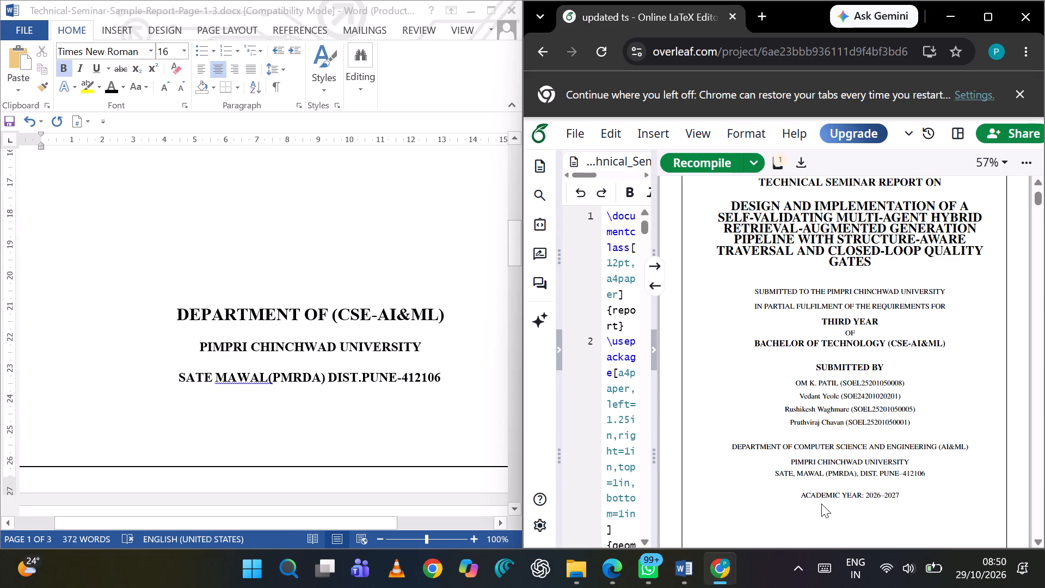
pyautogui.scroll(-1, 263, 423)
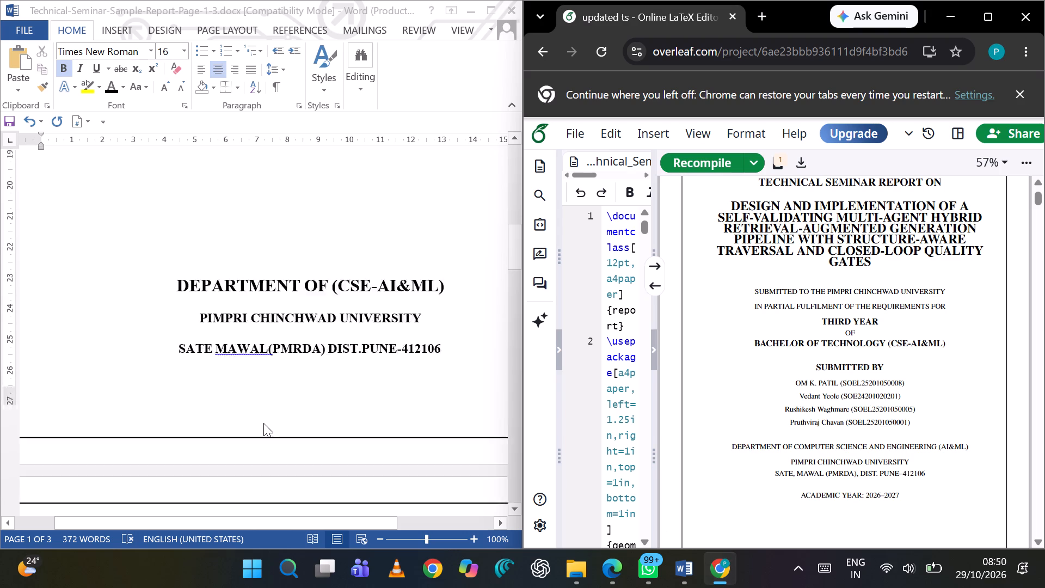
pyautogui.scroll(-1, 263, 423)
pyautogui.scroll(3, 263, 423)
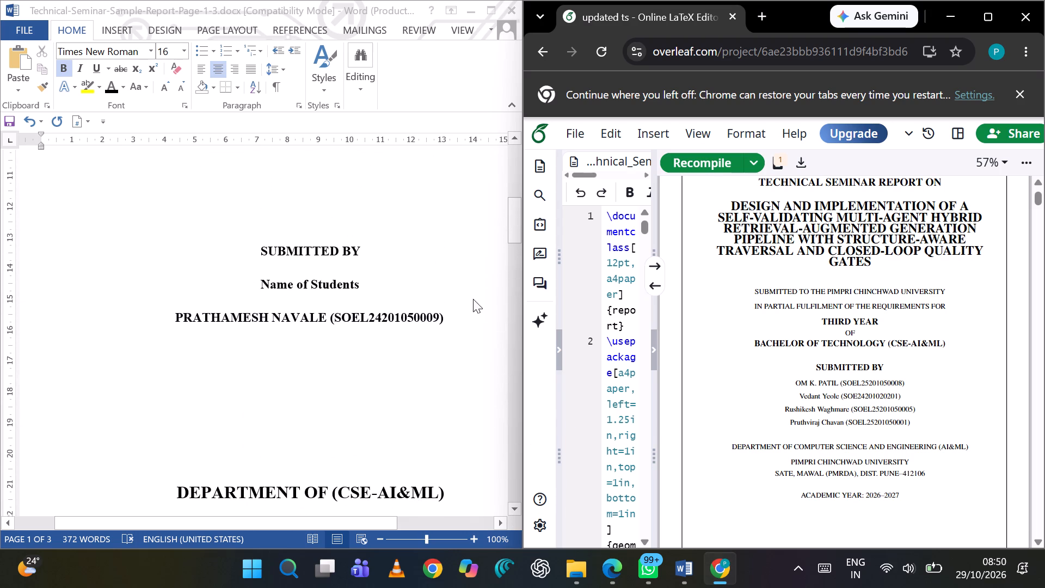
pyautogui.scroll(1, 469, 290)
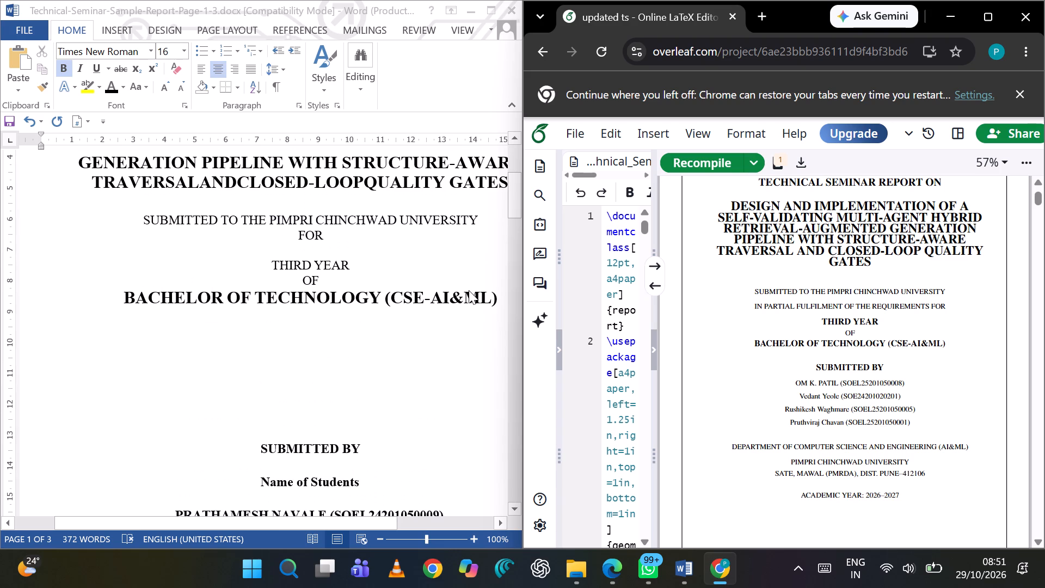
pyautogui.scroll(1, 469, 290)
pyautogui.scroll(-1, 378, 367)
pyautogui.scroll(1, 378, 367)
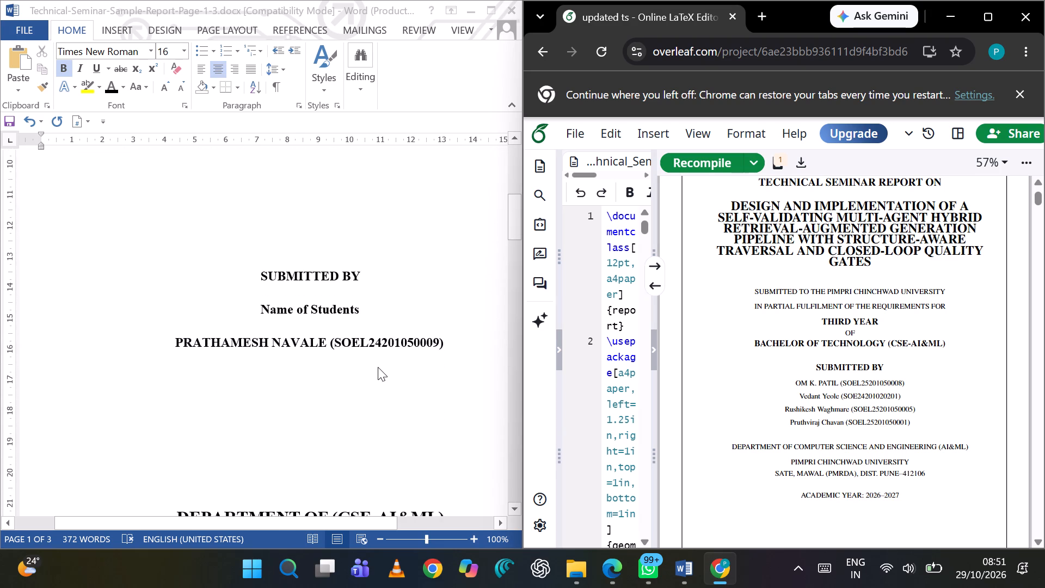
# Correct the cover page address line by adding a space before (PMRDA) and a comma after it.
pyautogui.scroll(4, 378, 367)
pyautogui.scroll(-3, 378, 367)
pyautogui.scroll(2, 378, 367)
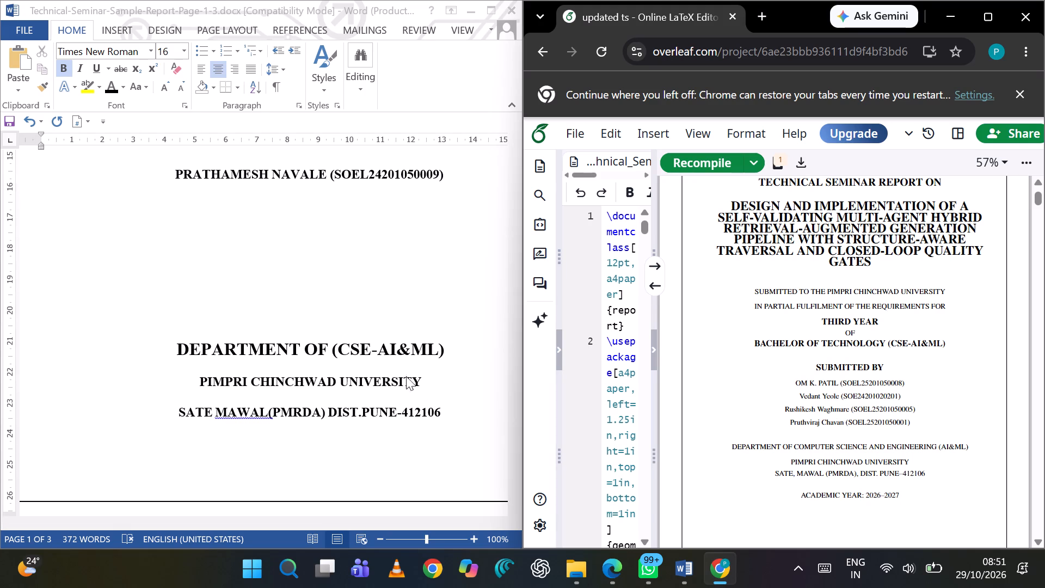
pyautogui.click(268, 415)
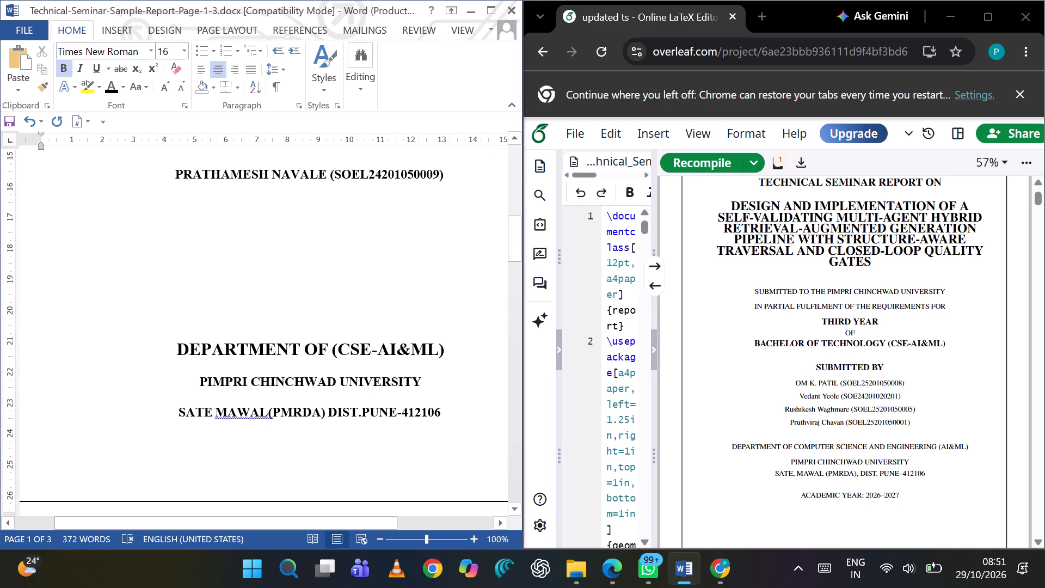
pyautogui.click(268, 415)
pyautogui.press('space')
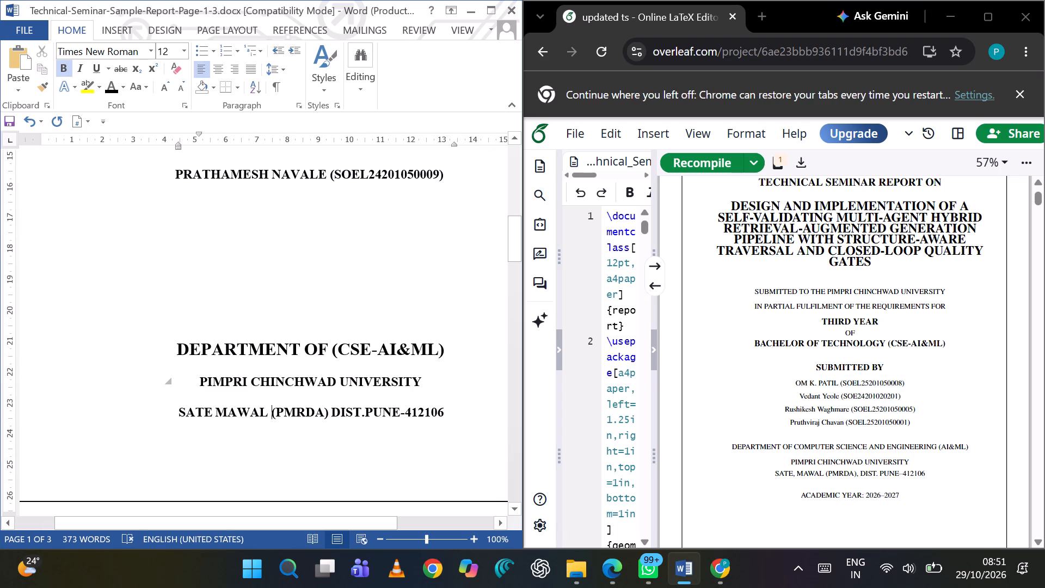
pyautogui.click(332, 414)
pyautogui.press('Left')
pyautogui.press(',')
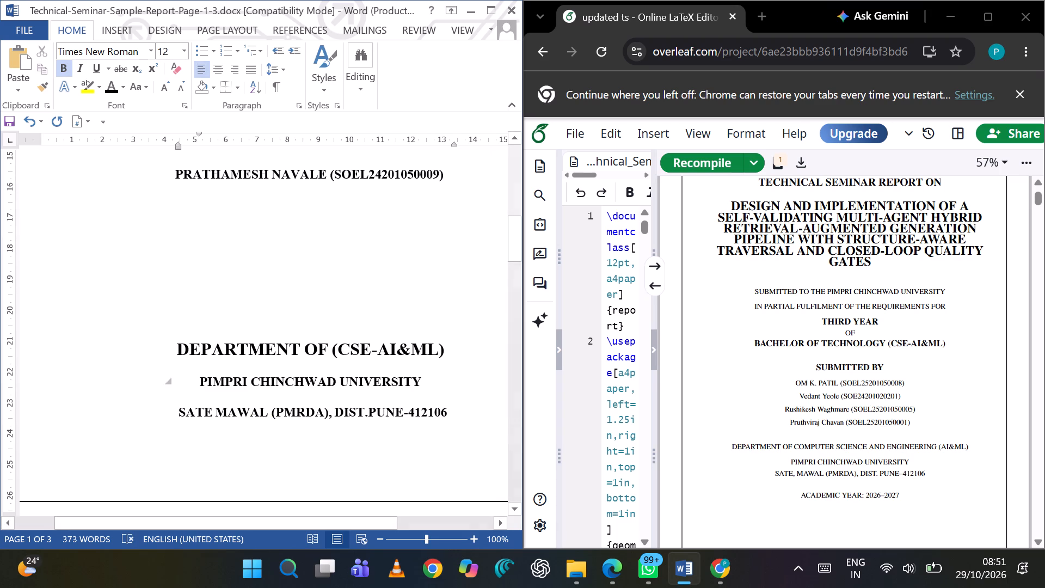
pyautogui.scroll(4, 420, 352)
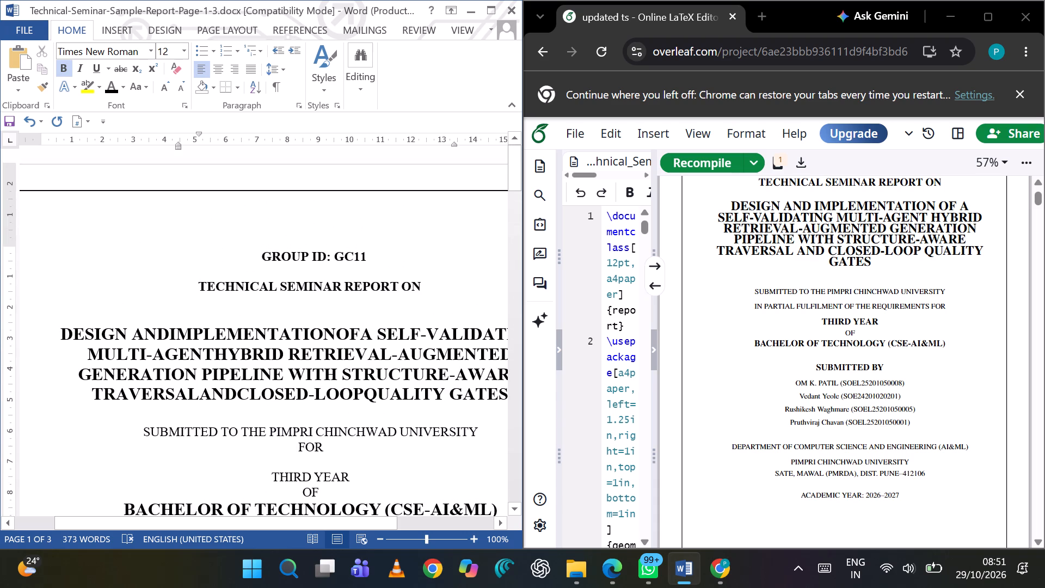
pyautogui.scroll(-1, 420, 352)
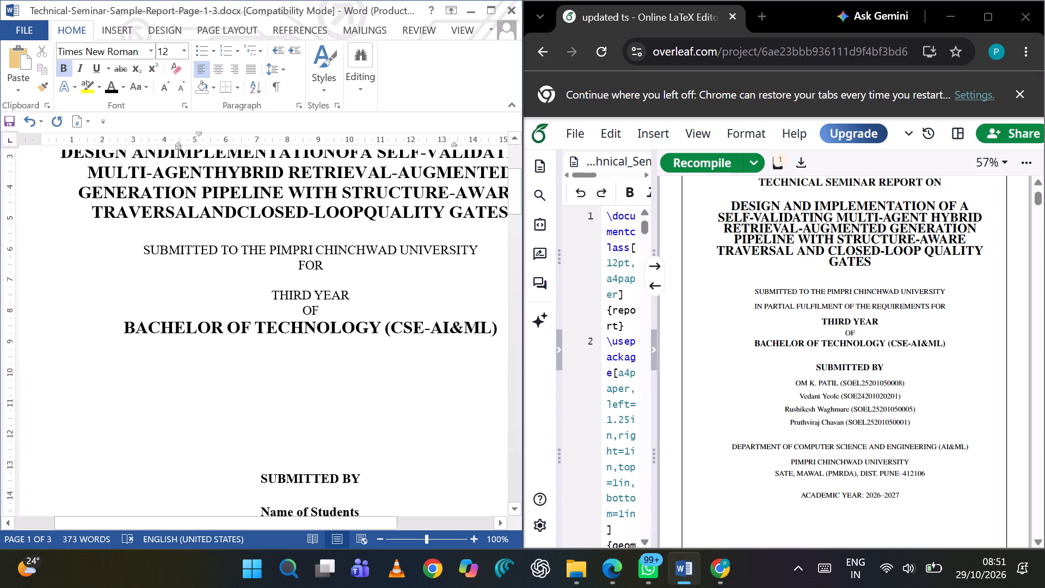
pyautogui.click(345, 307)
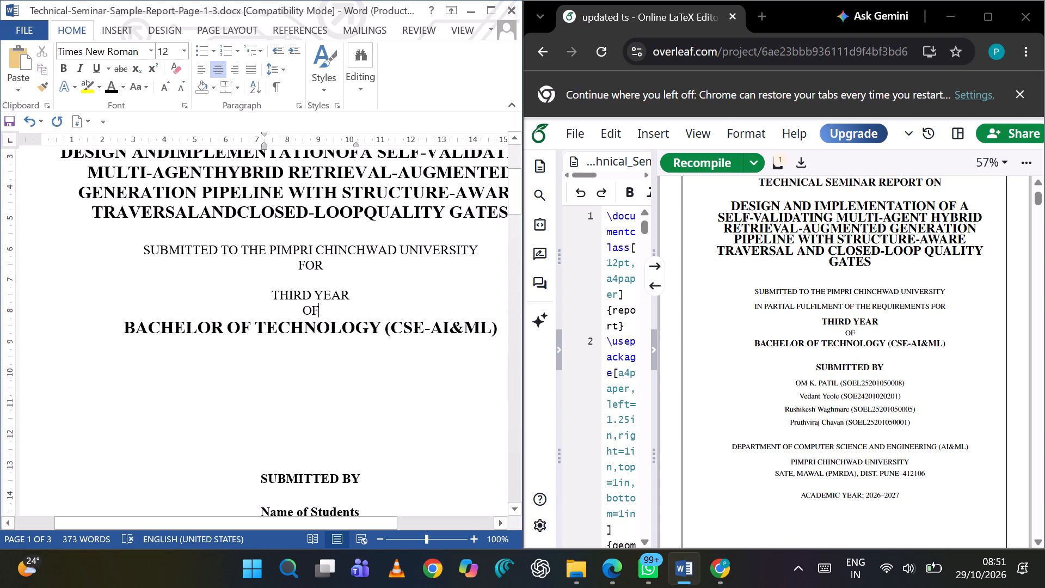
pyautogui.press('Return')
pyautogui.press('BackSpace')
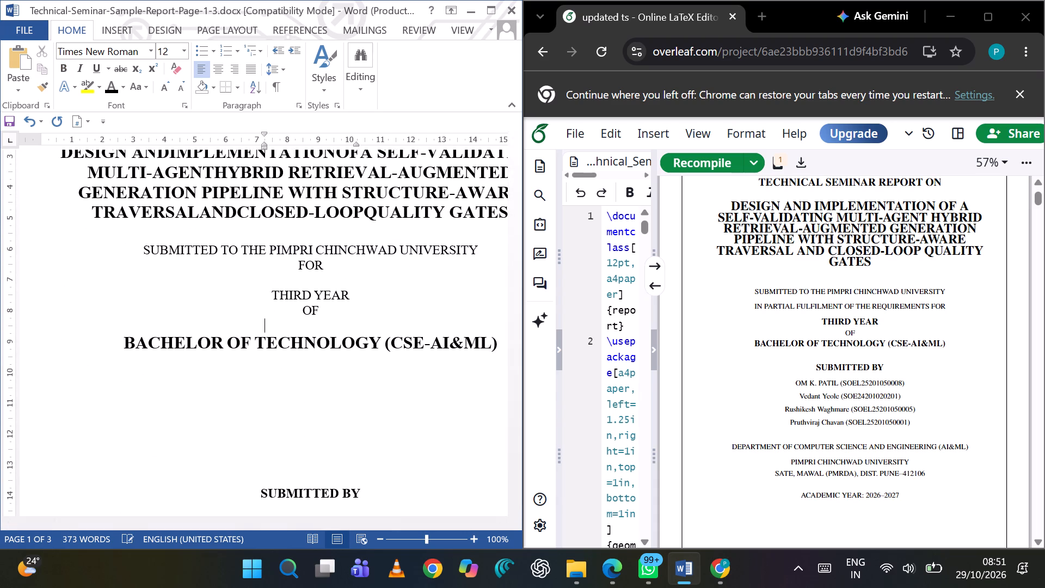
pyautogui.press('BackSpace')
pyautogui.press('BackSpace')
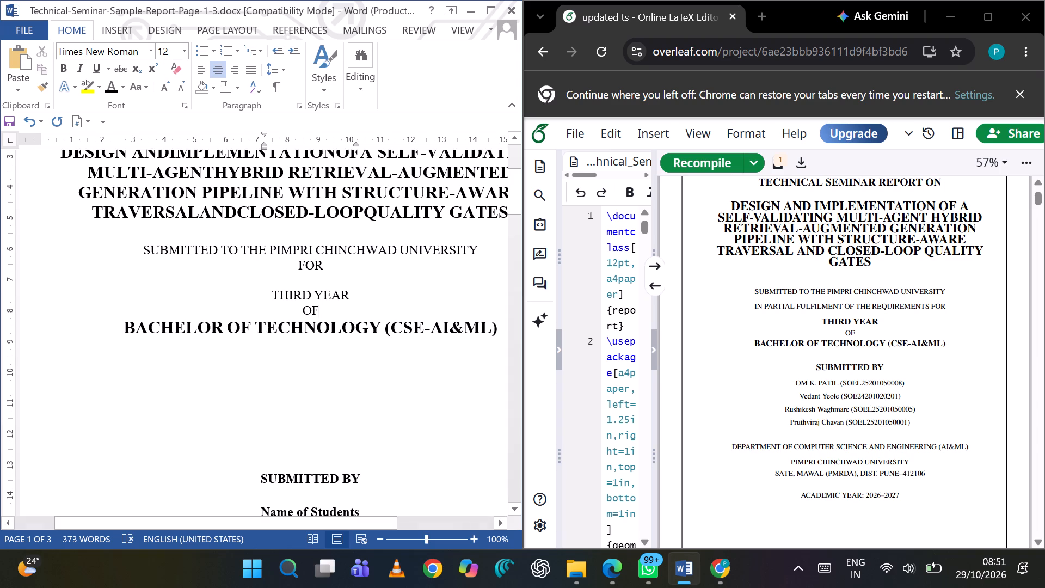
# Delete surplus blank lines between the Bachelor of Technology line and SUBMITTED BY on the Word cover page.
pyautogui.scroll(-1, 327, 405)
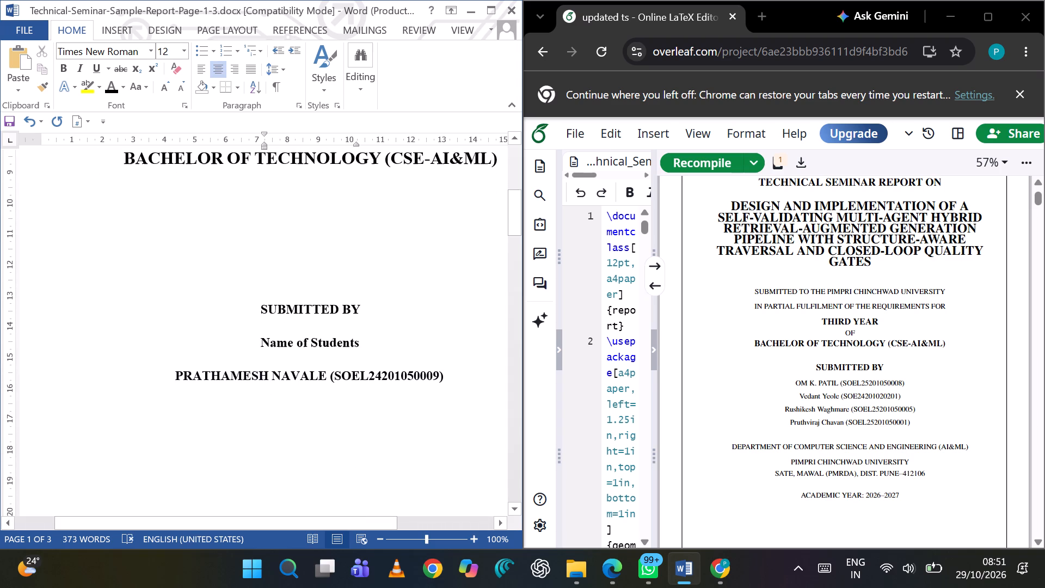
pyautogui.click(299, 285)
pyautogui.press('BackSpace')
pyautogui.press('BackSpace')
pyautogui.press('BackSpace')
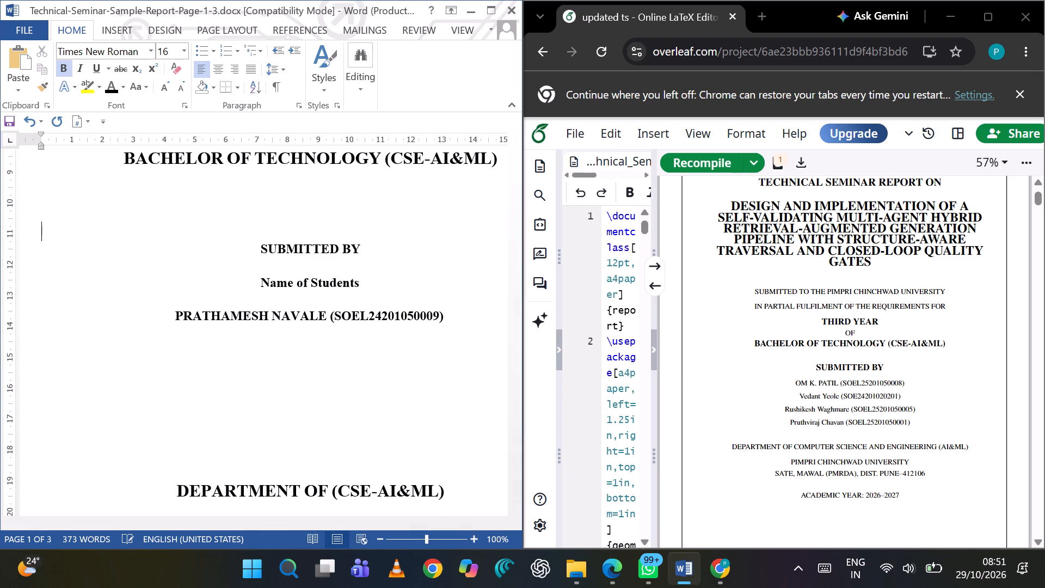
# Copy the four student entries from the Overleaf preview and paste them after the existing student entry on the Word cover page.
pyautogui.moveTo(797, 381); pyautogui.dragTo(915, 424)
pyautogui.hotkey('ctrl', 'c')
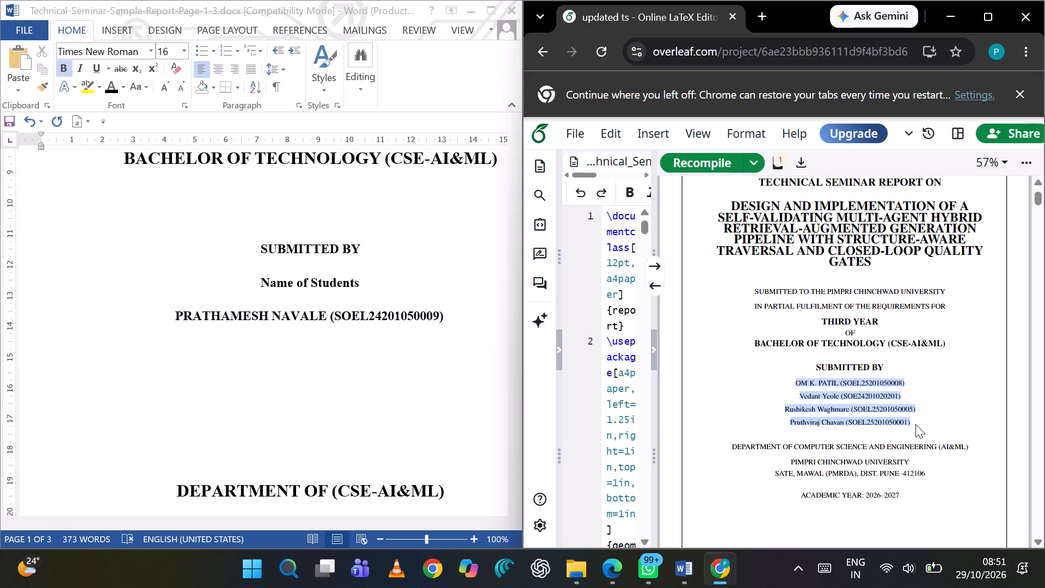
pyautogui.click(459, 315)
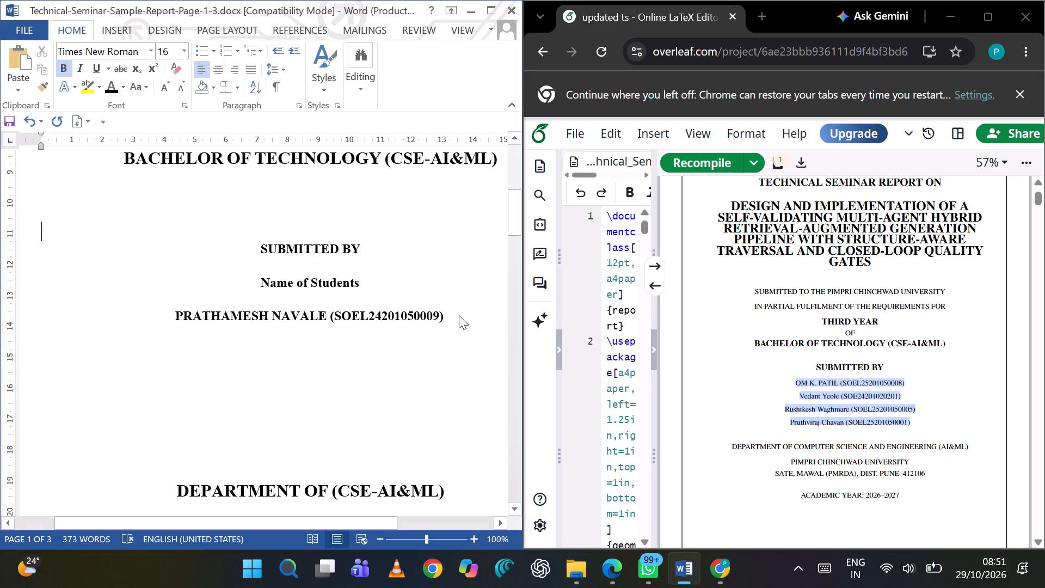
pyautogui.click(452, 315)
pyautogui.press('Return')
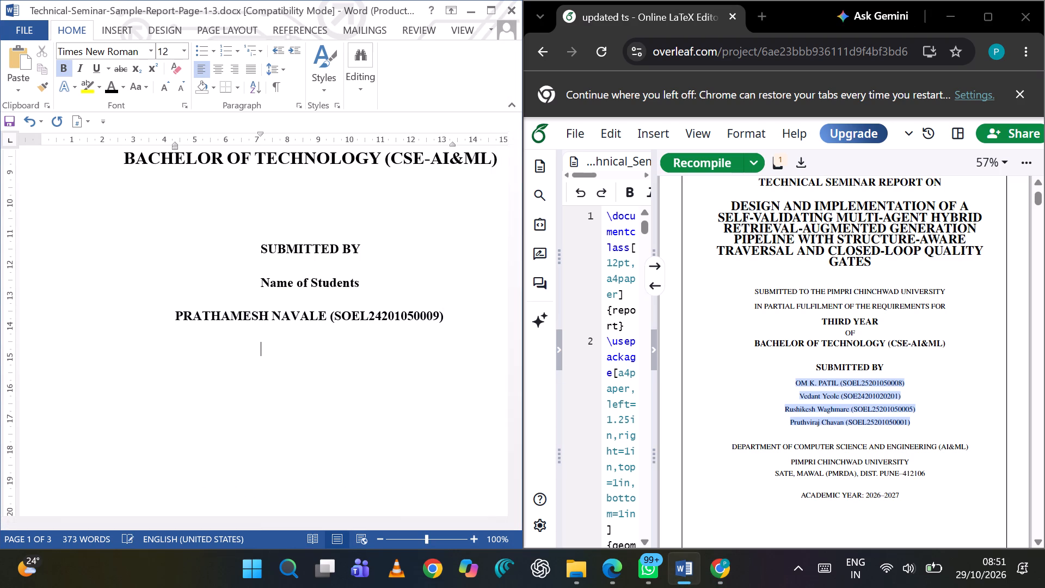
pyautogui.press('BackSpace')
pyautogui.press('BackSpace')
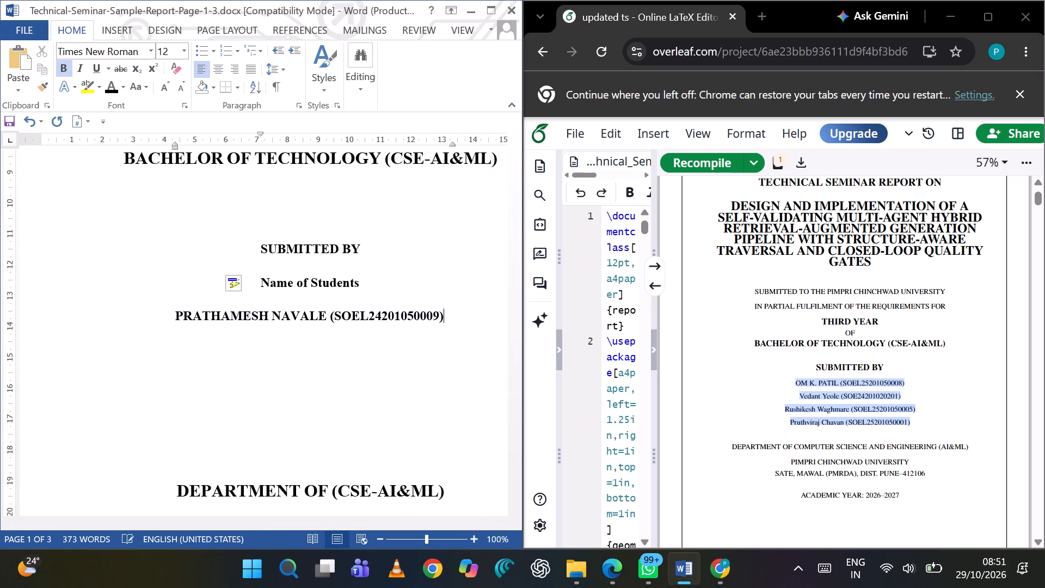
pyautogui.hotkey('ctrl', 'v')
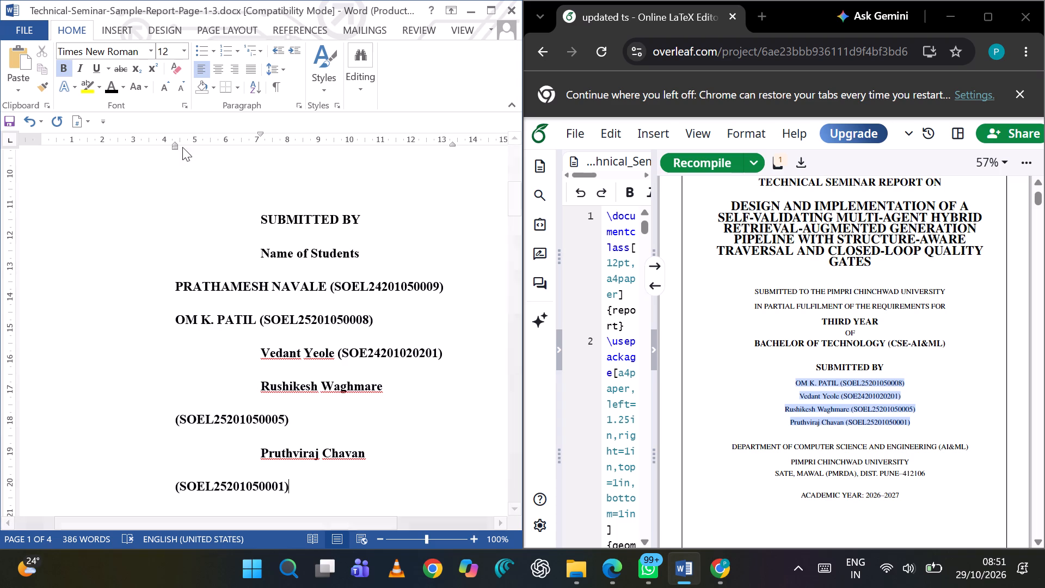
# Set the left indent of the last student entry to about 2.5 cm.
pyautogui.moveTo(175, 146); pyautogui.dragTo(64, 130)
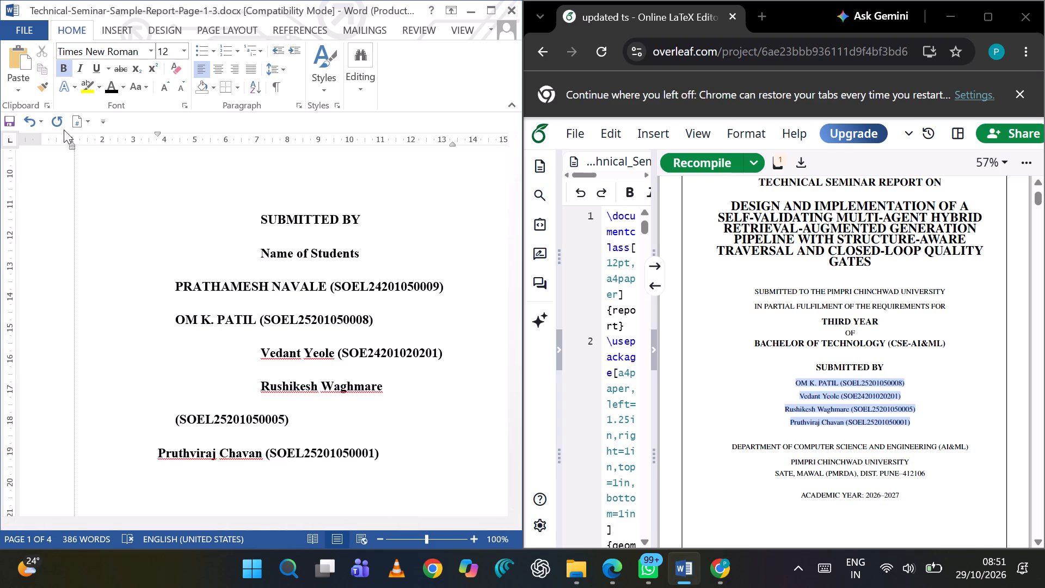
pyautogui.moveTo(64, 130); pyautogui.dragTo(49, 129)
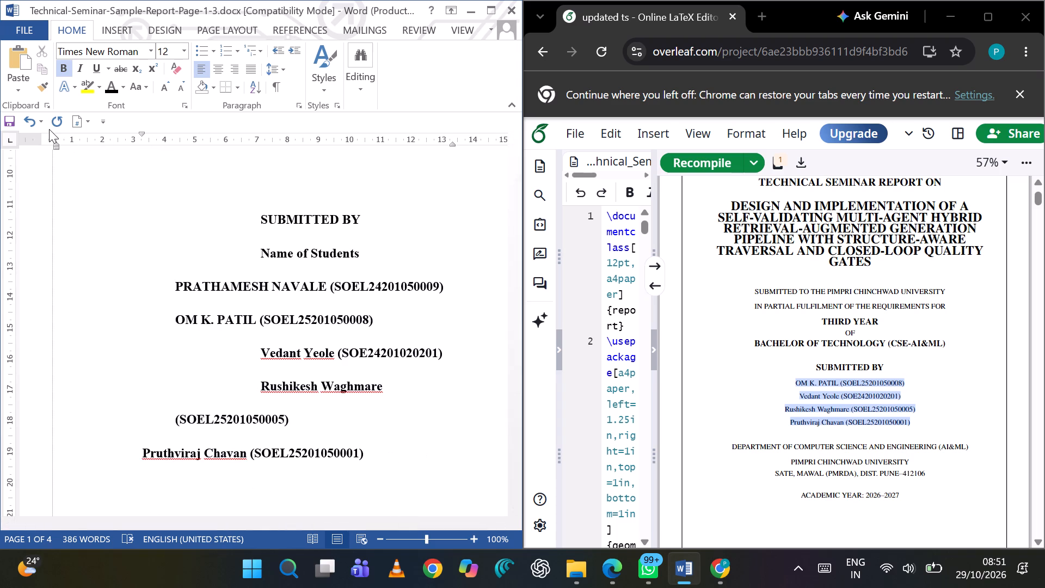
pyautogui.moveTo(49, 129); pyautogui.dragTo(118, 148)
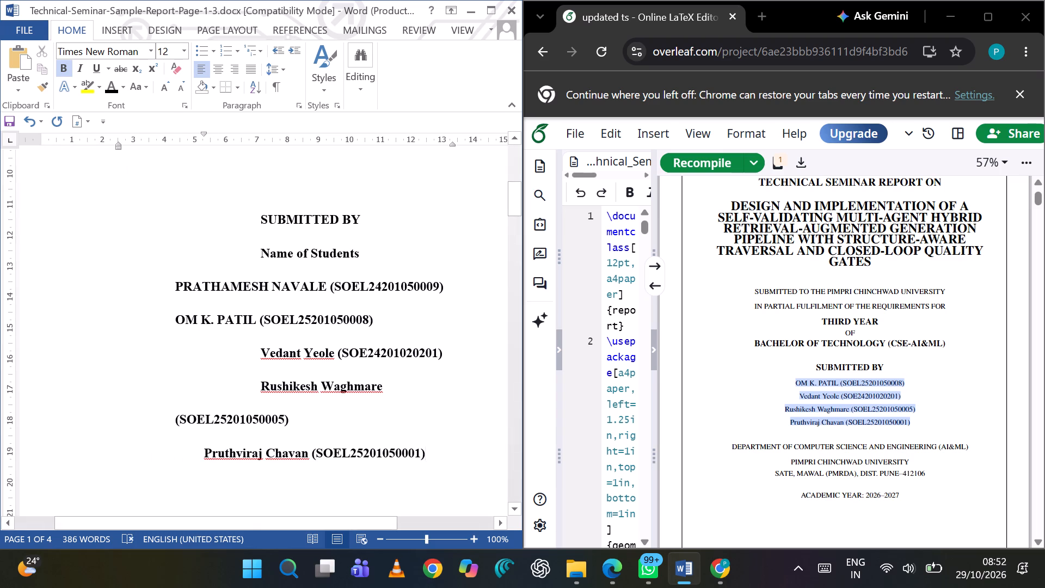
# Reduce the left indent of the Name of Students heading and all student entries to about 0.5 cm.
pyautogui.moveTo(170, 265); pyautogui.dragTo(395, 436)
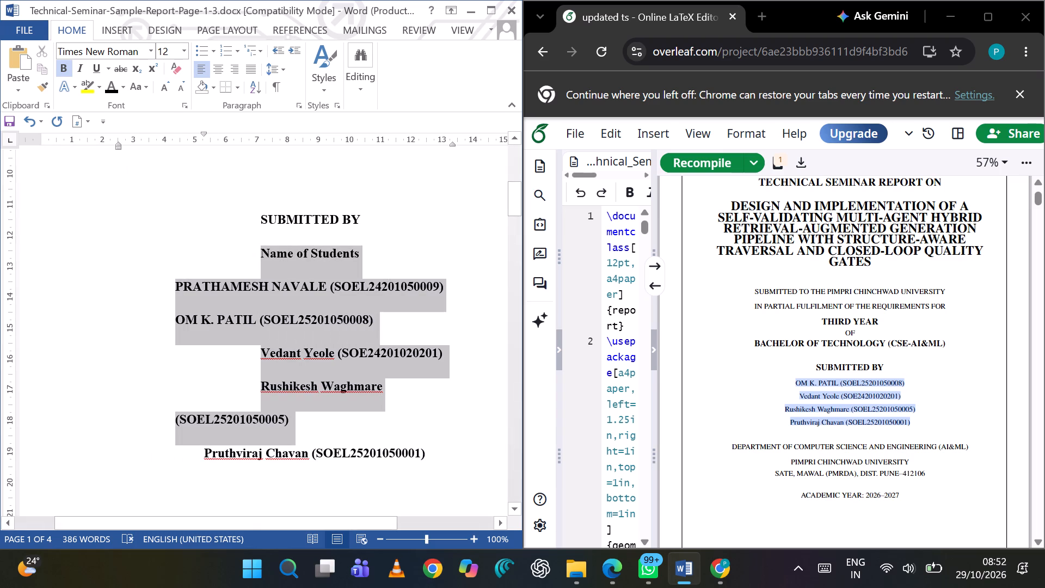
pyautogui.moveTo(395, 436); pyautogui.dragTo(426, 455)
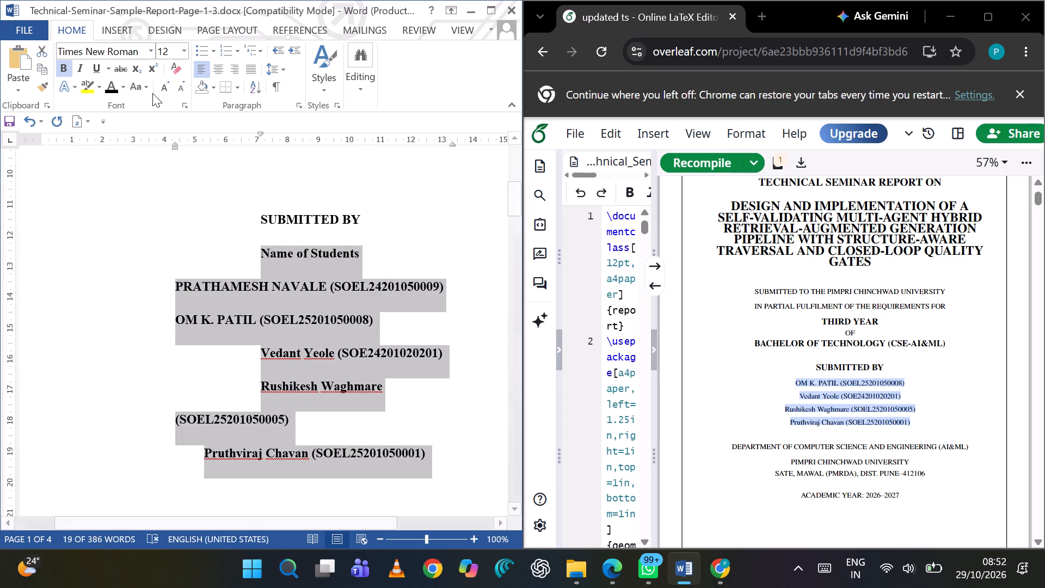
pyautogui.moveTo(174, 148); pyautogui.dragTo(87, 134)
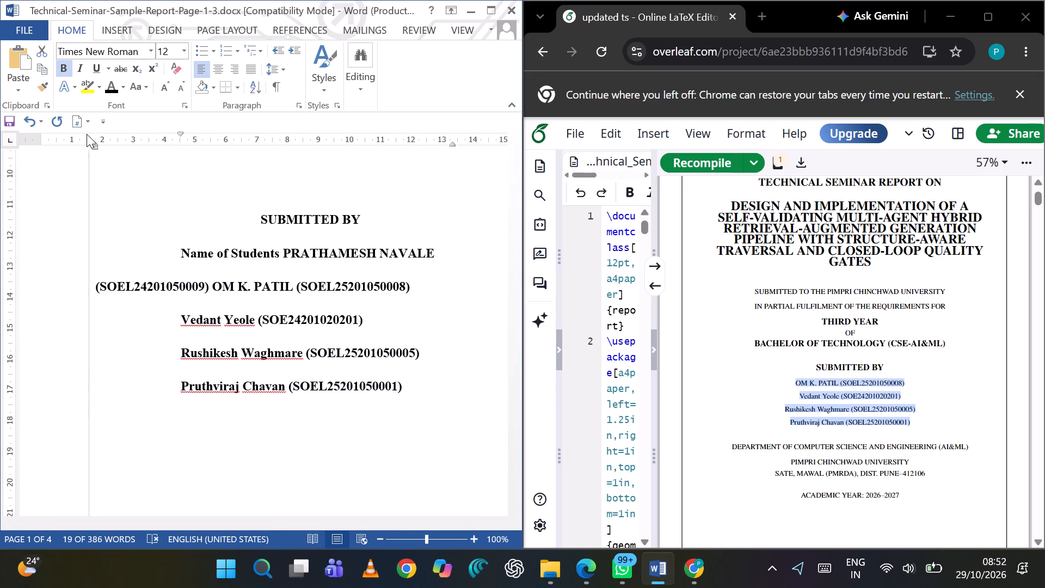
pyautogui.moveTo(87, 134); pyautogui.dragTo(83, 134)
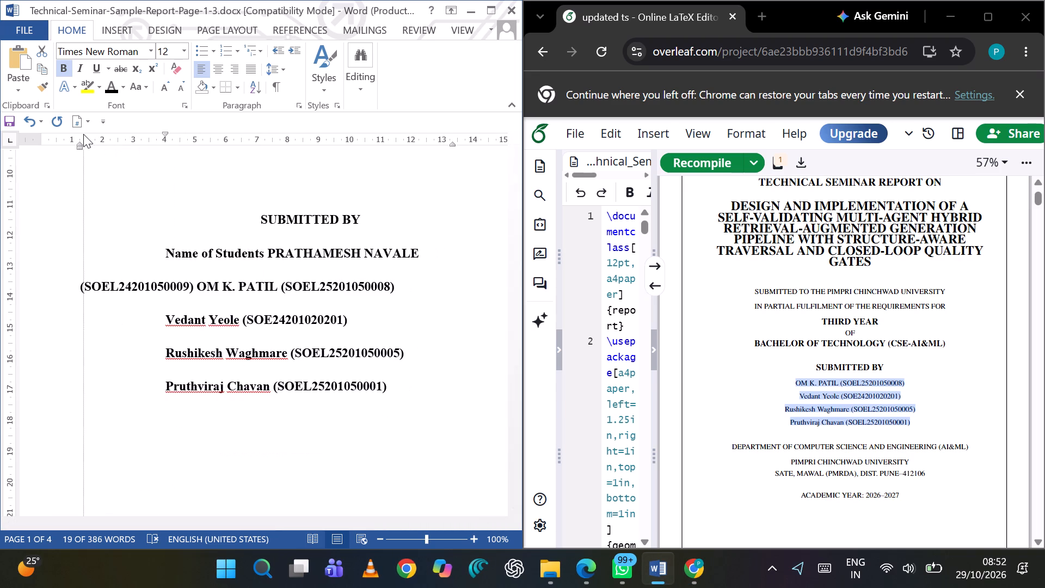
pyautogui.moveTo(83, 134); pyautogui.dragTo(157, 137)
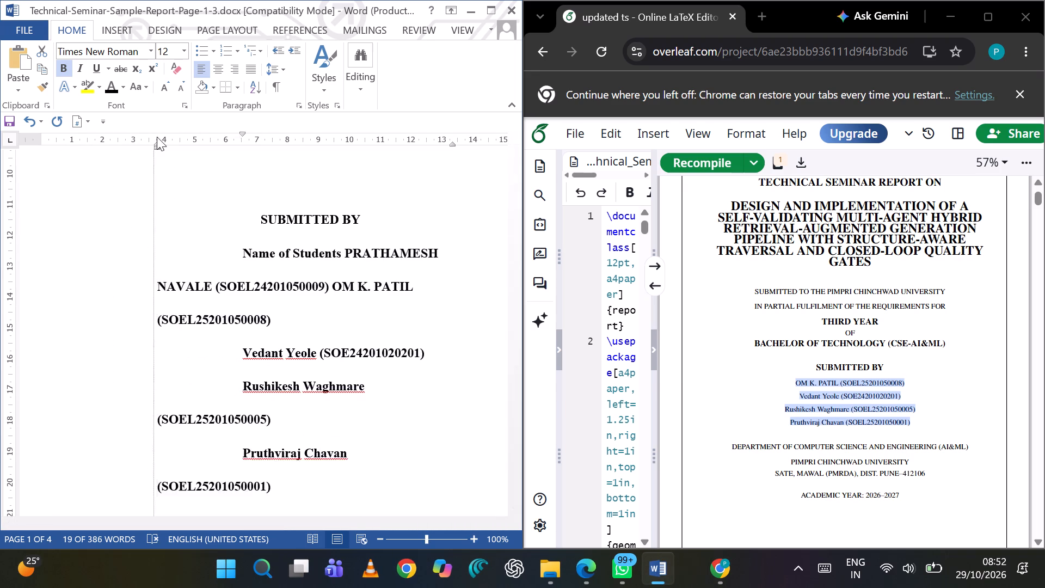
pyautogui.moveTo(157, 137); pyautogui.dragTo(53, 123)
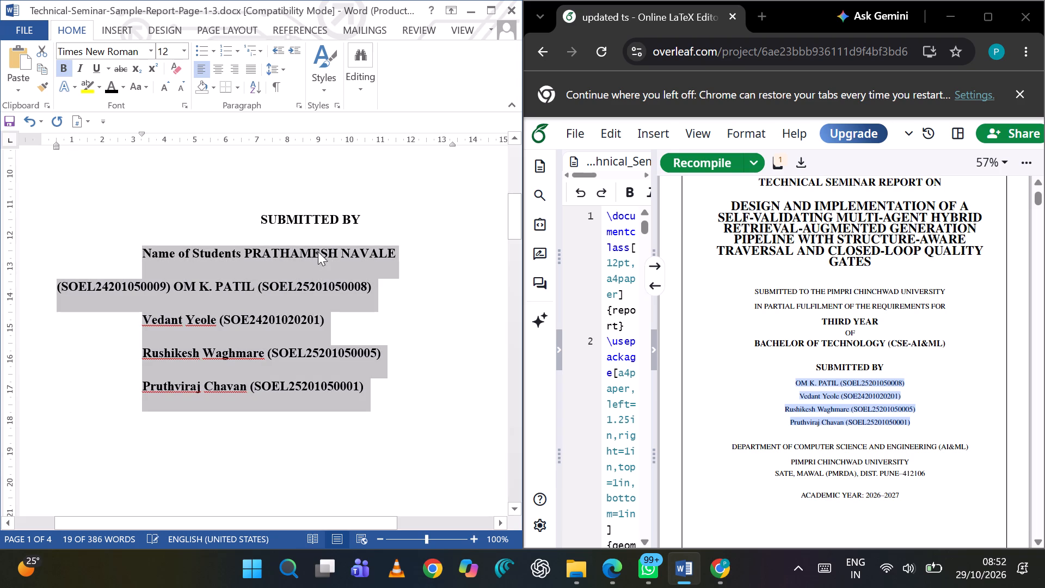
# Insert line breaks so the Name of Students heading and the first two student entries each stand on their own line.
pyautogui.click(248, 252)
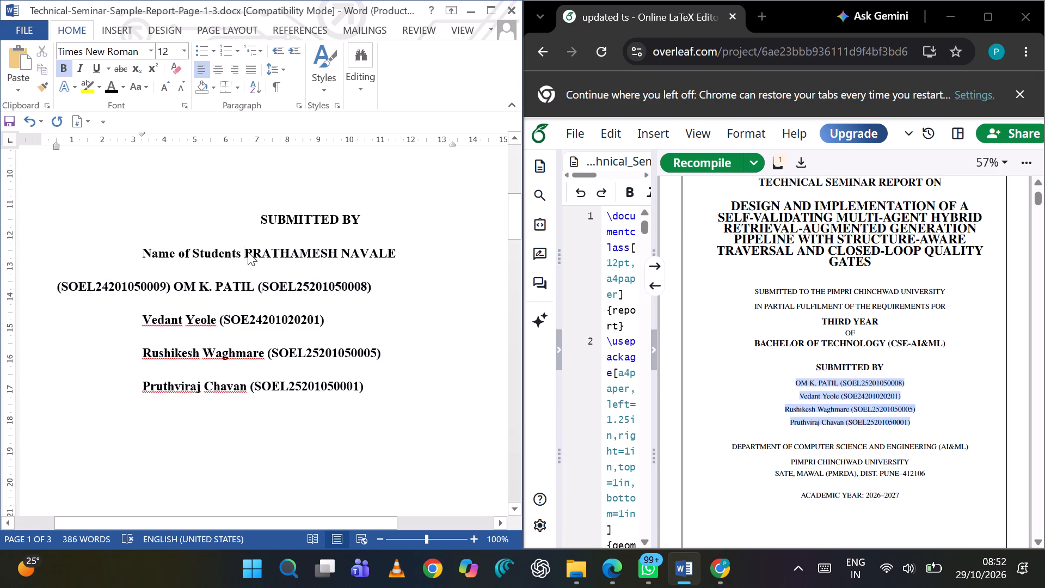
pyautogui.press('Return')
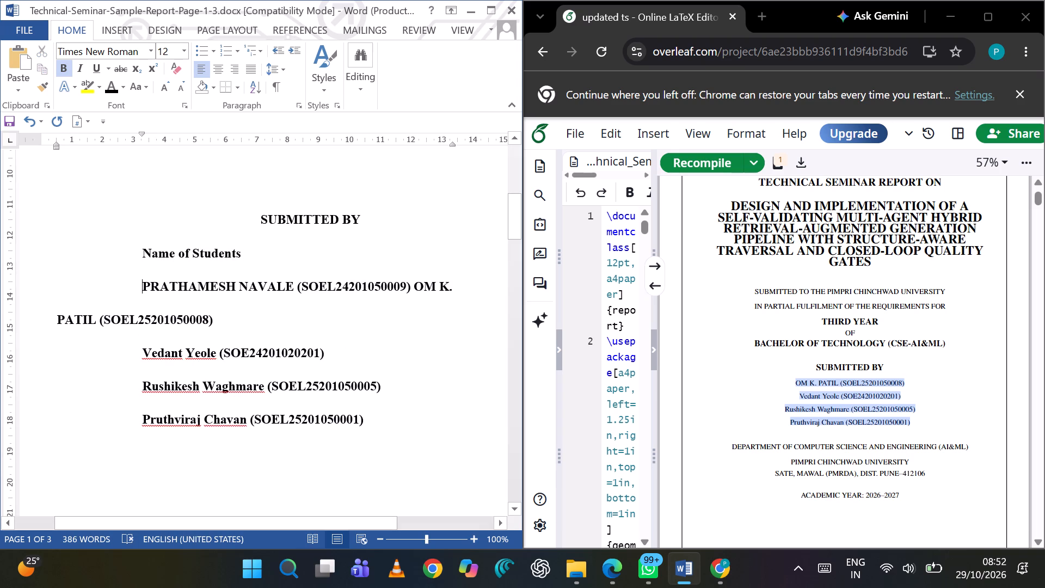
pyautogui.click(411, 276)
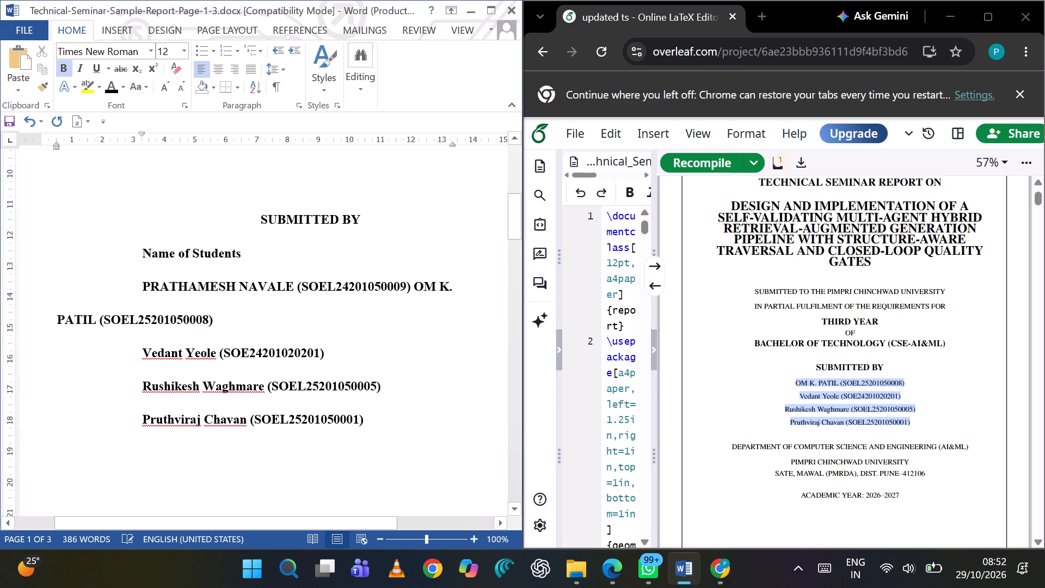
pyautogui.click(413, 281)
pyautogui.press('Return')
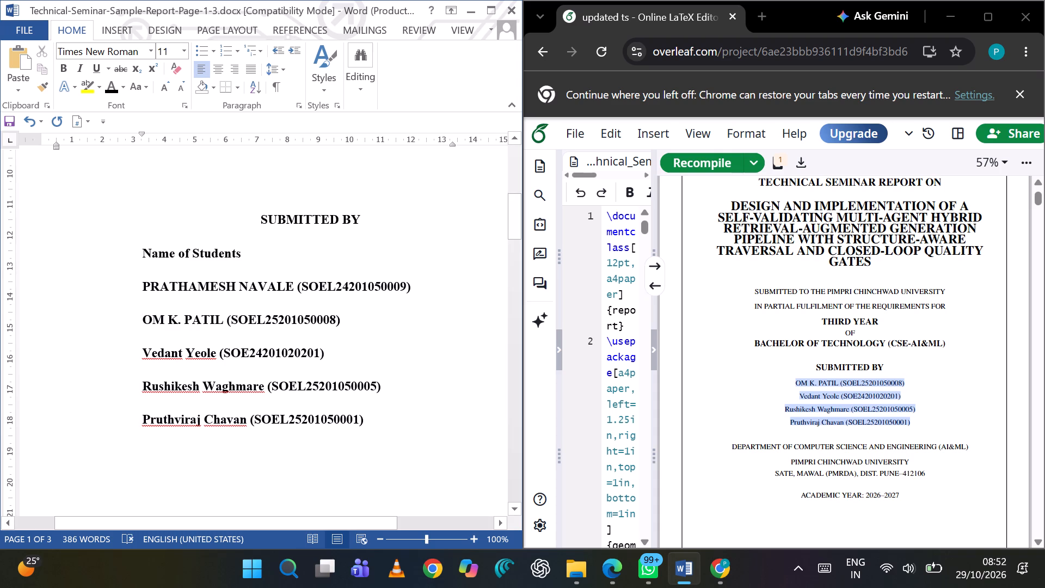
# Centre the Name of Students heading together with all five student entries.
pyautogui.moveTo(139, 247); pyautogui.dragTo(328, 409)
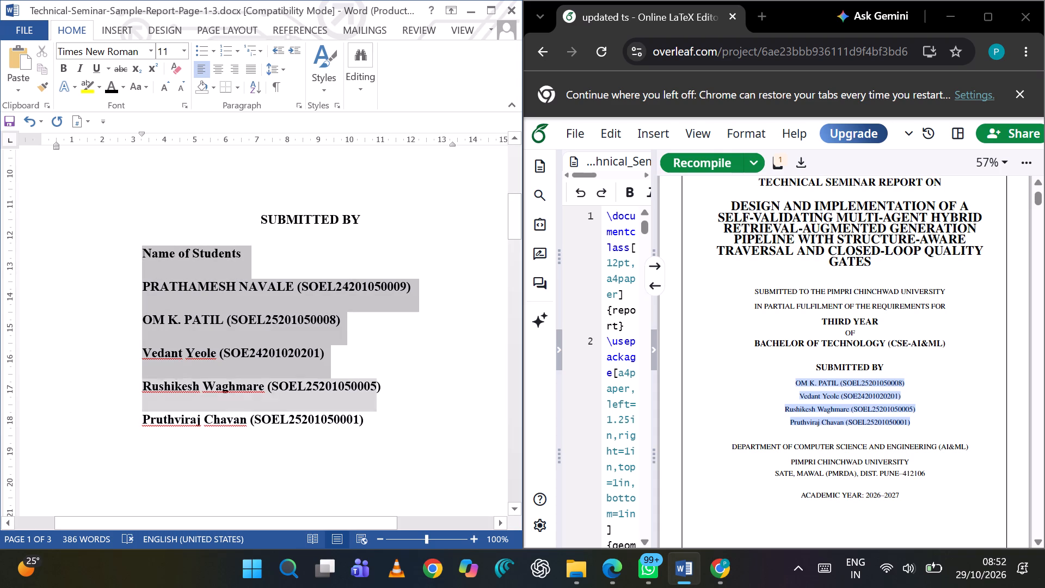
pyautogui.moveTo(328, 409); pyautogui.dragTo(351, 434)
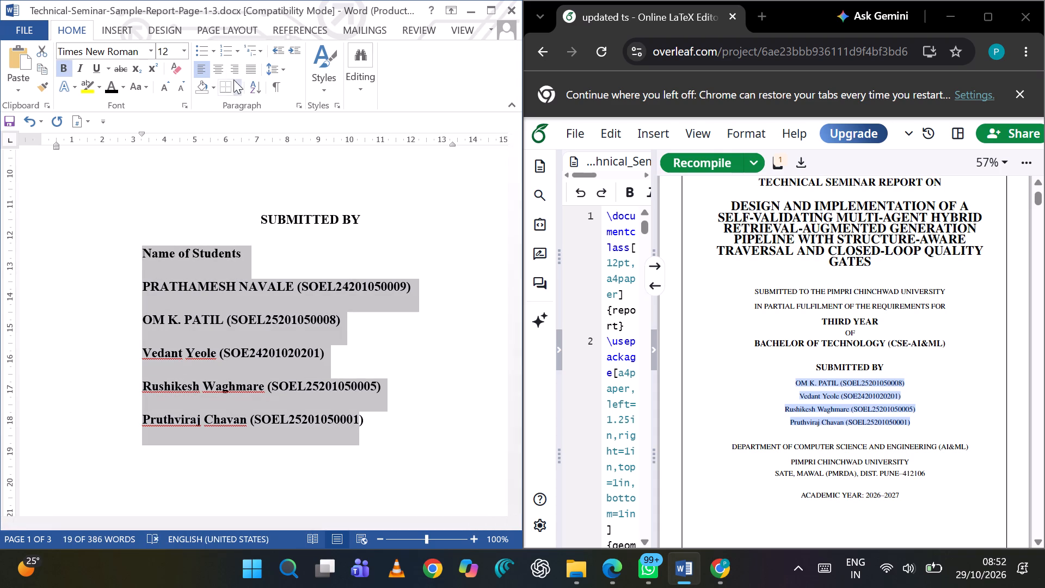
pyautogui.click(219, 65)
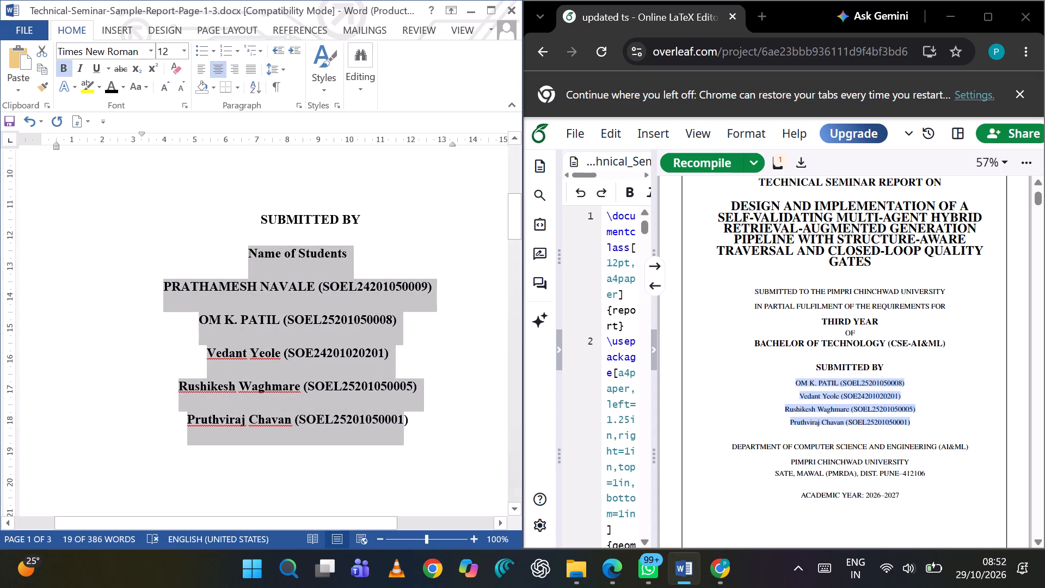
pyautogui.click(421, 231)
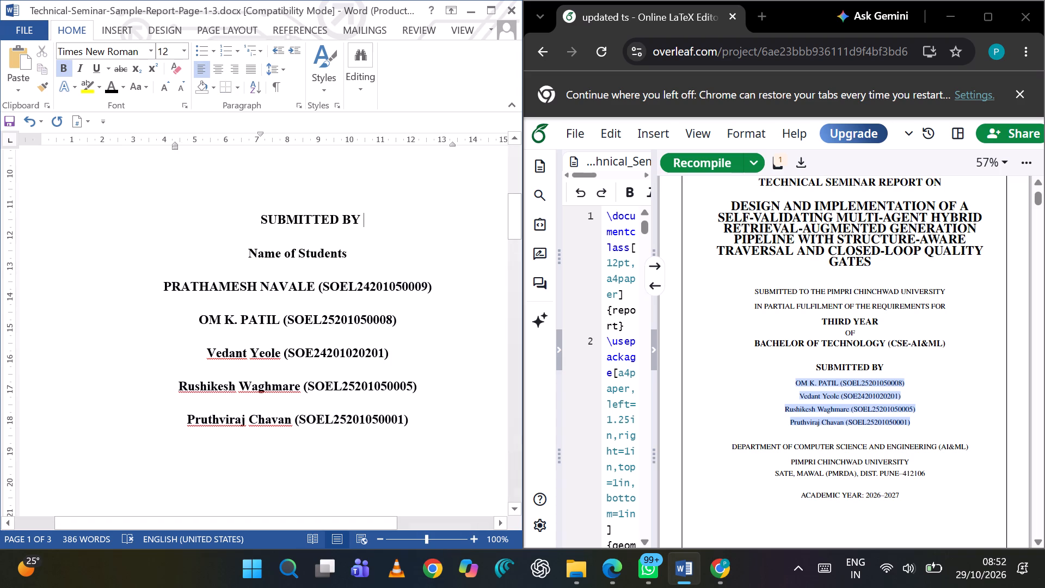
# Increase the left indent of the Name of Students heading and all five student entries to about 1.25 cm.
pyautogui.moveTo(245, 261); pyautogui.dragTo(463, 436)
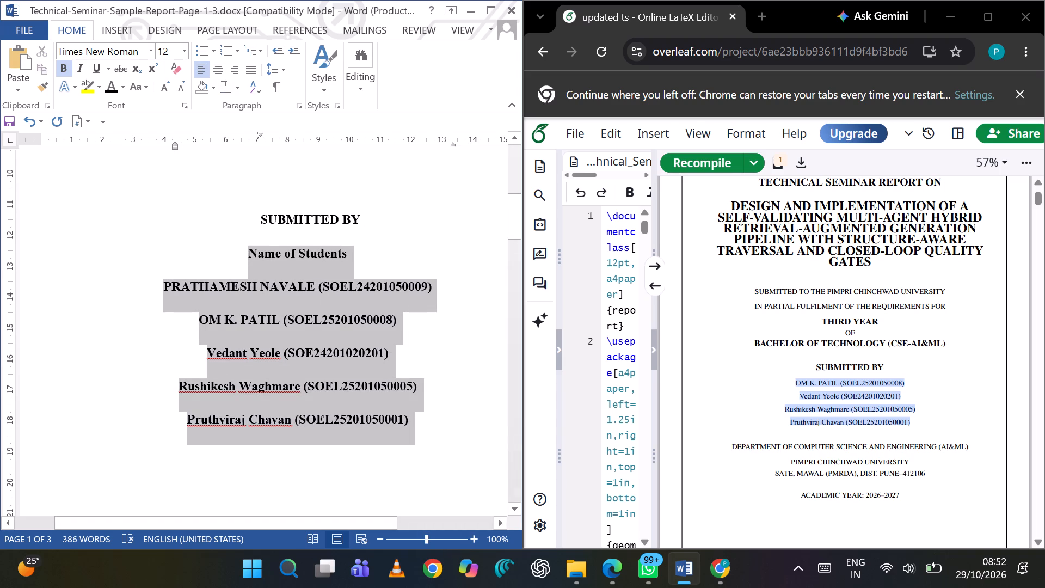
pyautogui.moveTo(463, 436); pyautogui.dragTo(473, 433)
pyautogui.moveTo(56, 145); pyautogui.dragTo(79, 148)
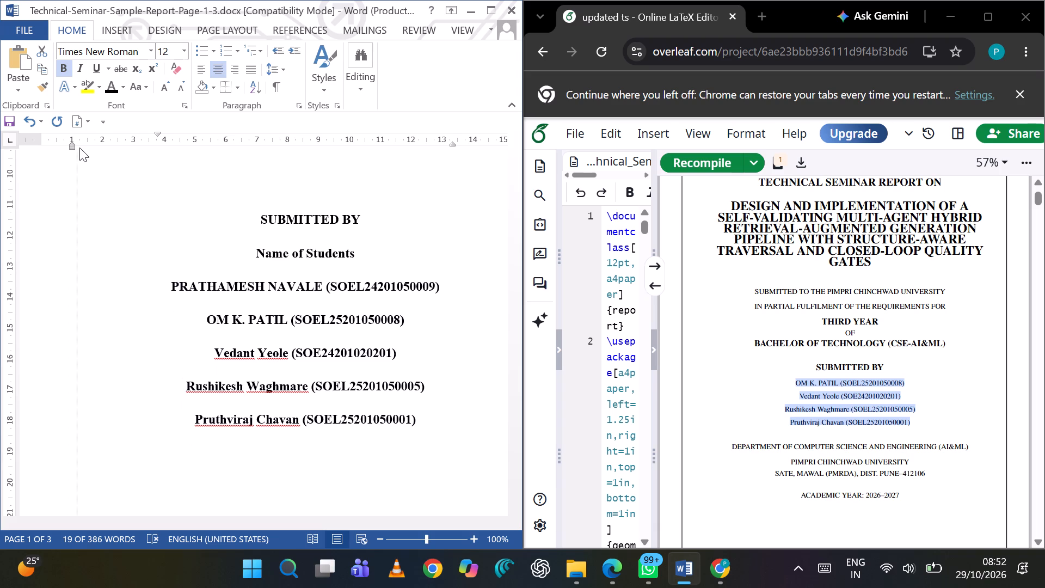
pyautogui.moveTo(79, 148); pyautogui.dragTo(82, 148)
pyautogui.click(380, 262)
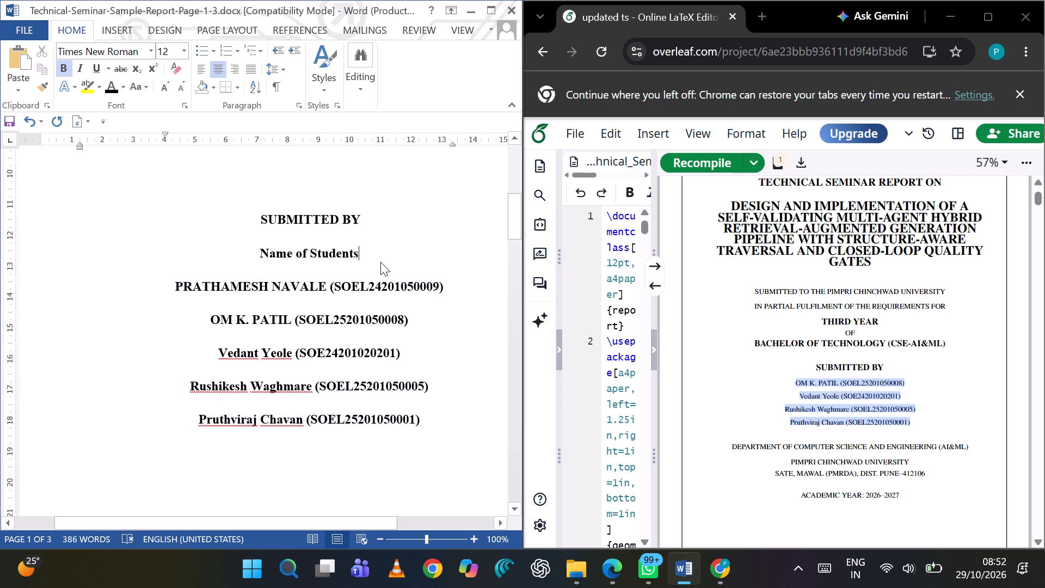
pyautogui.click(208, 322)
pyautogui.press('BackSpace')
pyautogui.press('BackSpace')
pyautogui.press('BackSpace')
pyautogui.press('BackSpace')
pyautogui.press('BackSpace')
pyautogui.press('BackSpace')
pyautogui.press('BackSpace')
pyautogui.press('BackSpace')
pyautogui.press('BackSpace')
pyautogui.press('BackSpace')
pyautogui.press('BackSpace')
pyautogui.press('BackSpace')
pyautogui.press('BackSpace')
pyautogui.press('BackSpace')
pyautogui.press('BackSpace')
pyautogui.press('BackSpace')
pyautogui.press('BackSpace')
pyautogui.press('BackSpace')
pyautogui.press('BackSpace')
pyautogui.press('BackSpace')
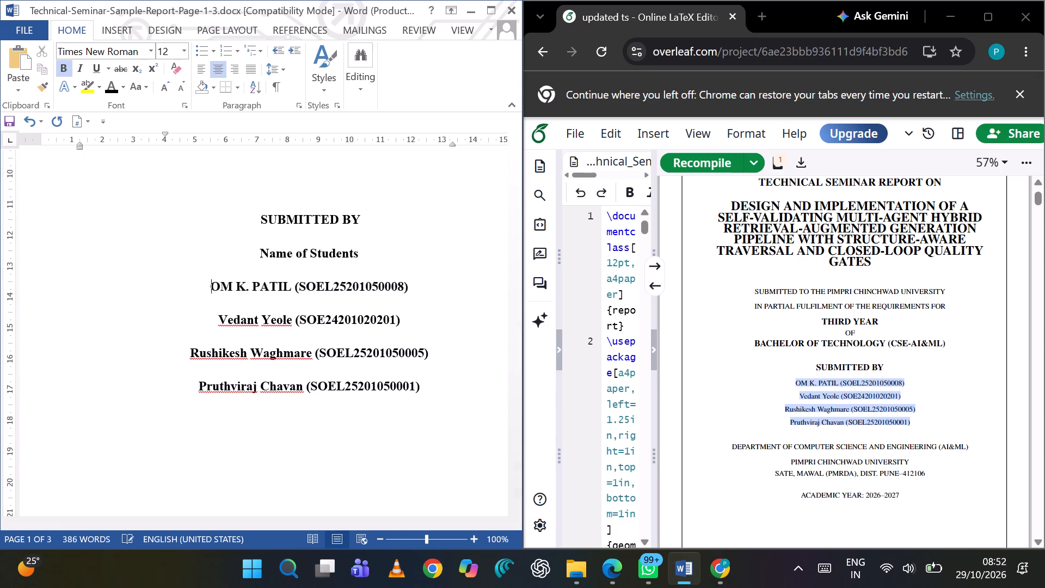
# Delete the Name of Students heading so the student list directly follows SUBMITTED BY.
pyautogui.press('BackSpace')
pyautogui.press('BackSpace')
pyautogui.press('BackSpace')
pyautogui.press('BackSpace')
pyautogui.press('BackSpace')
pyautogui.press('BackSpace')
pyautogui.press('BackSpace')
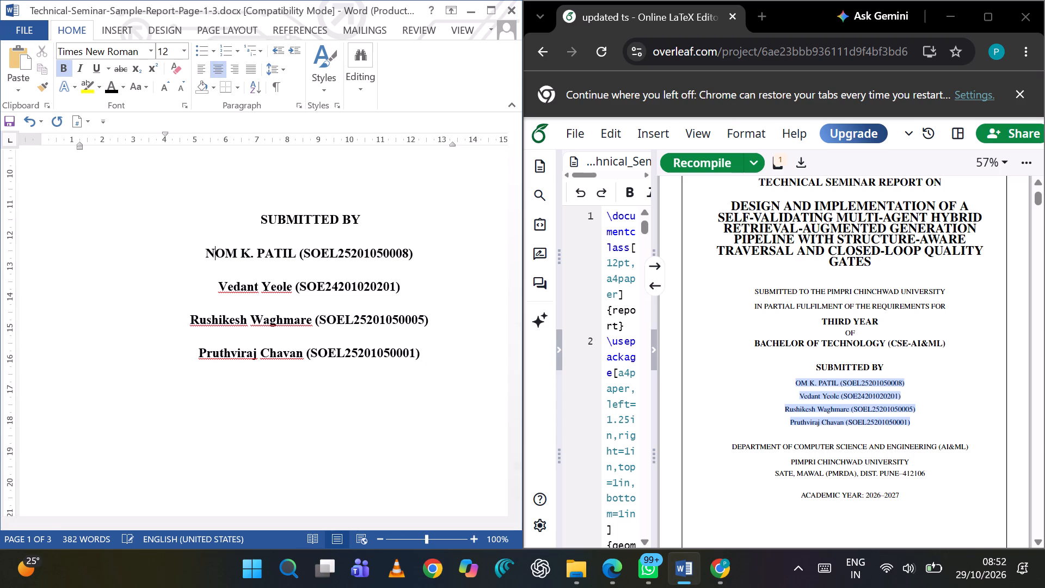
pyautogui.press('BackSpace')
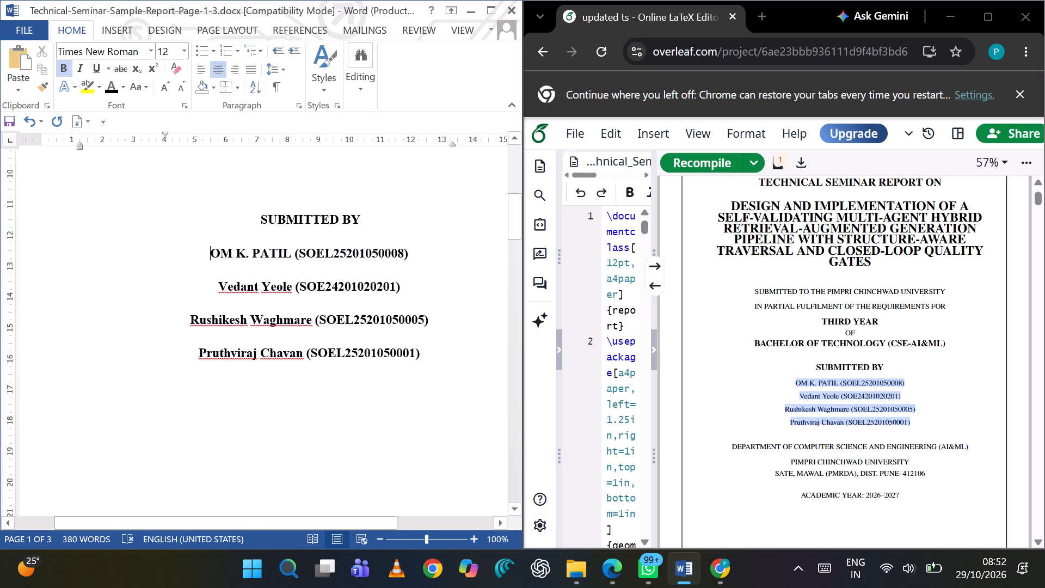
# Remove the bold formatting from the four student entries under SUBMITTED BY.
pyautogui.moveTo(214, 245); pyautogui.dragTo(420, 351)
pyautogui.click(420, 351)
pyautogui.moveTo(420, 351); pyautogui.dragTo(215, 245)
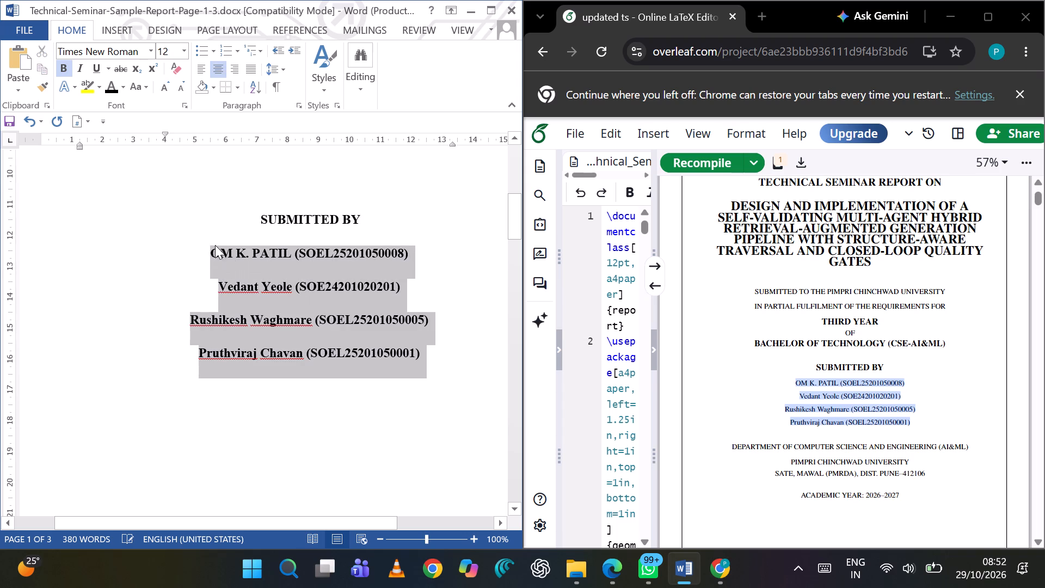
pyautogui.moveTo(215, 245); pyautogui.dragTo(217, 245)
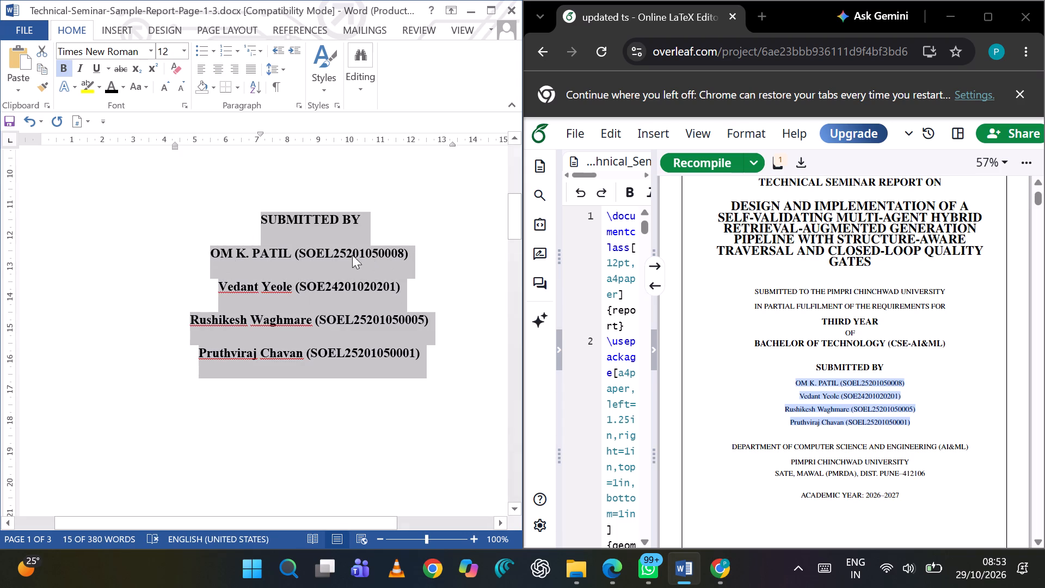
pyautogui.click(429, 375)
pyautogui.moveTo(429, 375); pyautogui.dragTo(349, 334)
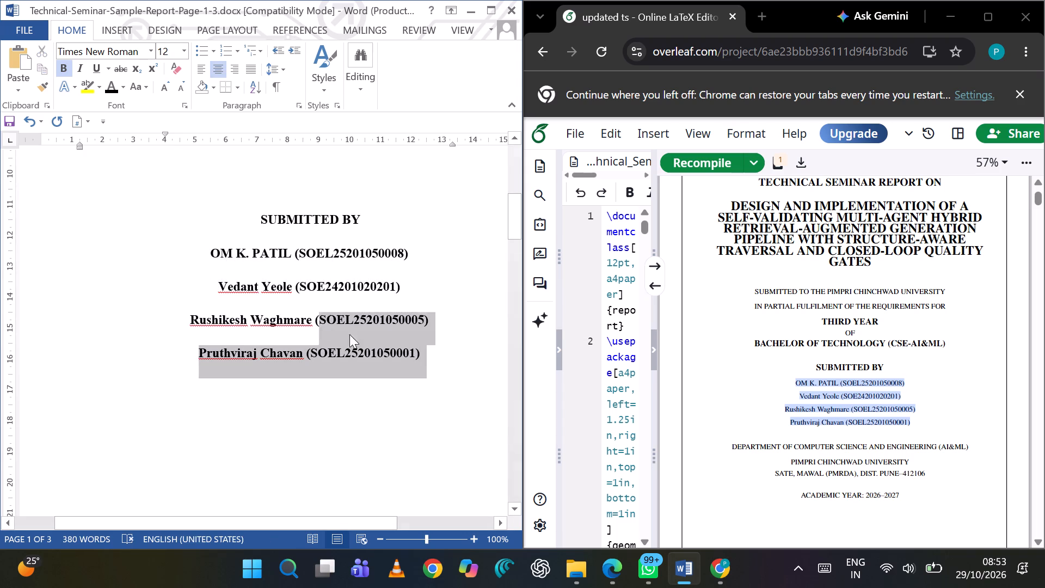
pyautogui.moveTo(349, 334); pyautogui.dragTo(206, 262)
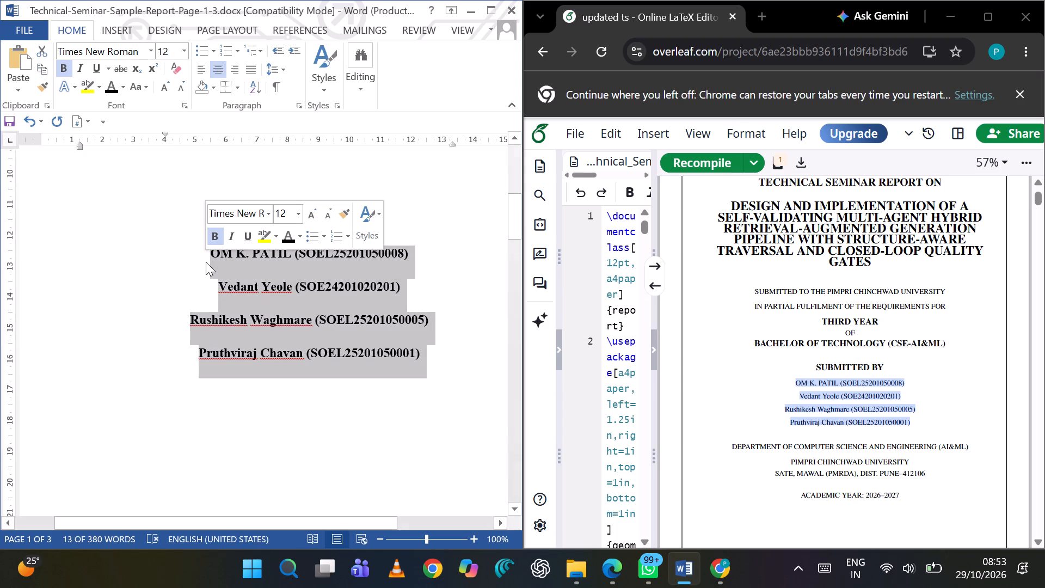
pyautogui.click(213, 237)
pyautogui.click(274, 266)
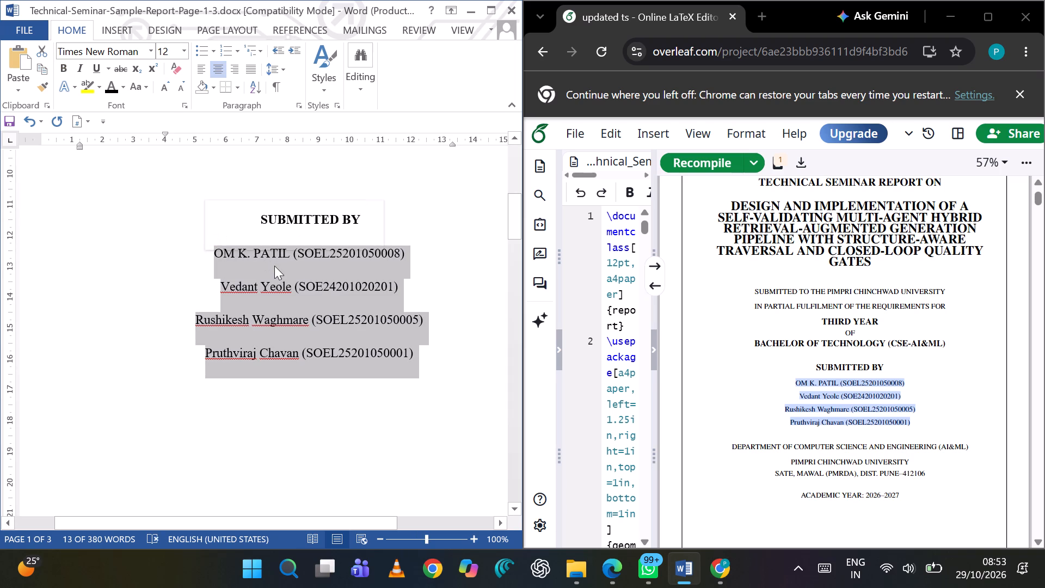
# Retype the first student's name in title case instead of all capitals, keeping the ID in parentheses.
pyautogui.click(293, 252)
pyautogui.press('Left')
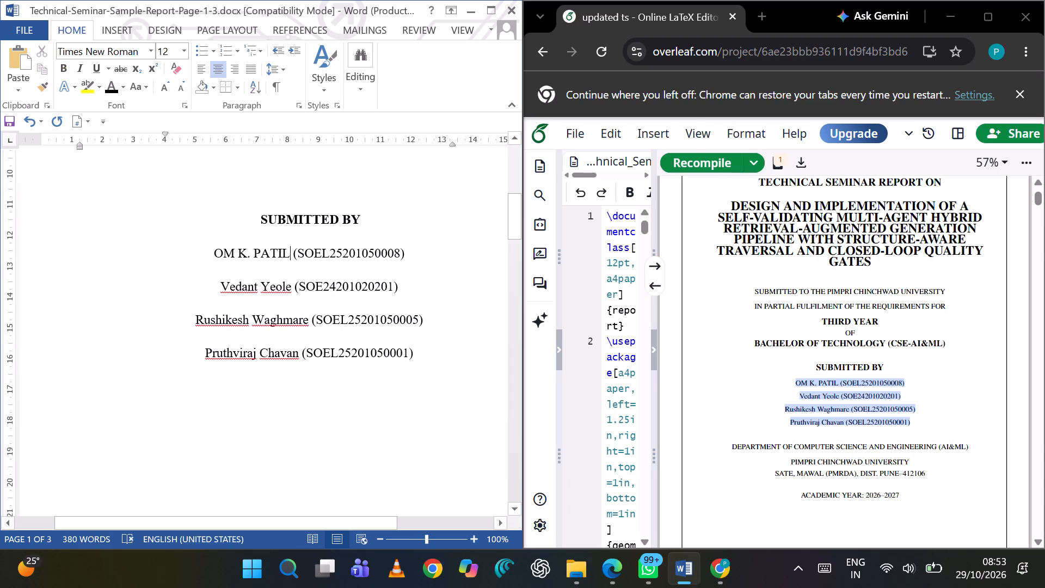
pyautogui.press('BackSpace')
pyautogui.press('BackSpace')
pyautogui.press('BackSpace')
pyautogui.press('BackSpace')
pyautogui.press('BackSpace')
pyautogui.press('BackSpace')
pyautogui.press('BackSpace')
pyautogui.press('BackSpace')
pyautogui.press('BackSpace')
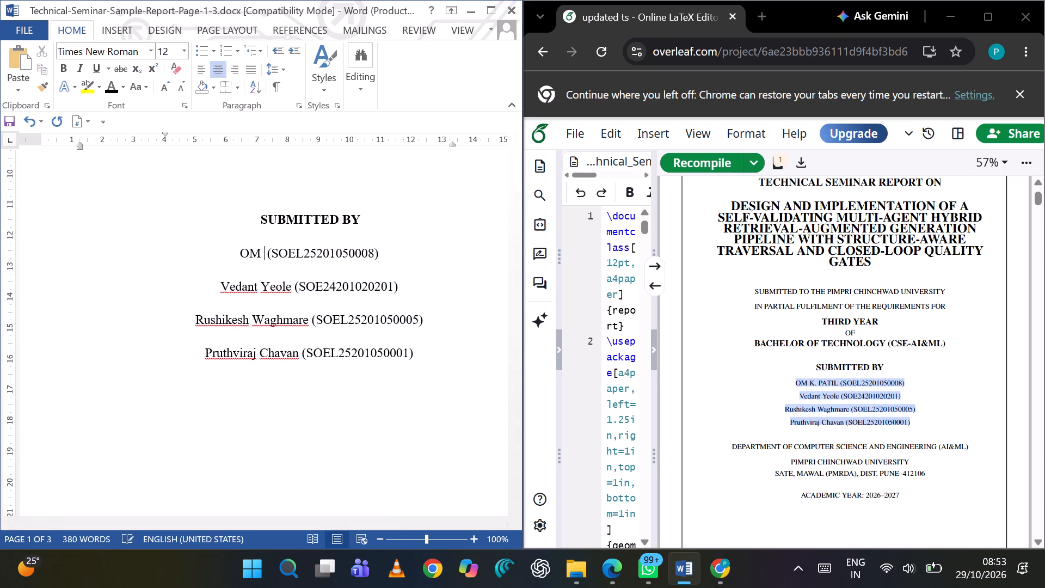
pyautogui.press('BackSpace')
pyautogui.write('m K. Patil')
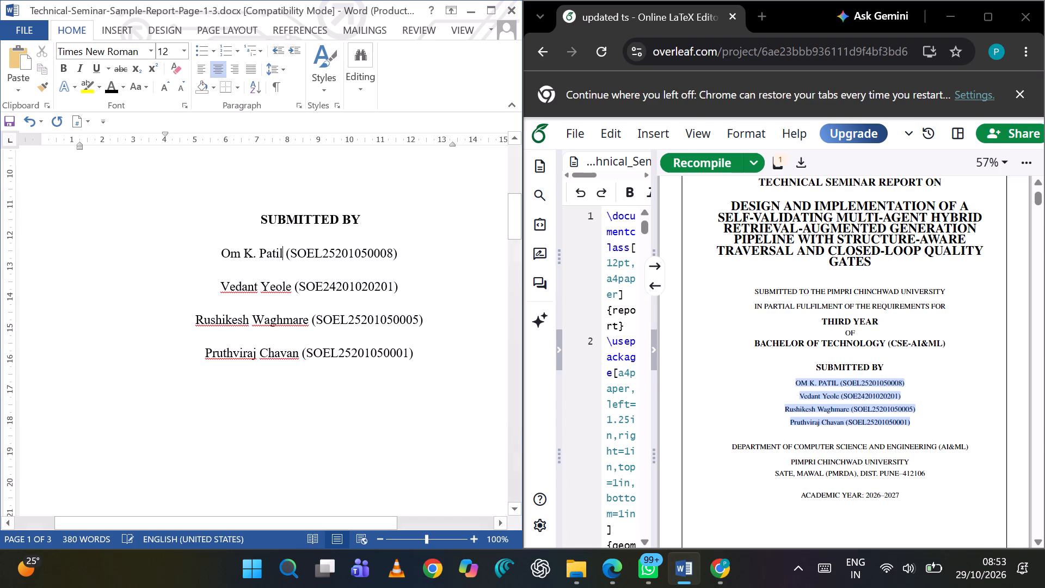
# Compare the Word report's title and certificate pages with the corresponding pages of the Overleaf report.
pyautogui.click(408, 321)
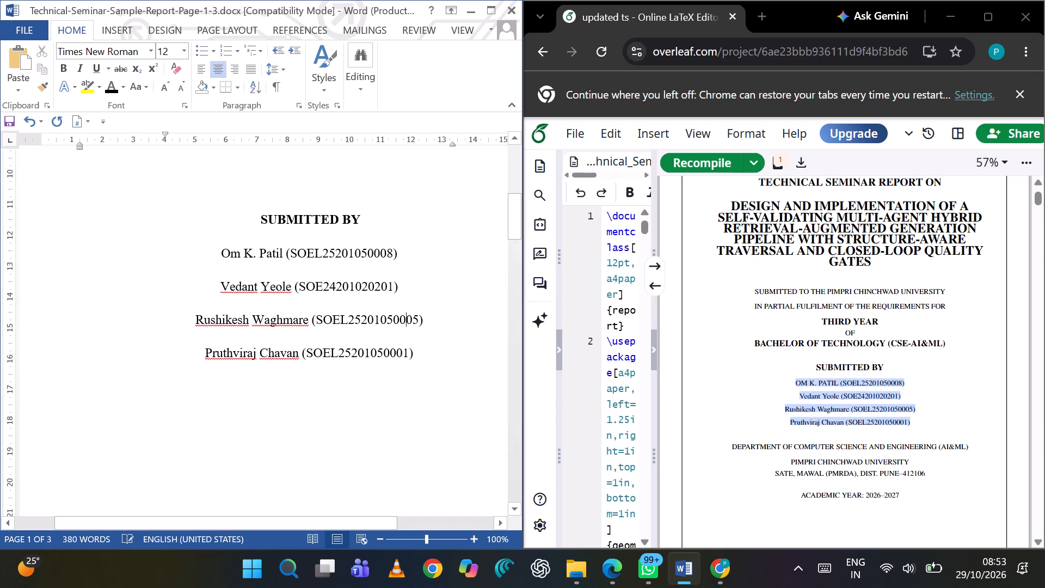
pyautogui.click(446, 322)
pyautogui.click(446, 322)
pyautogui.scroll(-2, 446, 322)
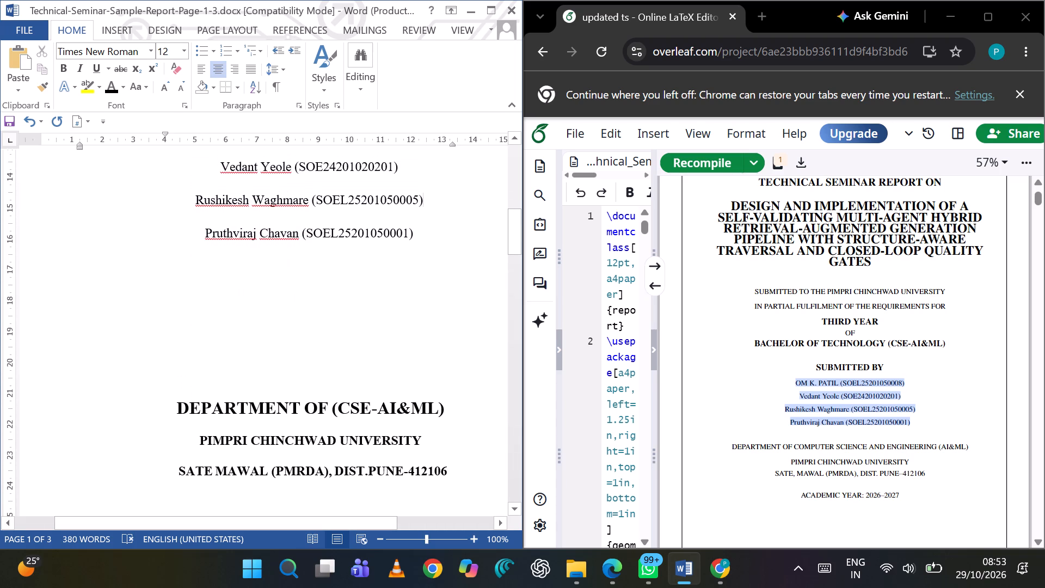
pyautogui.scroll(-1, 446, 322)
pyautogui.scroll(6, 446, 322)
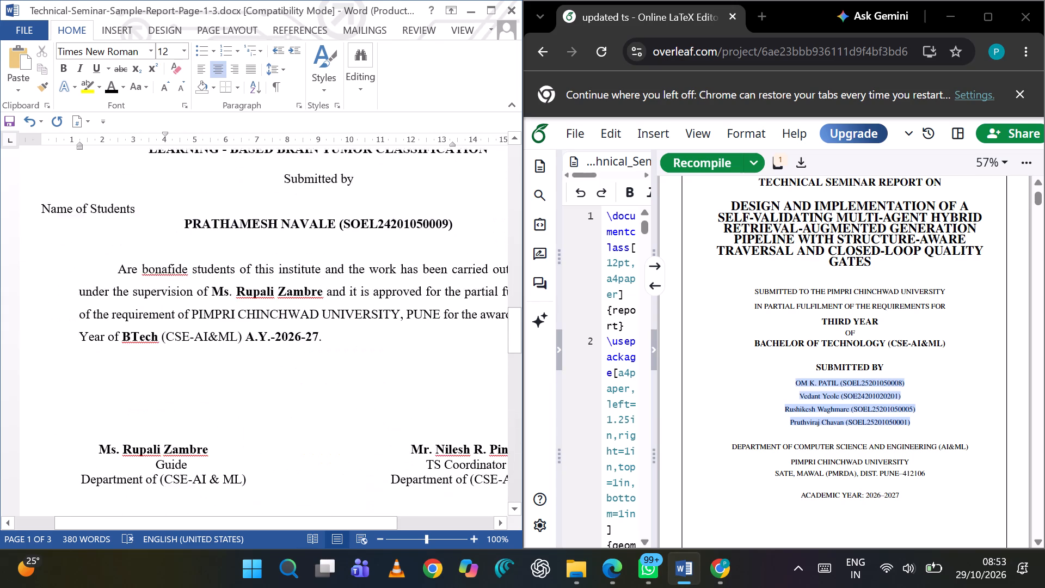
pyautogui.scroll(7, 446, 322)
pyautogui.scroll(-1, 446, 322)
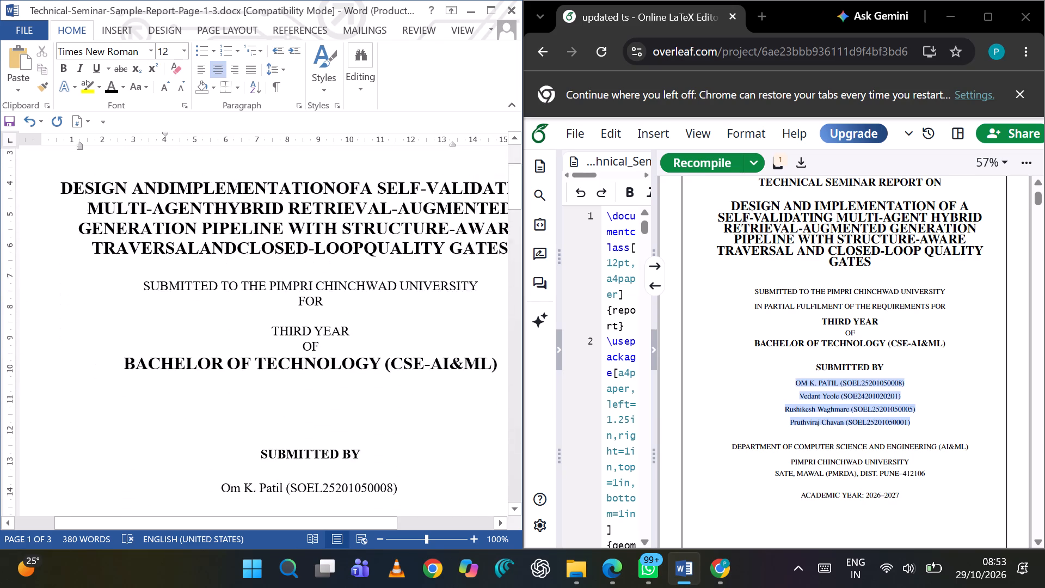
pyautogui.scroll(-5, 446, 322)
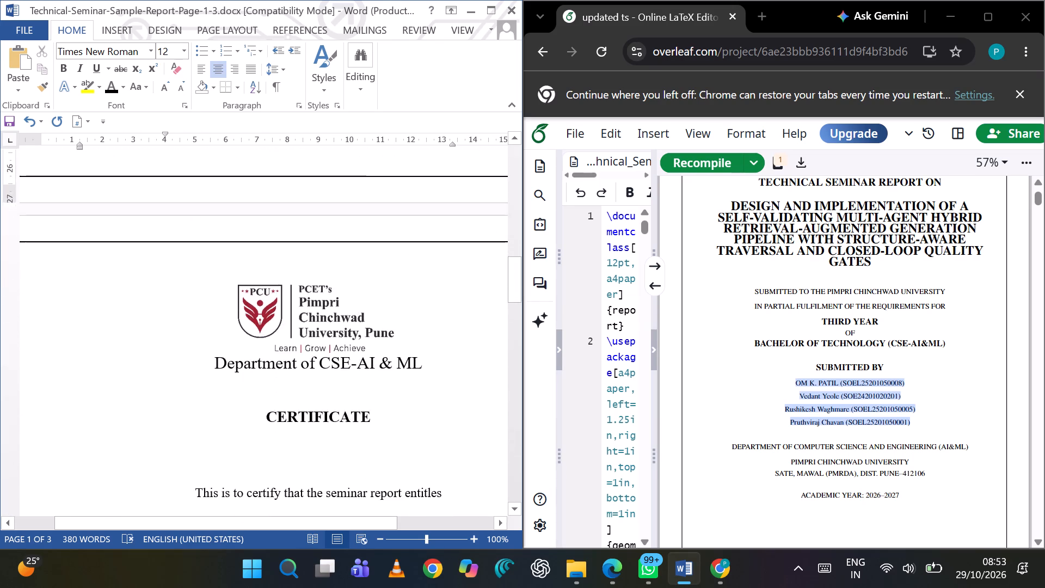
pyautogui.scroll(-1, 446, 322)
pyautogui.scroll(1, 446, 322)
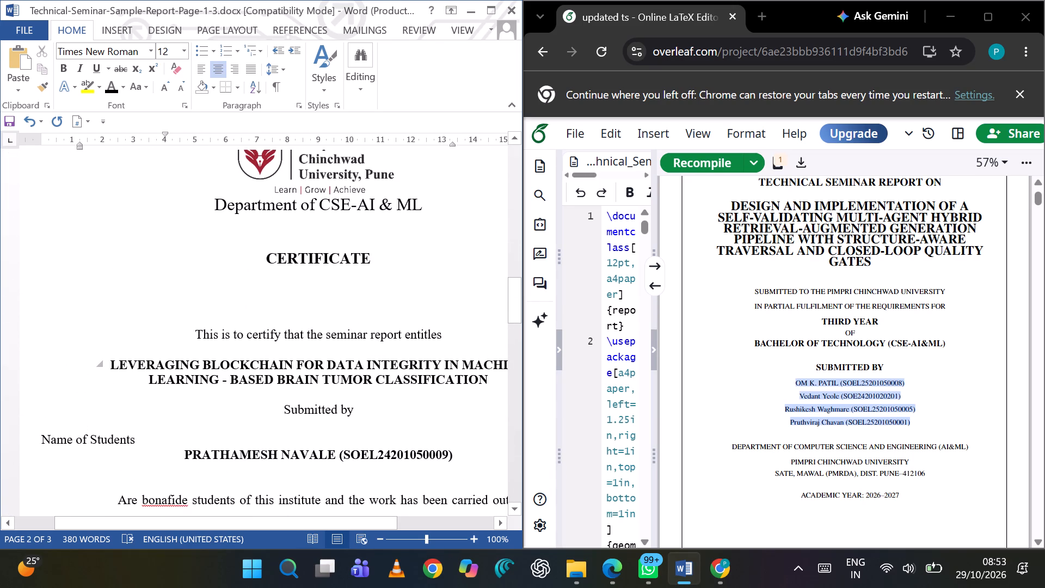
pyautogui.scroll(-3, 847, 370)
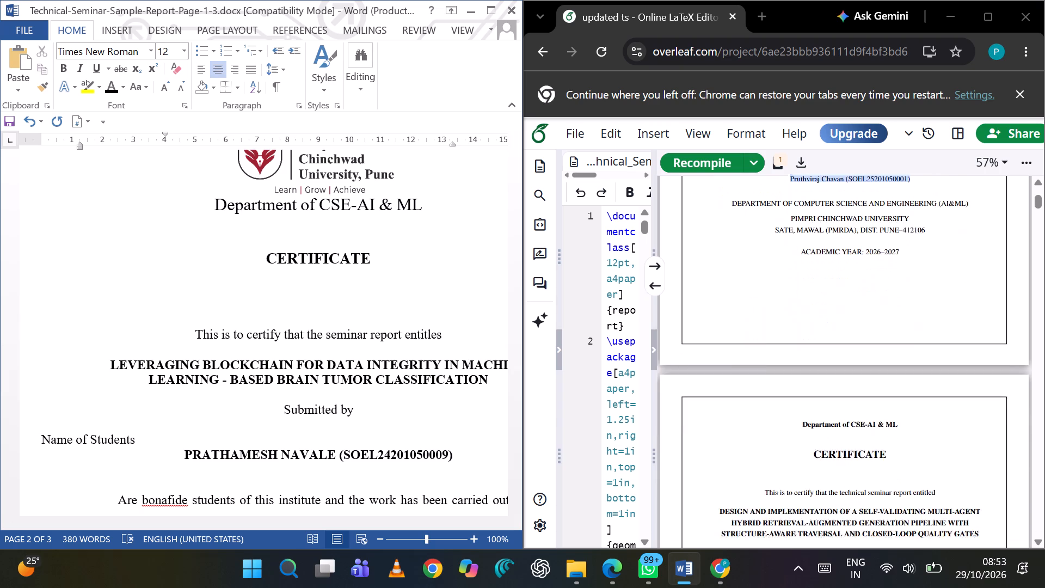
pyautogui.scroll(-3, 847, 370)
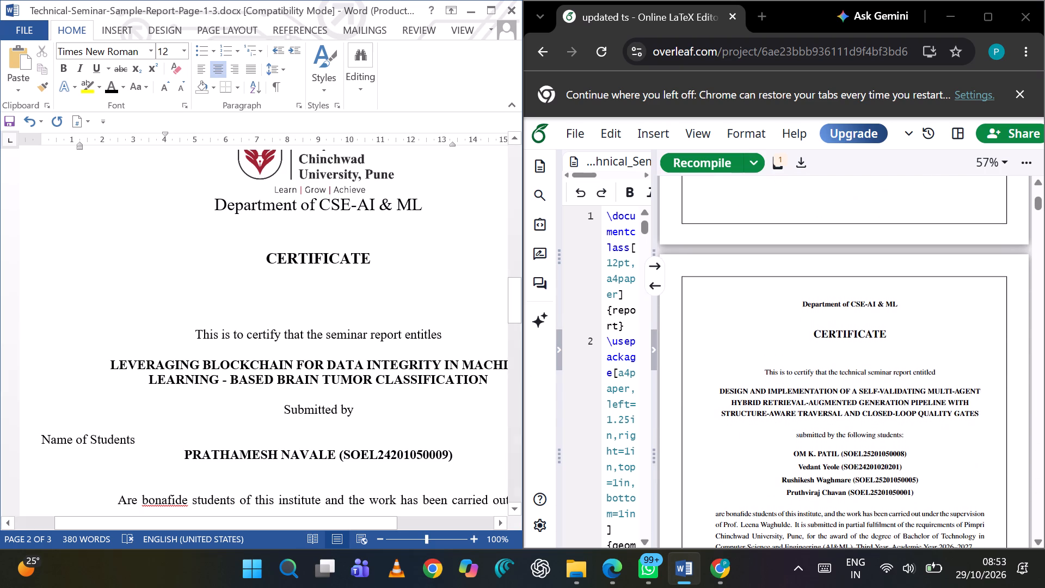
pyautogui.scroll(-1, 172, 437)
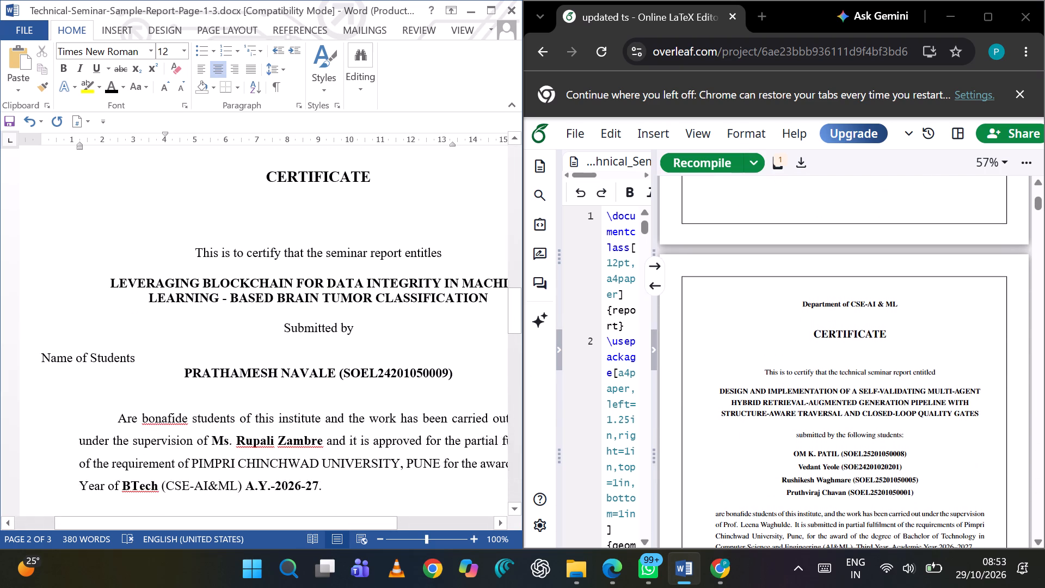
pyautogui.scroll(-1, 172, 437)
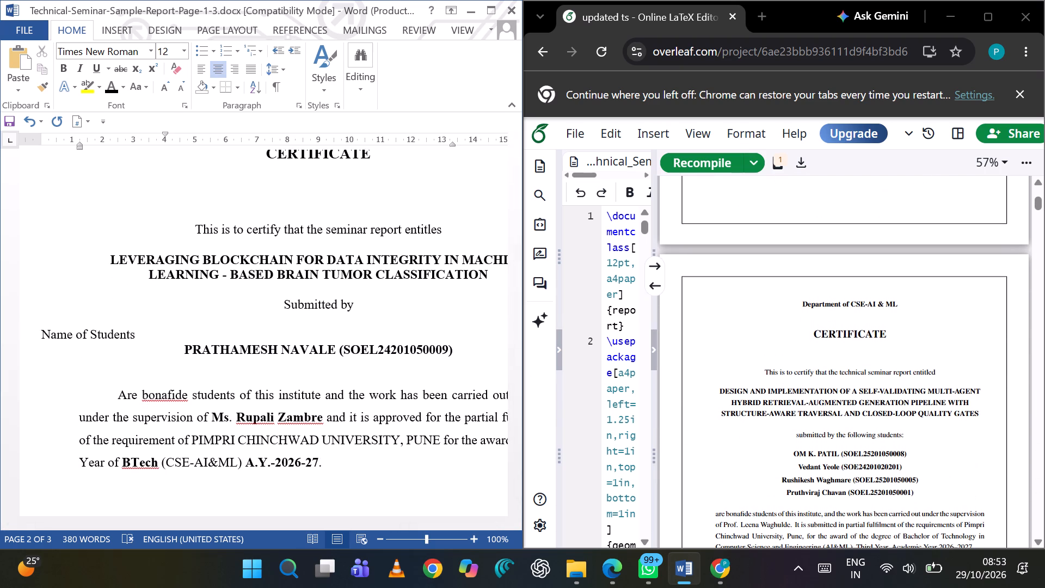
# Copy the four student entries from the title page and add a new line below the certificate page's student entry.
pyautogui.scroll(6, 259, 250)
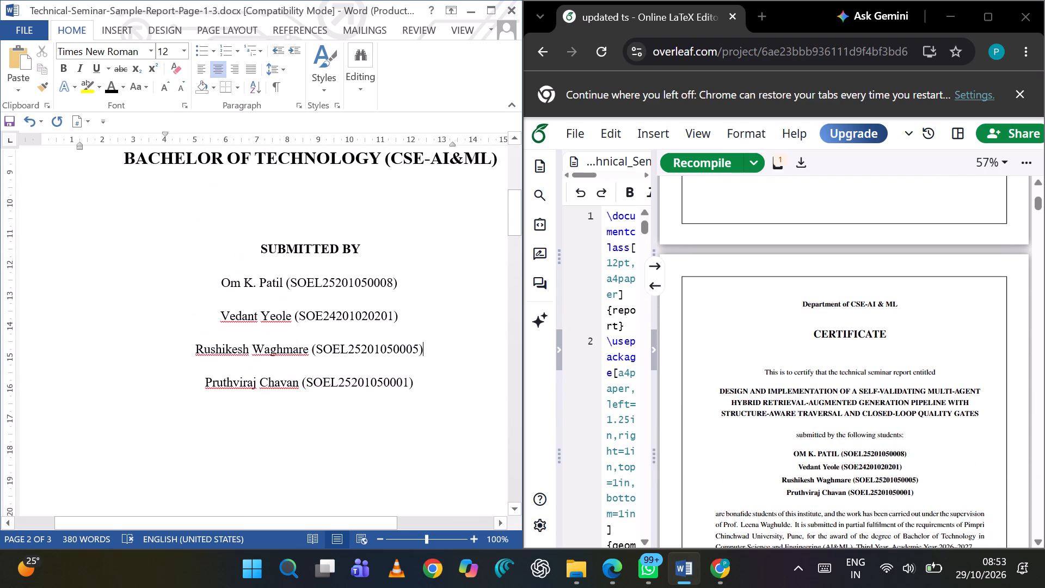
pyautogui.moveTo(418, 379); pyautogui.dragTo(217, 283)
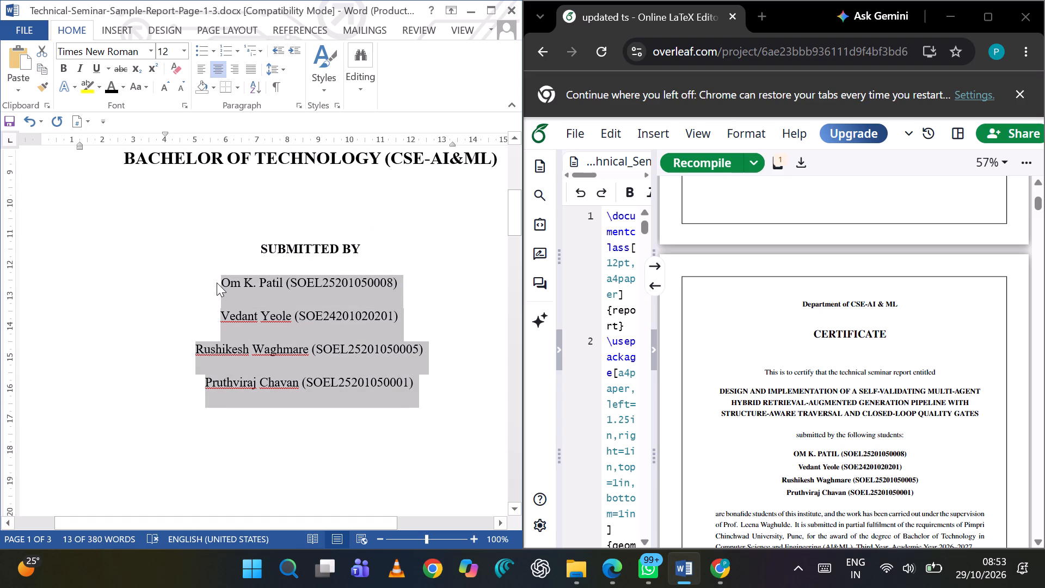
pyautogui.hotkey('ctrl', 'c')
pyautogui.click(217, 283)
pyautogui.scroll(-5, 217, 283)
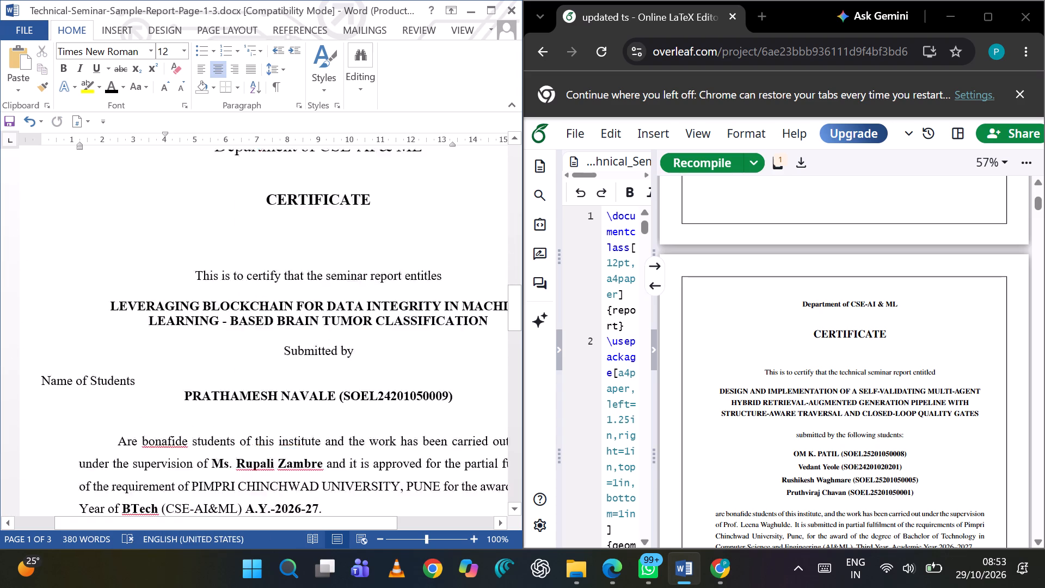
pyautogui.scroll(-1, 217, 283)
pyautogui.click(462, 320)
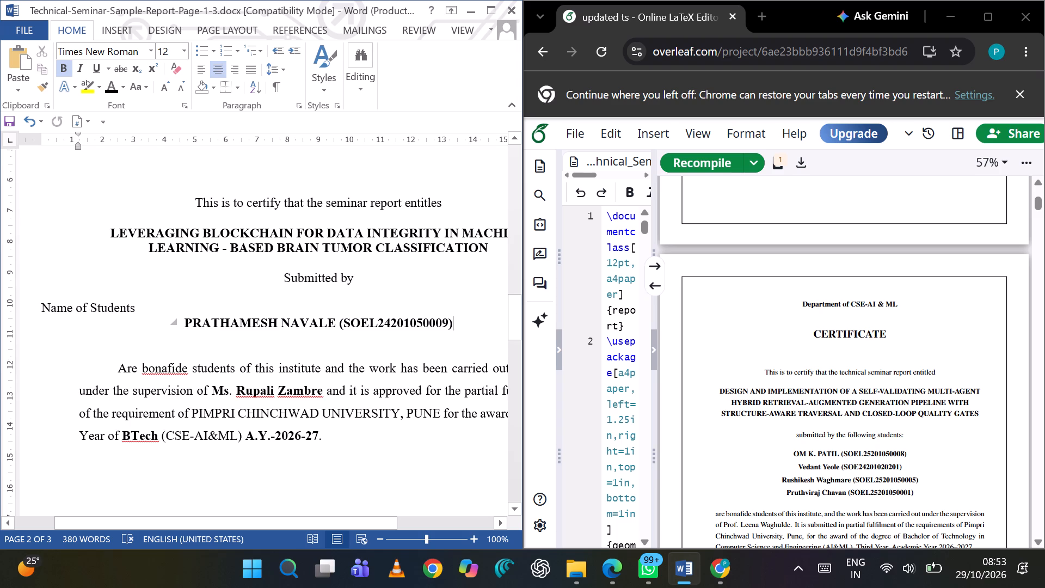
pyautogui.press('Return')
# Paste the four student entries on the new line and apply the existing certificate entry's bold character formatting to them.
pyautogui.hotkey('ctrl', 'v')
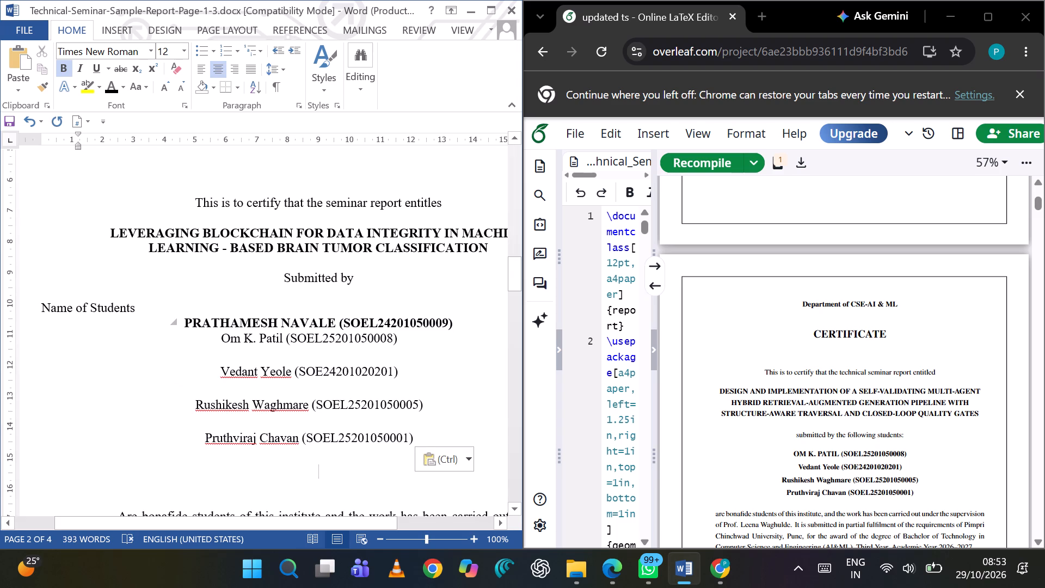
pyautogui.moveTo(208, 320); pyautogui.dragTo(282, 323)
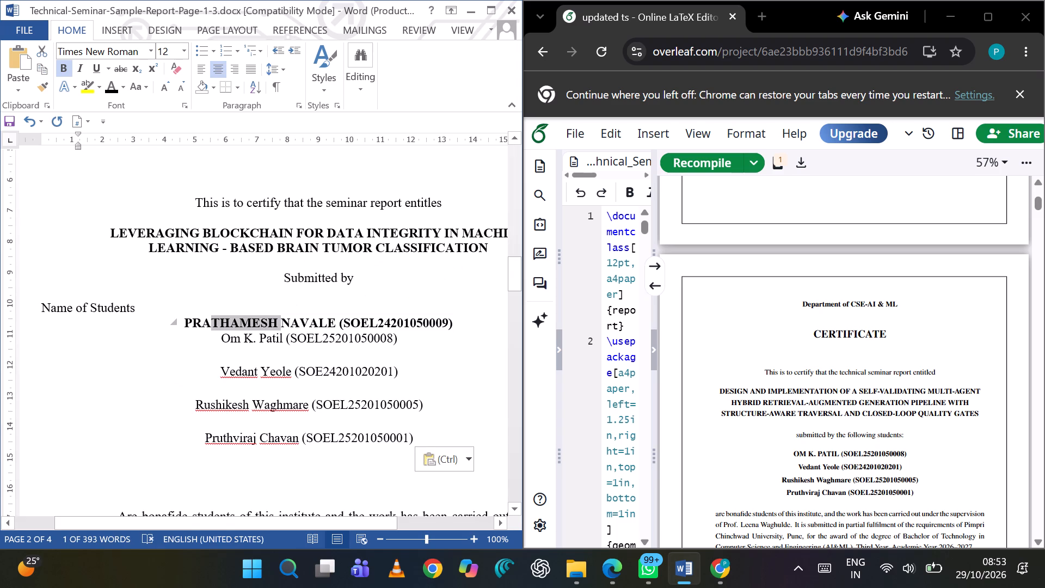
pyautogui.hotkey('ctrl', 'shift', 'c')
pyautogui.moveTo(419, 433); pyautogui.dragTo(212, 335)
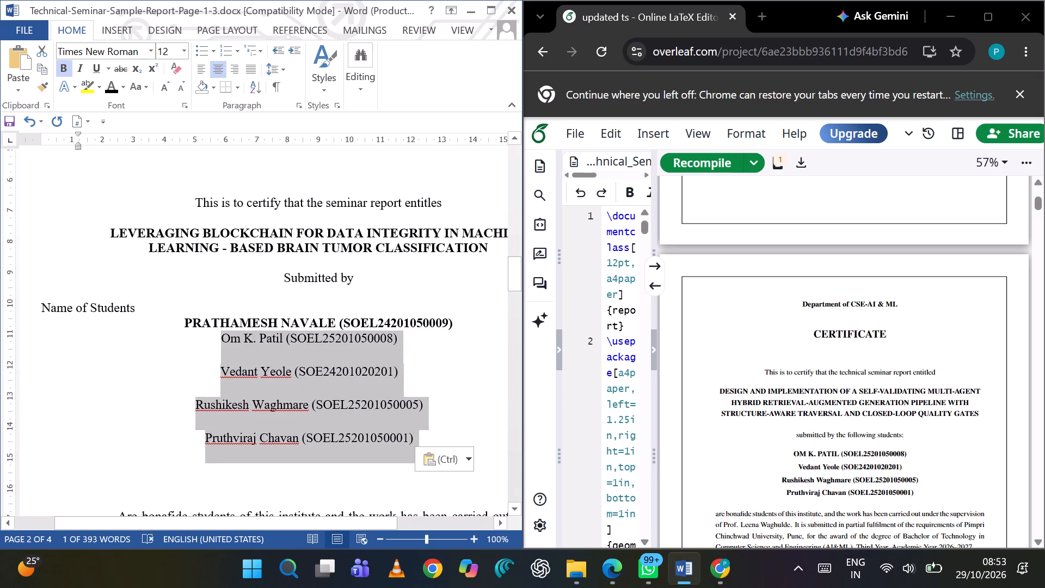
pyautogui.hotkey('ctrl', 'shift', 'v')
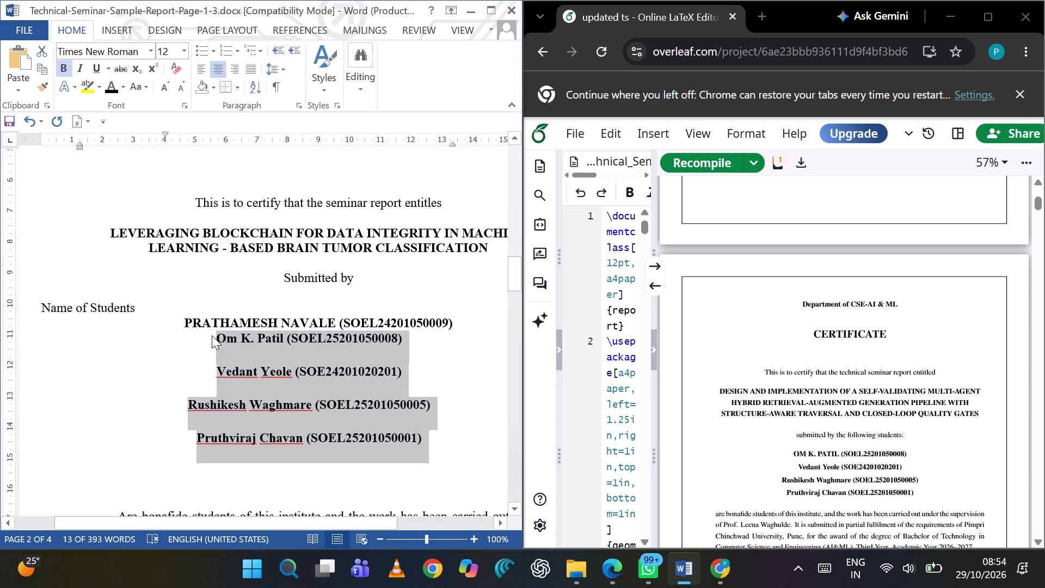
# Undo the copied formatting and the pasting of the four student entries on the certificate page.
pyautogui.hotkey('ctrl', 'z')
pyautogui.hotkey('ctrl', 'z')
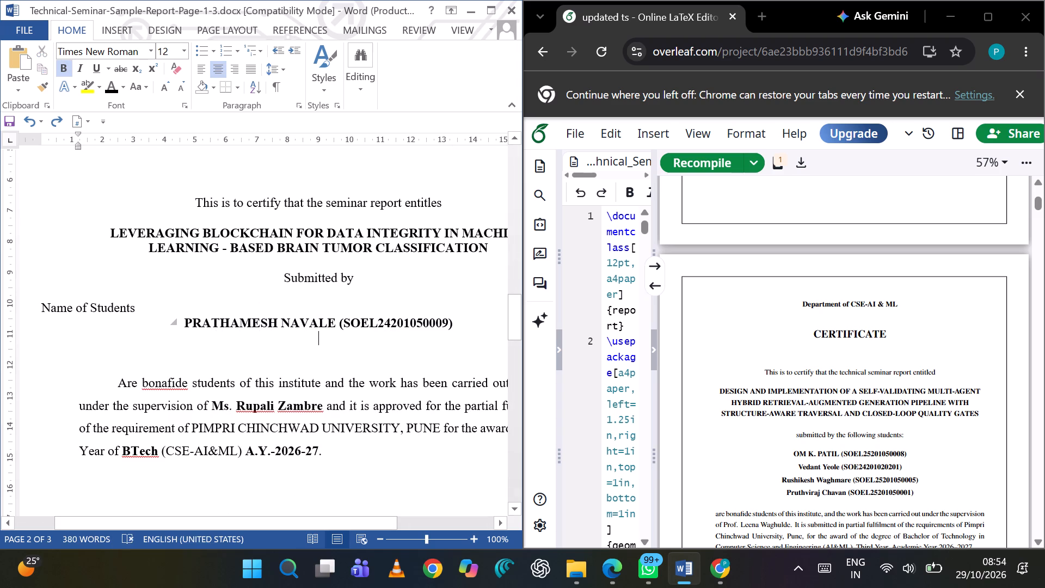
# Paste the four copied student entries on the certificate page and delete the "Name of Students" label and the old student entry there.
pyautogui.click(464, 318)
pyautogui.hotkey('ctrl', 'v')
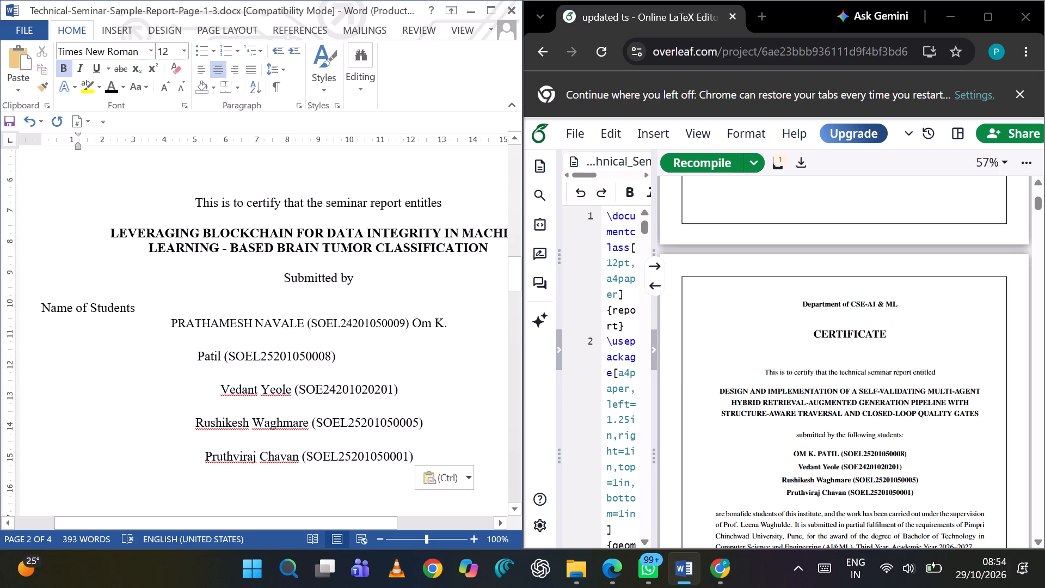
pyautogui.moveTo(150, 308); pyautogui.dragTo(44, 304)
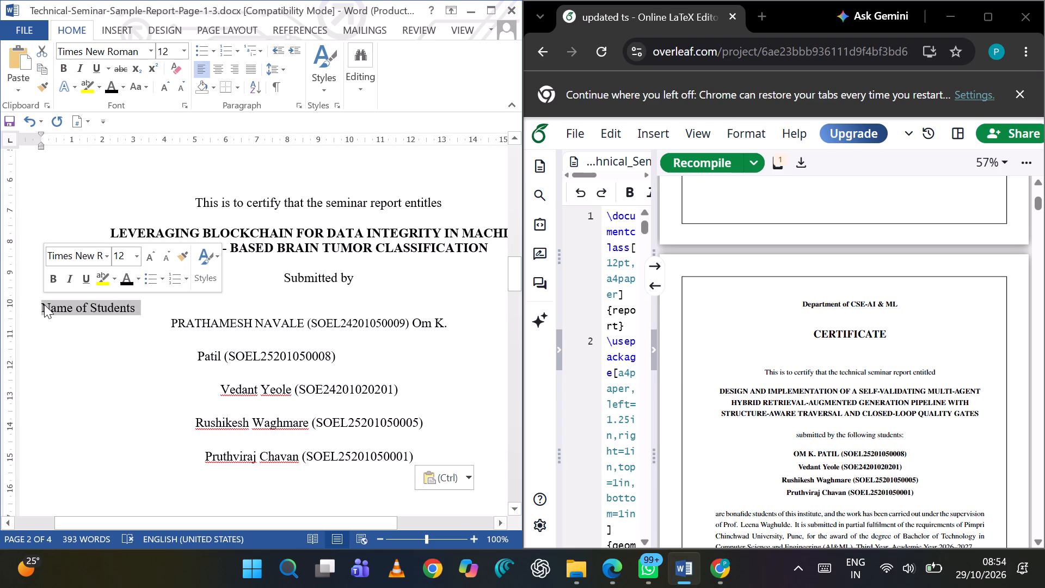
pyautogui.press('BackSpace')
pyautogui.press('BackSpace')
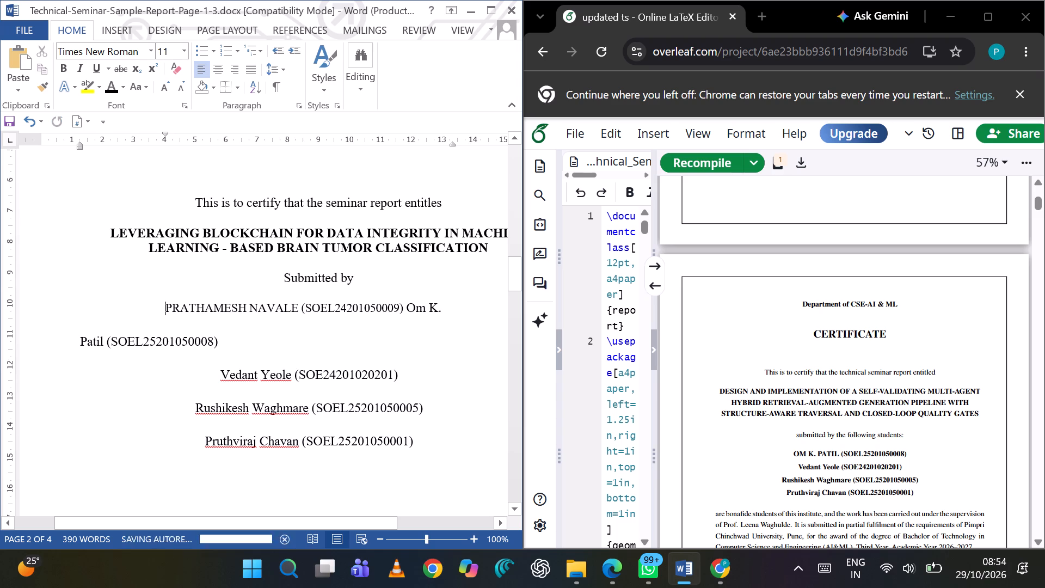
pyautogui.moveTo(404, 314); pyautogui.dragTo(147, 293)
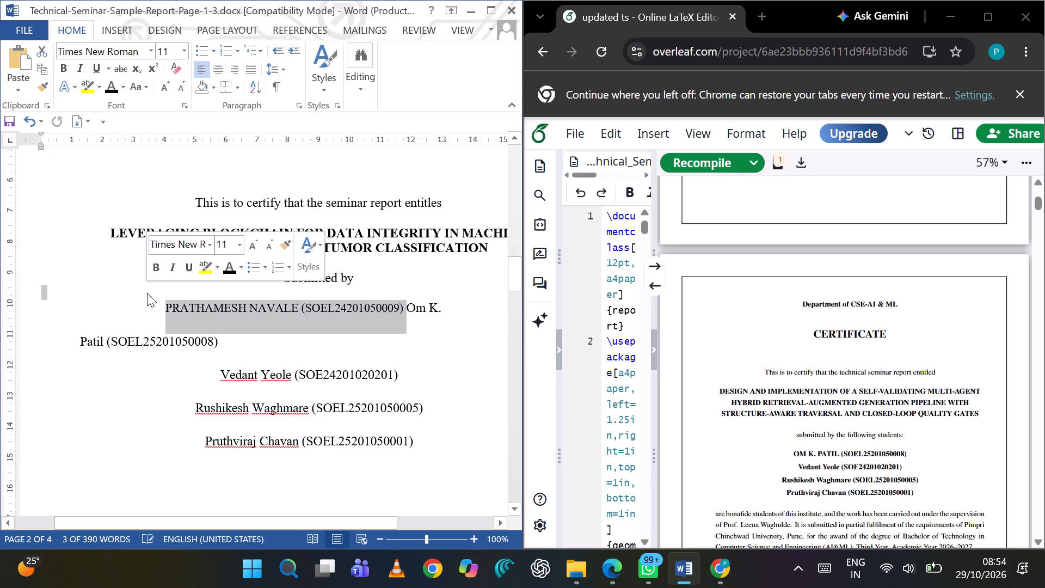
pyautogui.press('BackSpace')
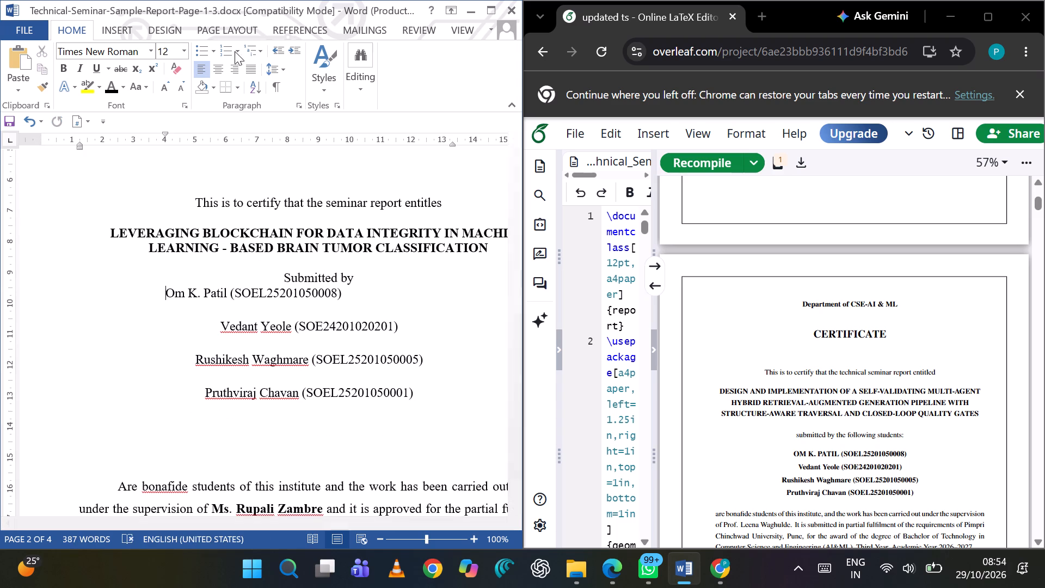
# Centre the first student entry on the certificate page and insert a blank line between it and "Submitted by".
pyautogui.click(222, 62)
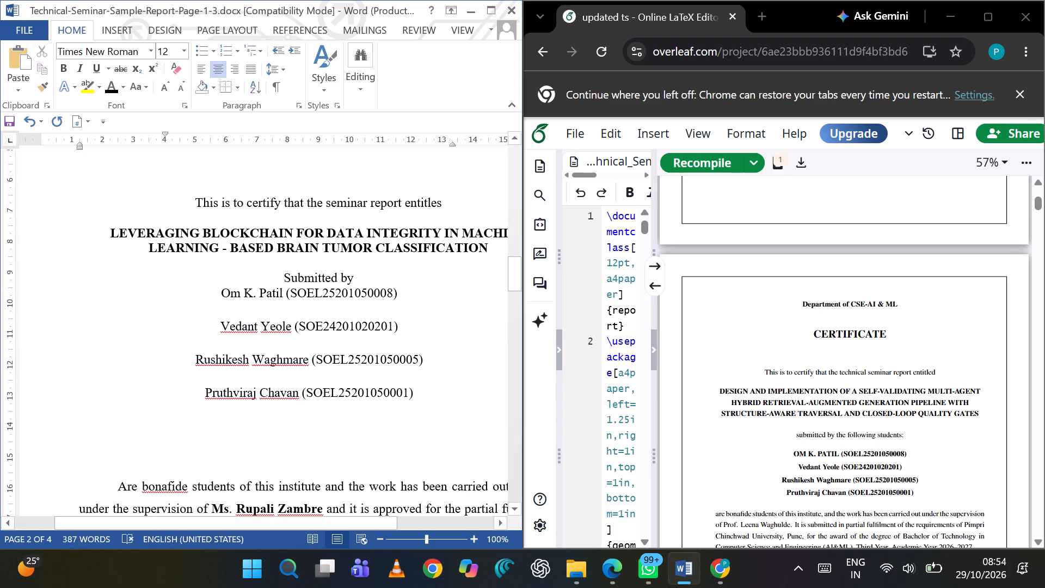
pyautogui.click(361, 280)
pyautogui.press('Return')
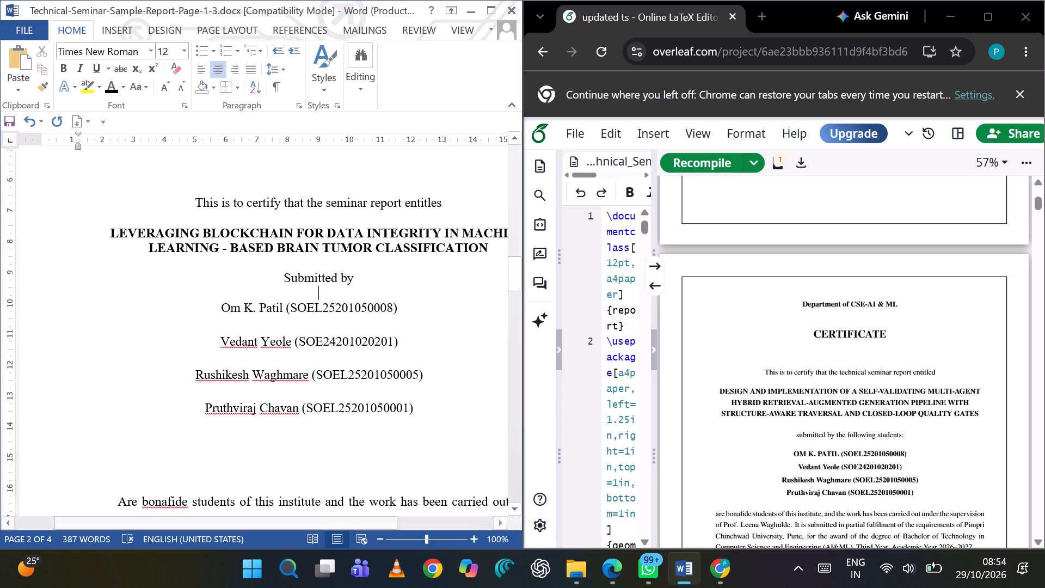
# Delete the extra blank lines between the student entries and the "Are bonafide students" paragraph on the certificate page.
pyautogui.scroll(-2, 358, 330)
pyautogui.scroll(-1, 303, 313)
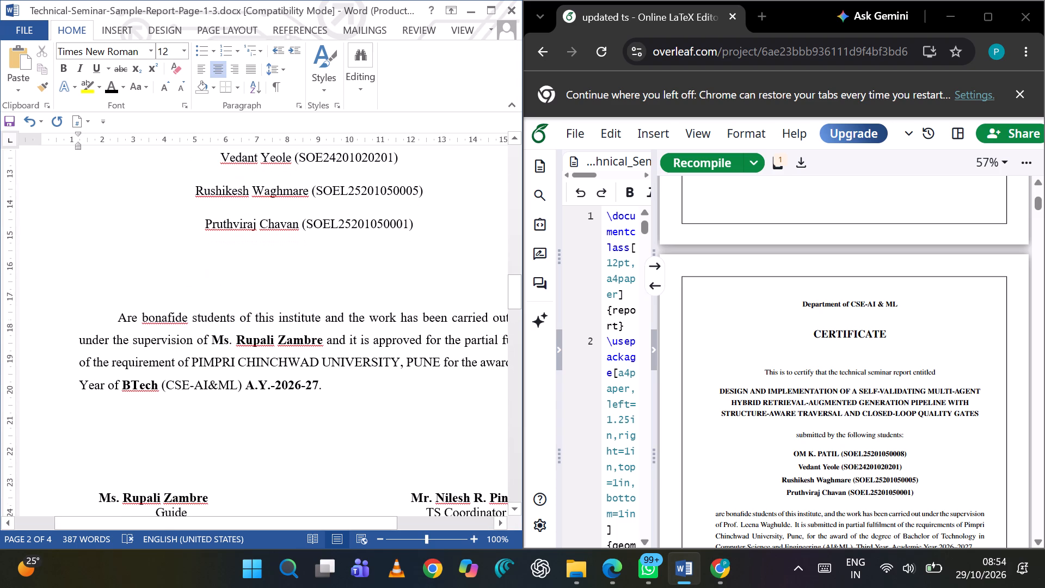
pyautogui.scroll(-1, 303, 313)
pyautogui.scroll(2, 303, 313)
pyautogui.click(214, 325)
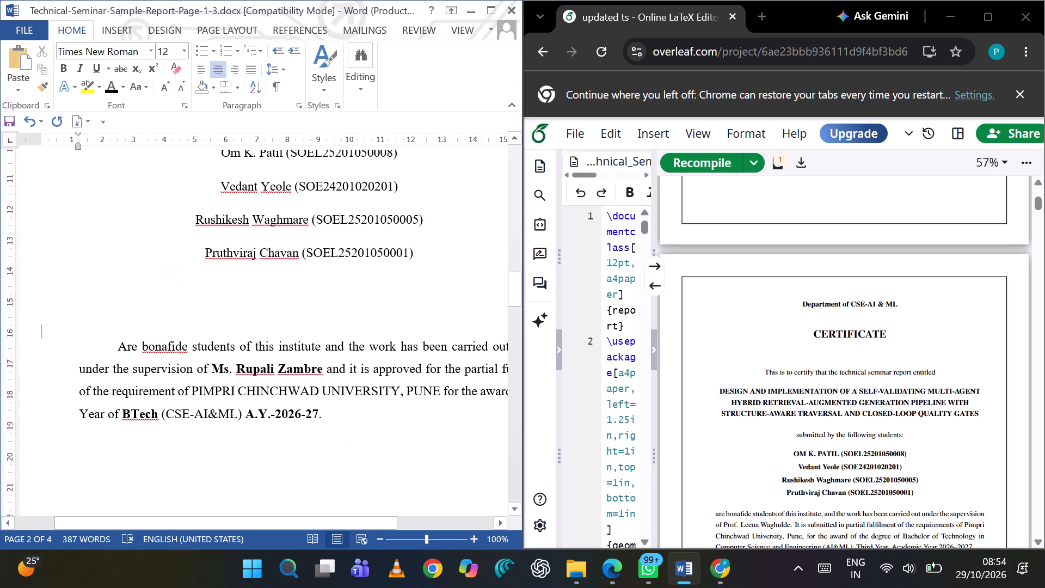
pyautogui.press('BackSpace')
pyautogui.press('BackSpace')
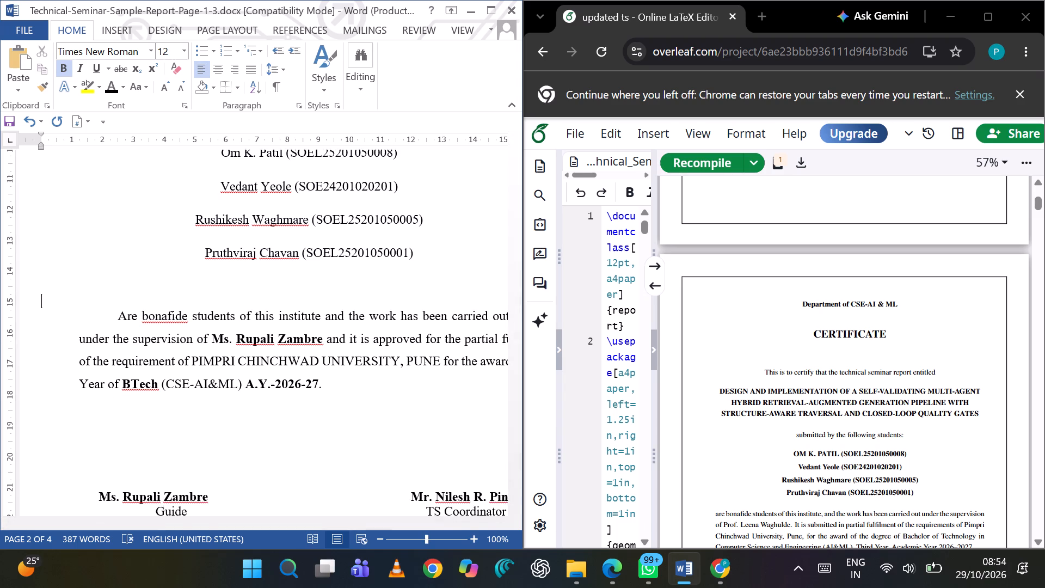
pyautogui.press('BackSpace')
# Delete the remaining blank line between the last student entry and the "Are bonafide students" paragraph on the certificate page.
pyautogui.scroll(-2, 214, 325)
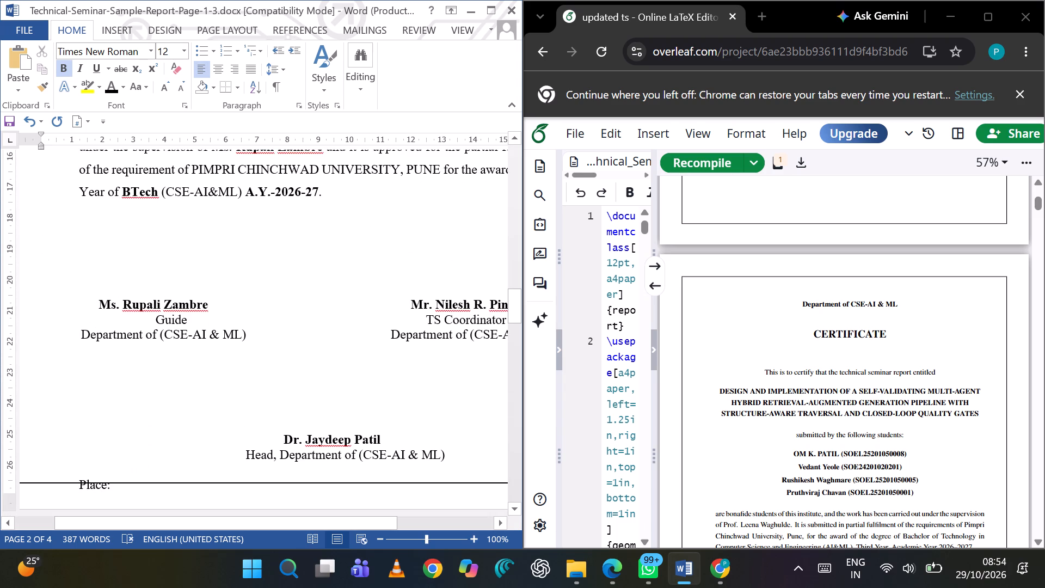
pyautogui.scroll(3, 214, 325)
pyautogui.press('BackSpace')
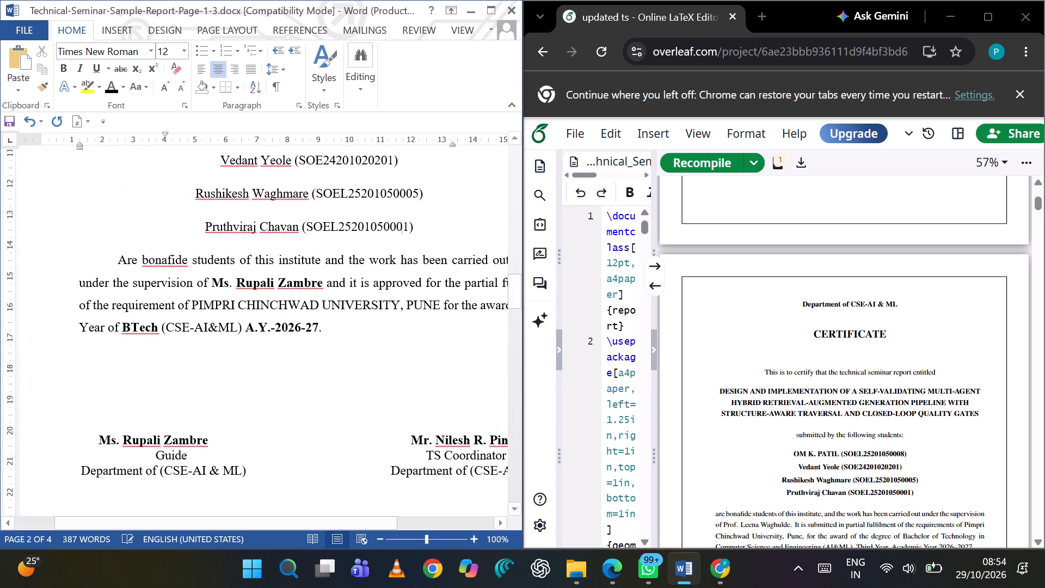
# Delete one blank line above the Guide and TS Coordinator signature blocks and one above the Head of Department block.
pyautogui.scroll(-1, 214, 325)
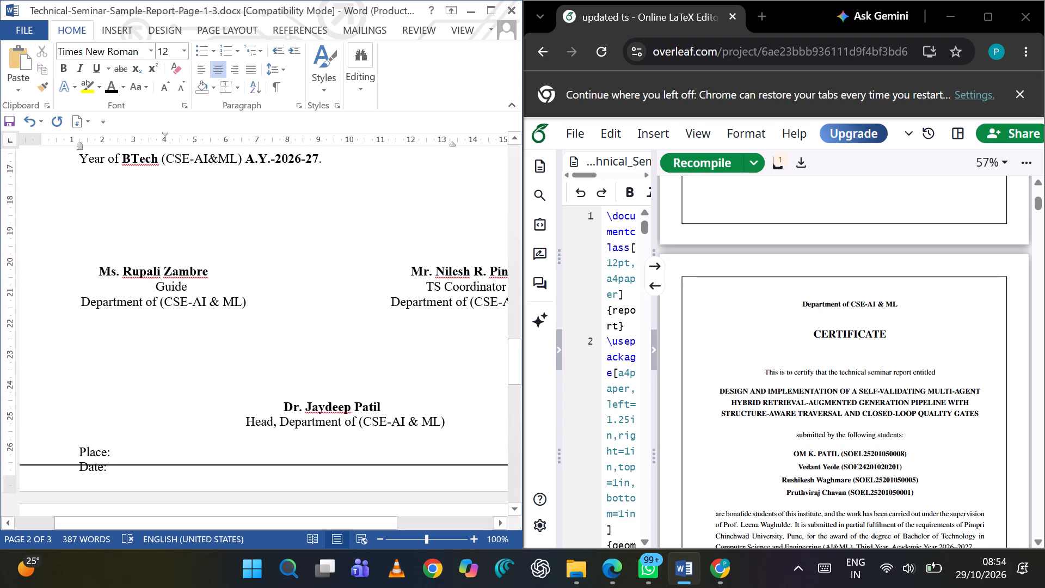
pyautogui.scroll(-2, 214, 325)
pyautogui.scroll(3, 214, 325)
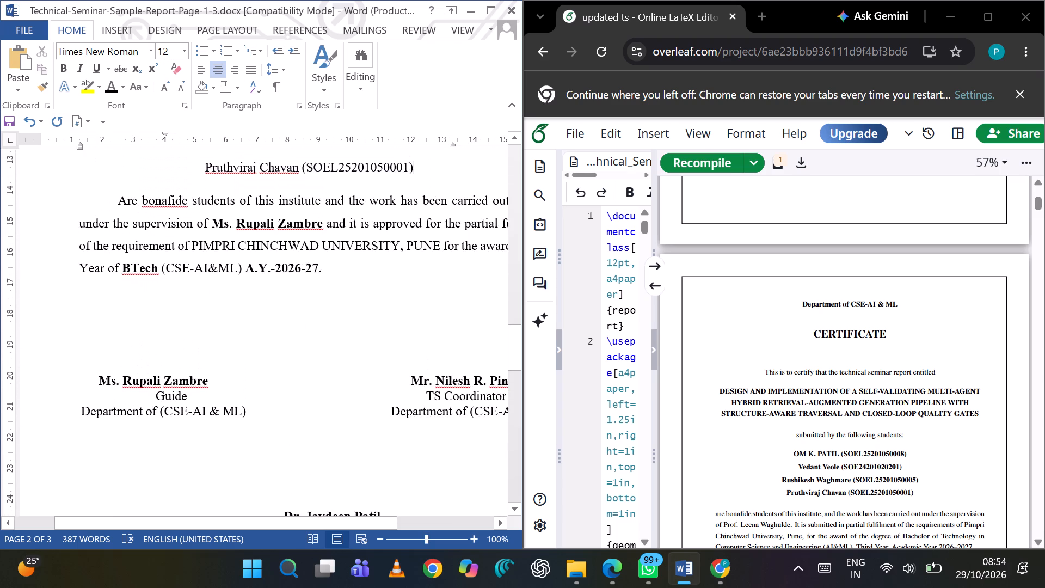
pyautogui.click(172, 329)
pyautogui.press('BackSpace')
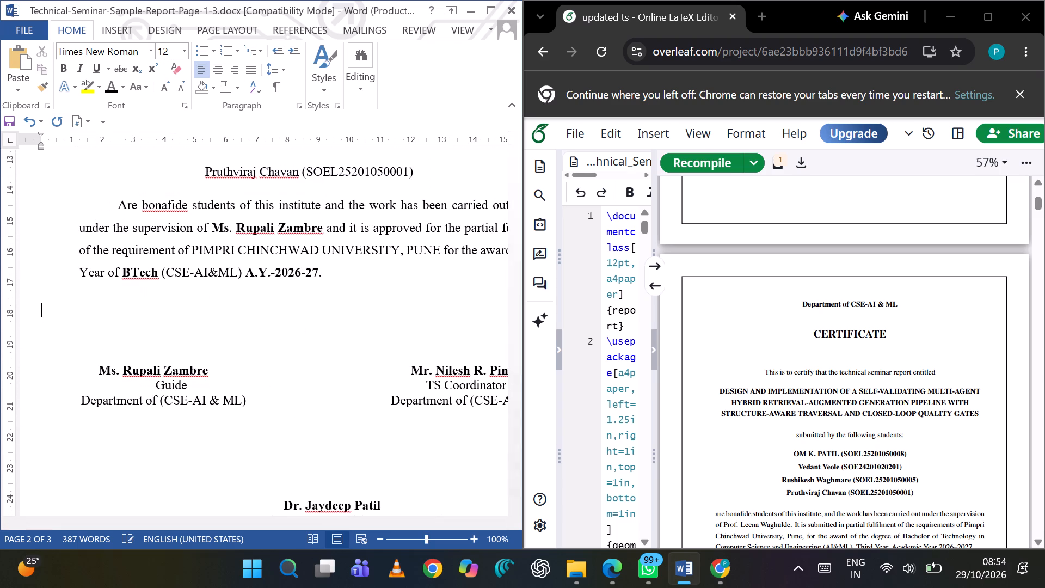
pyautogui.scroll(-1, 172, 329)
pyautogui.scroll(1, 172, 329)
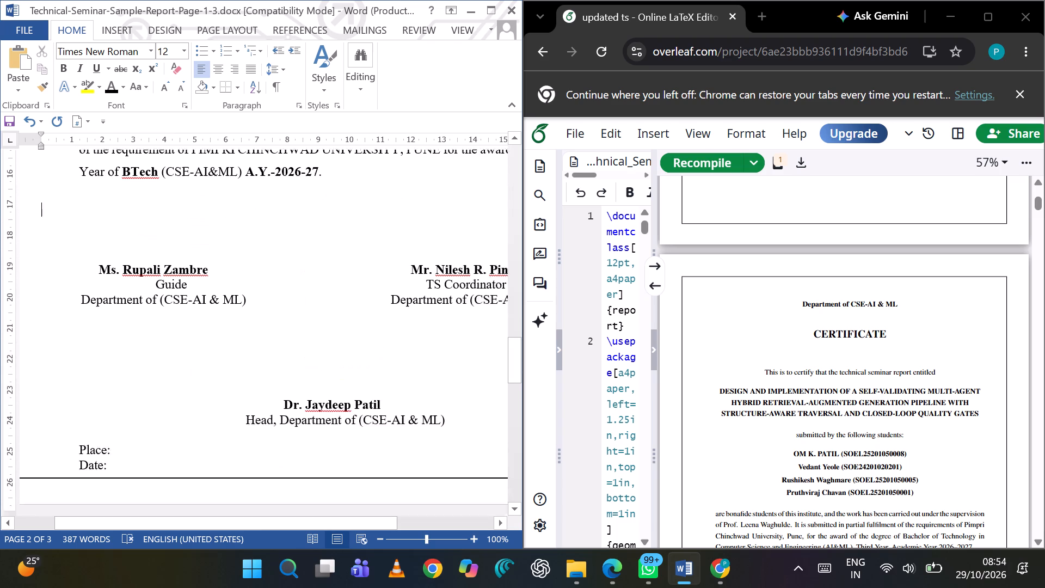
pyautogui.scroll(1, 172, 329)
pyautogui.click(186, 413)
pyautogui.press('BackSpace')
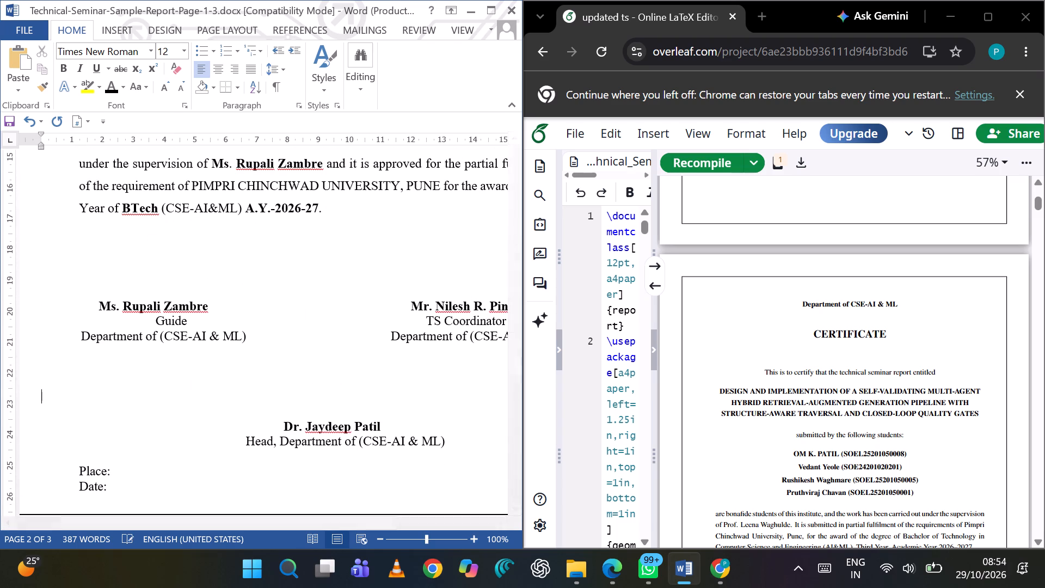
# Centre both lines of the Head of Department block and reduce their left indent to align the block between the two signatures above.
pyautogui.scroll(-1, 186, 413)
pyautogui.scroll(1, 267, 301)
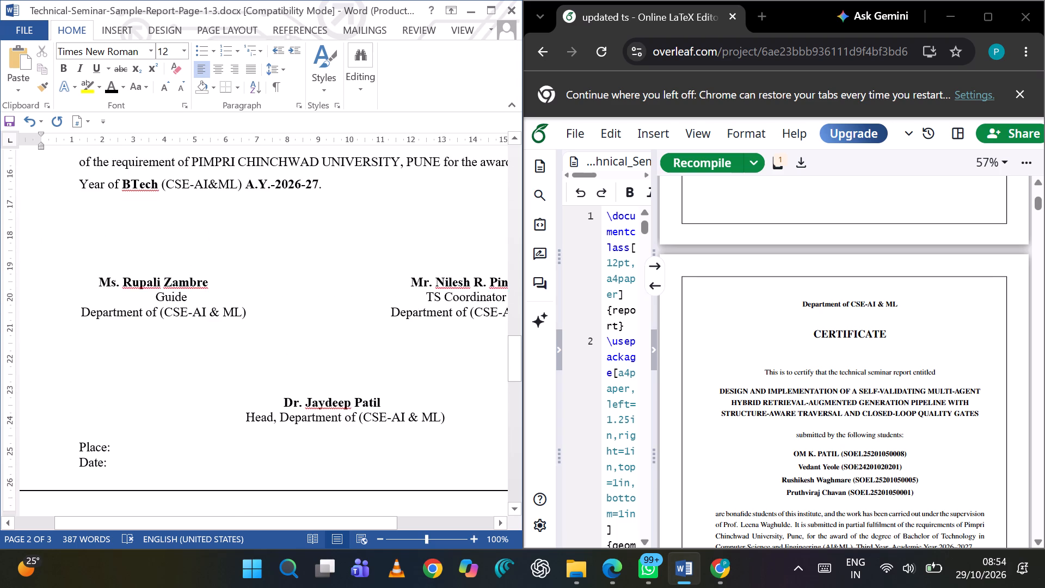
pyautogui.moveTo(259, 408); pyautogui.dragTo(444, 422)
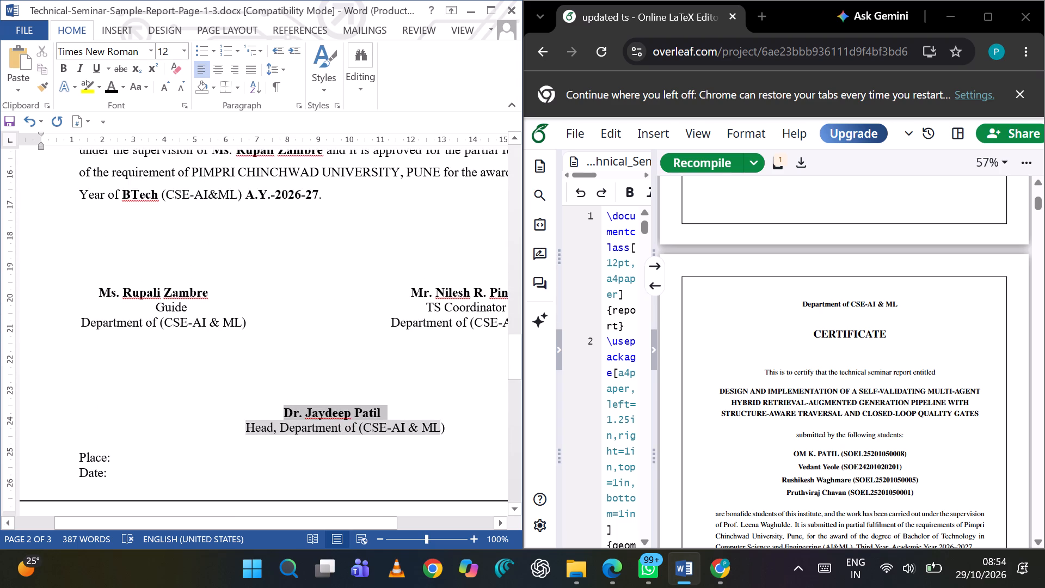
pyautogui.moveTo(444, 422); pyautogui.dragTo(452, 429)
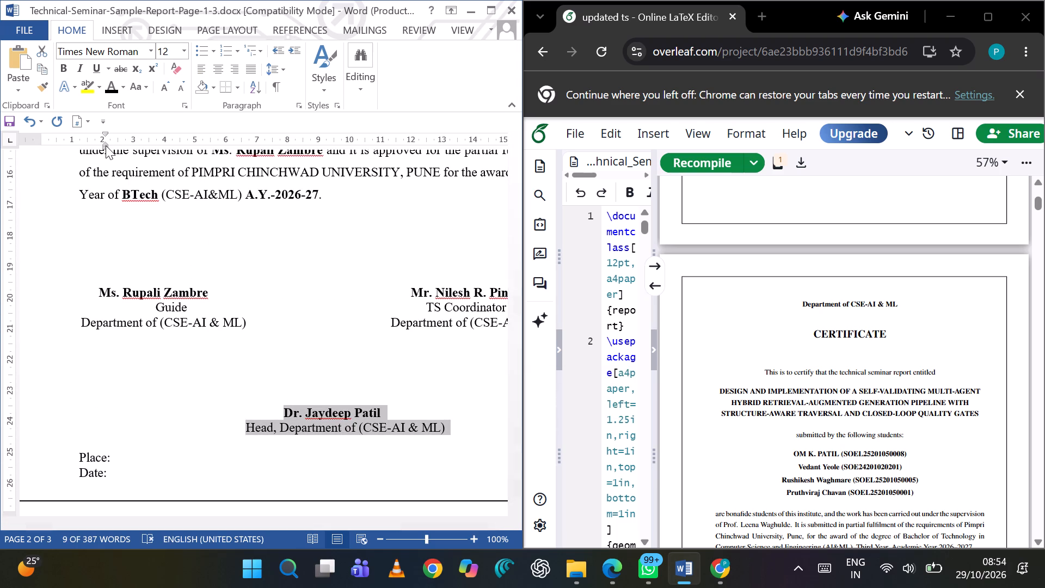
pyautogui.moveTo(106, 145); pyautogui.dragTo(161, 145)
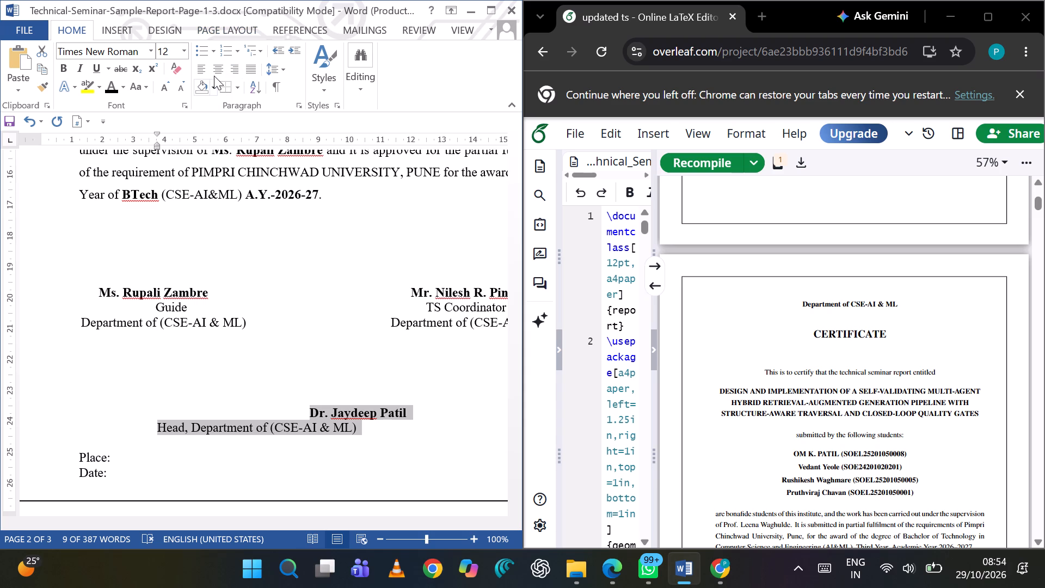
pyautogui.click(214, 76)
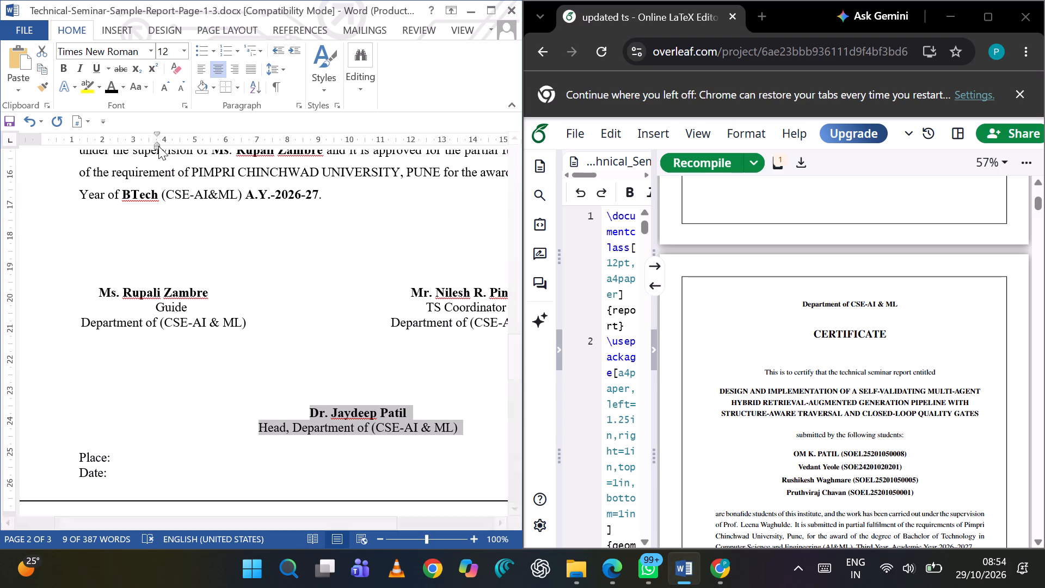
pyautogui.moveTo(157, 144); pyautogui.dragTo(79, 144)
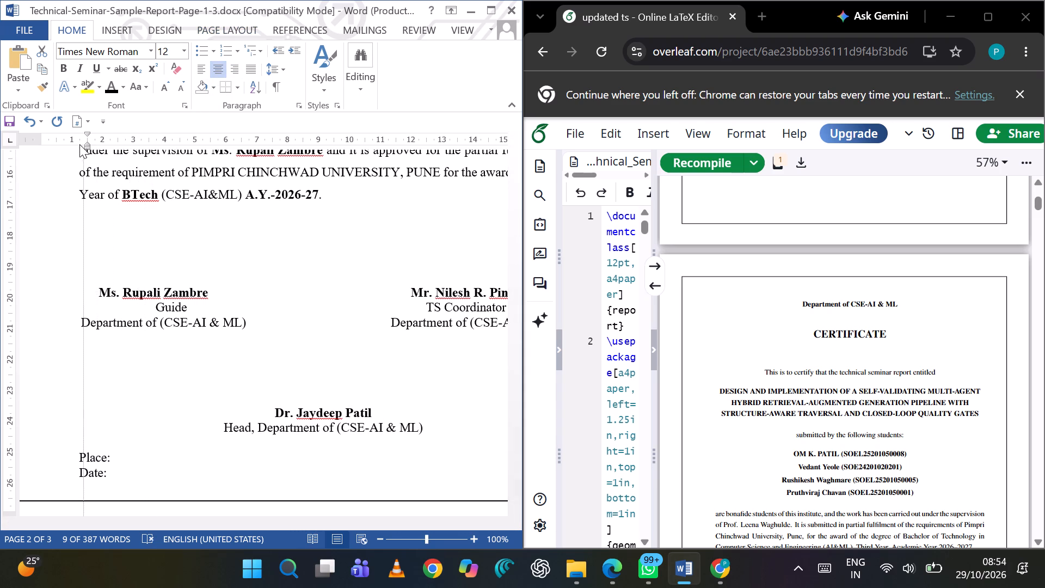
pyautogui.moveTo(79, 144); pyautogui.dragTo(65, 147)
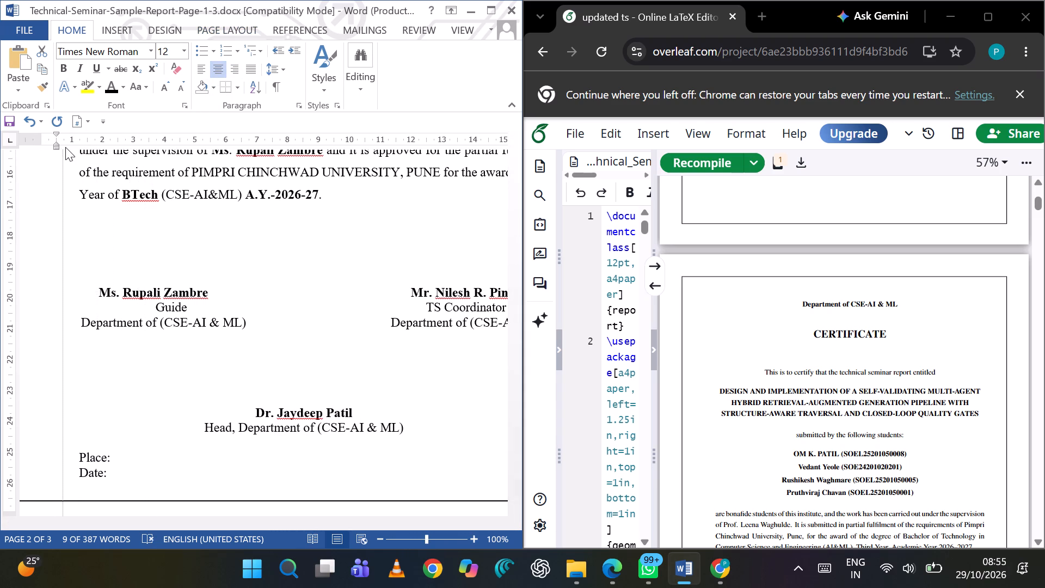
pyautogui.moveTo(65, 147); pyautogui.dragTo(64, 146)
pyautogui.click(334, 310)
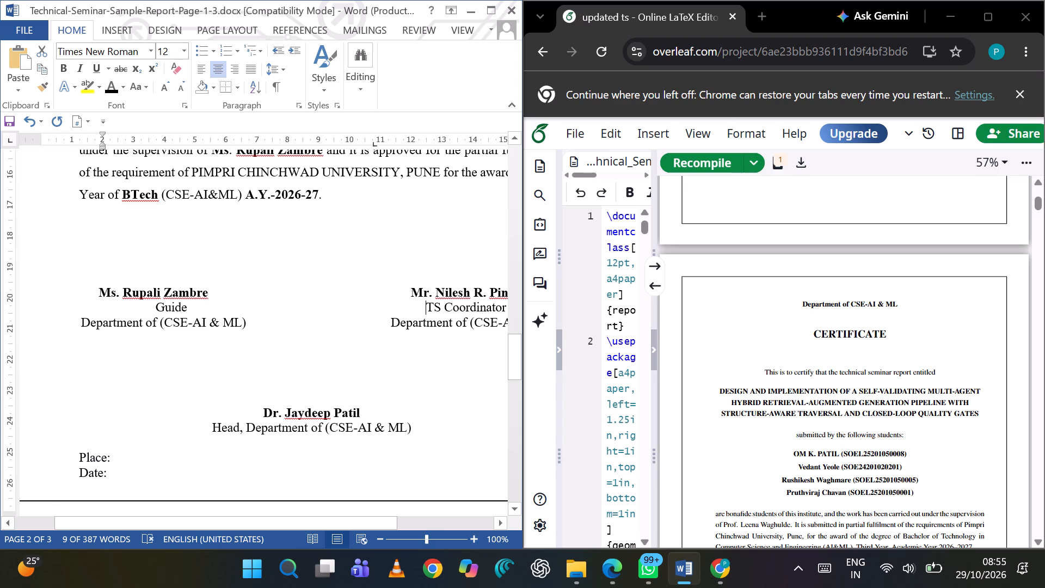
# Reduce the left indent of the "Guide" line so the label sits centred under the guide's name.
pyautogui.hscroll(-1, 334, 310)
pyautogui.scroll(1, 334, 310)
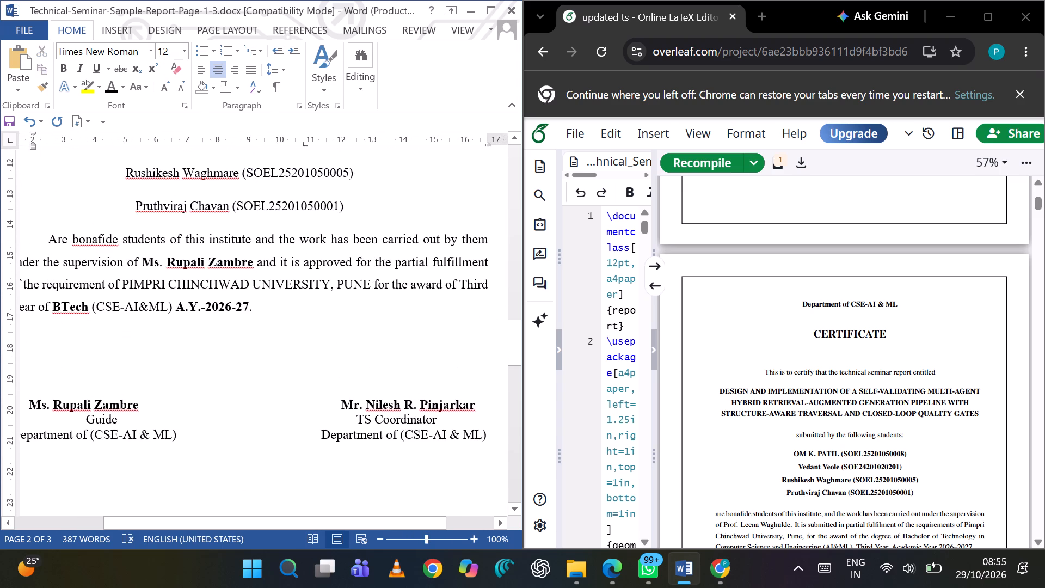
pyautogui.scroll(-1, 334, 310)
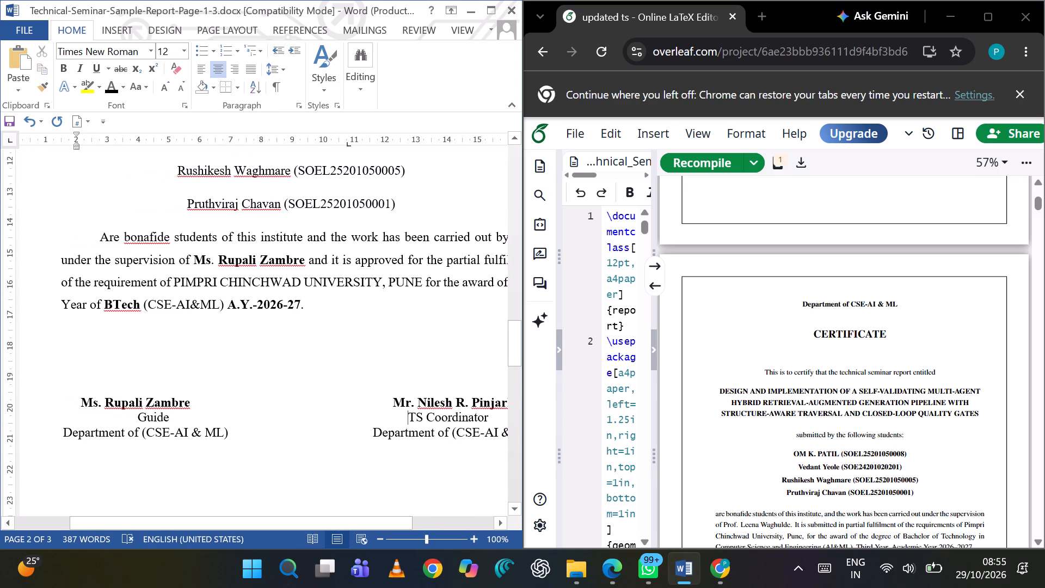
pyautogui.scroll(-1, 334, 310)
pyautogui.scroll(1, 334, 310)
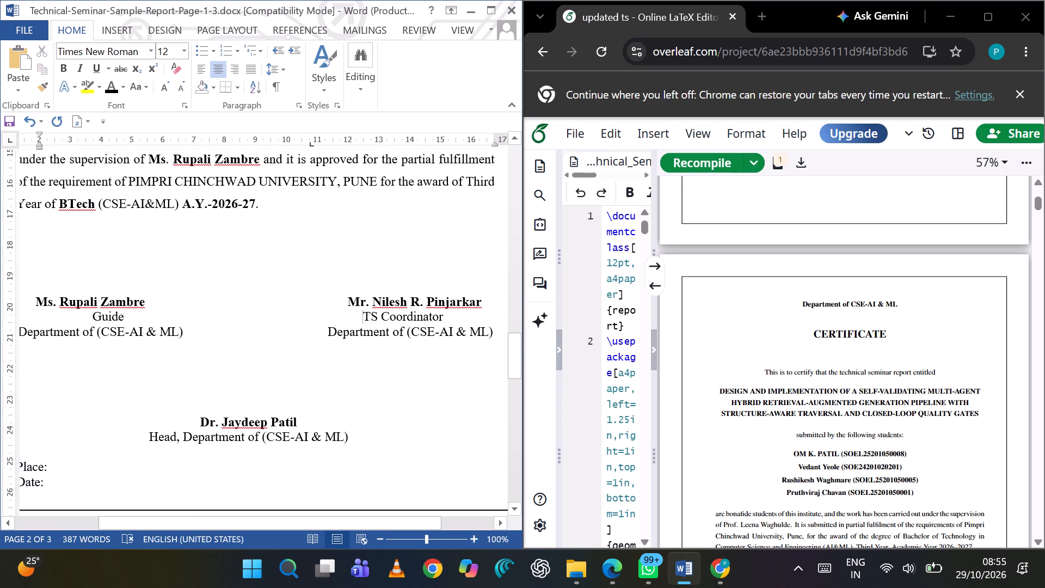
pyautogui.doubleClick(118, 312)
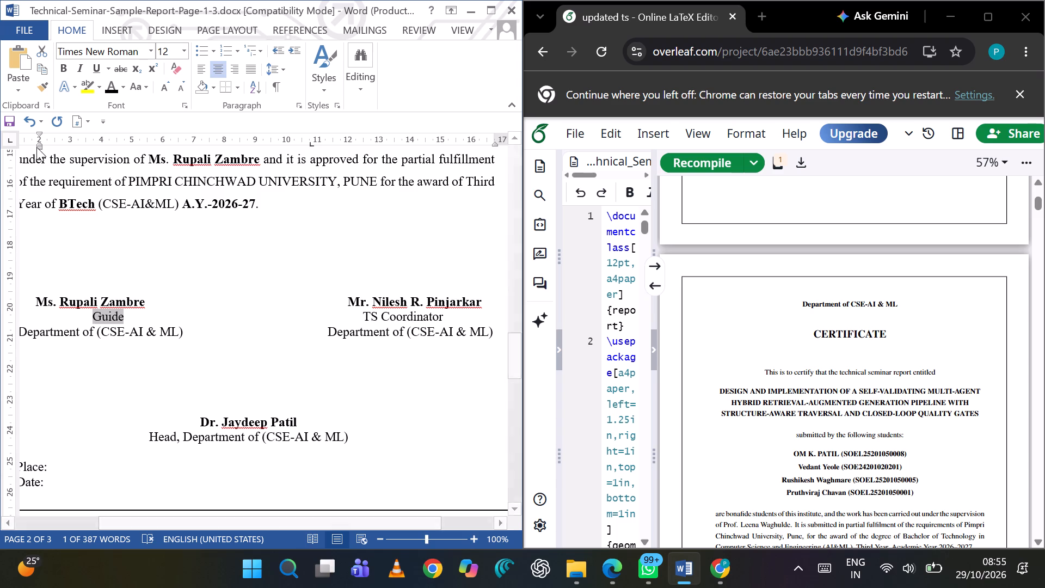
pyautogui.moveTo(35, 146); pyautogui.dragTo(28, 146)
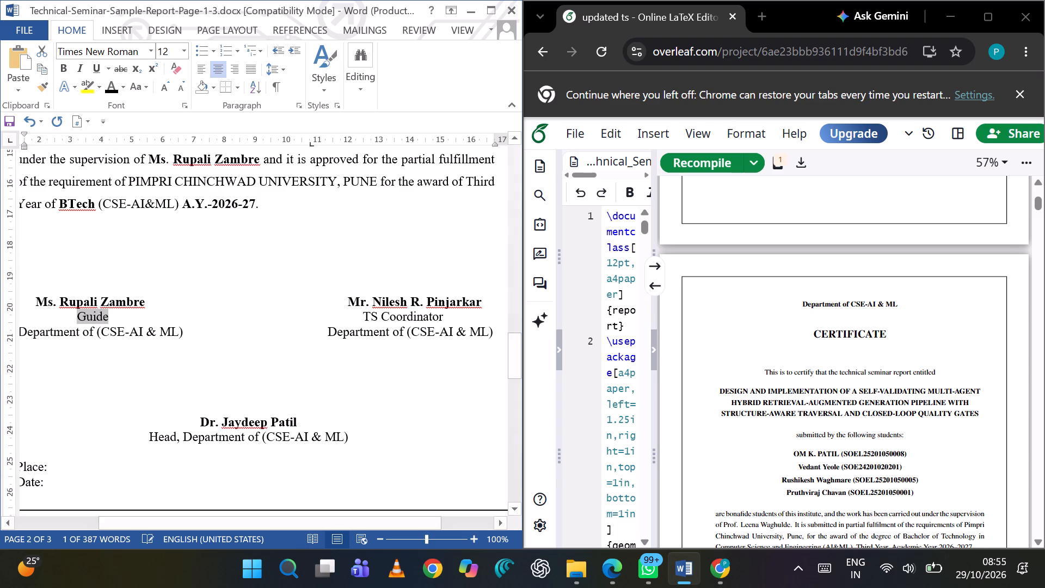
pyautogui.click(256, 212)
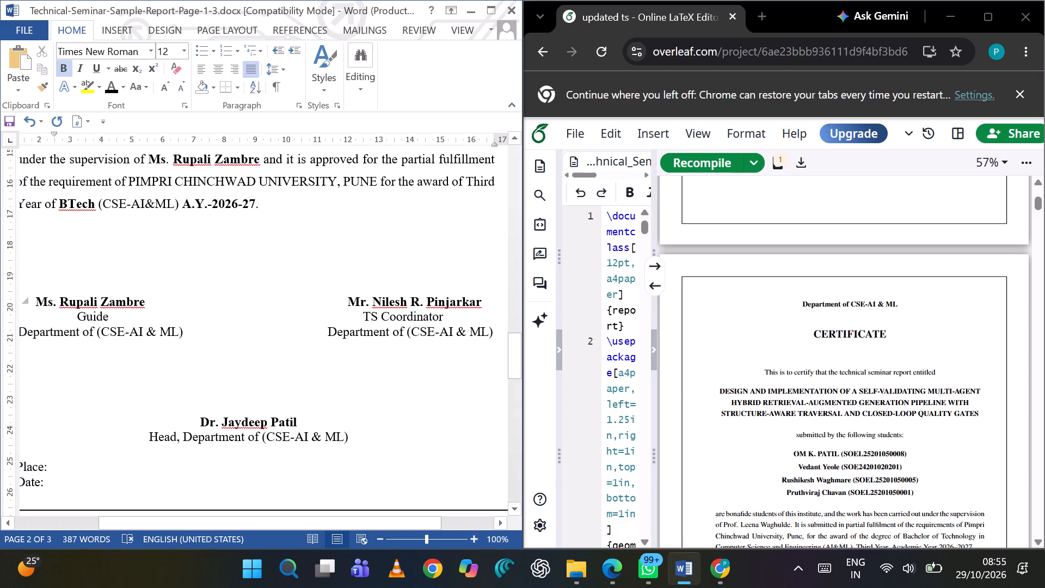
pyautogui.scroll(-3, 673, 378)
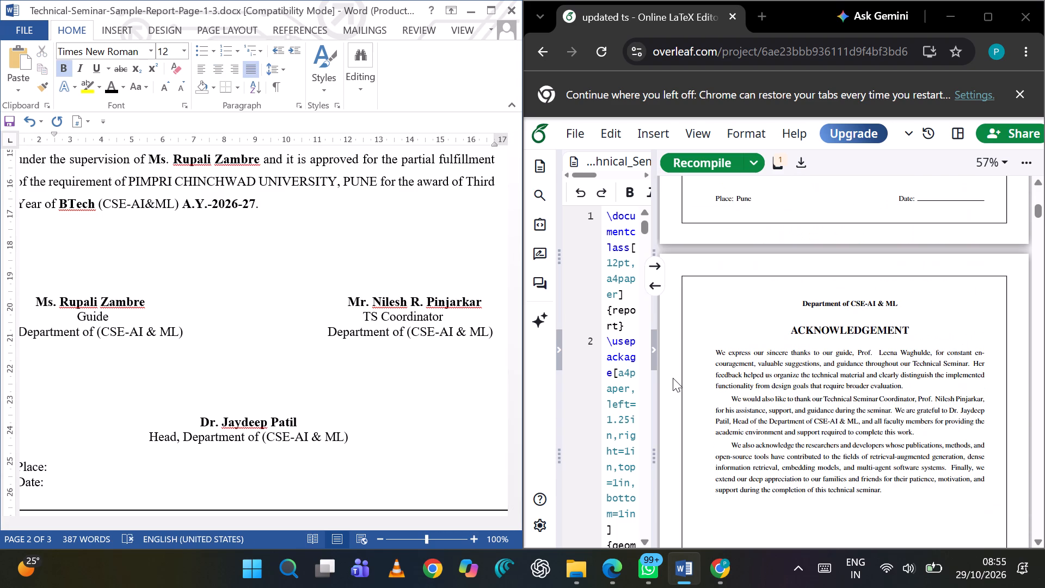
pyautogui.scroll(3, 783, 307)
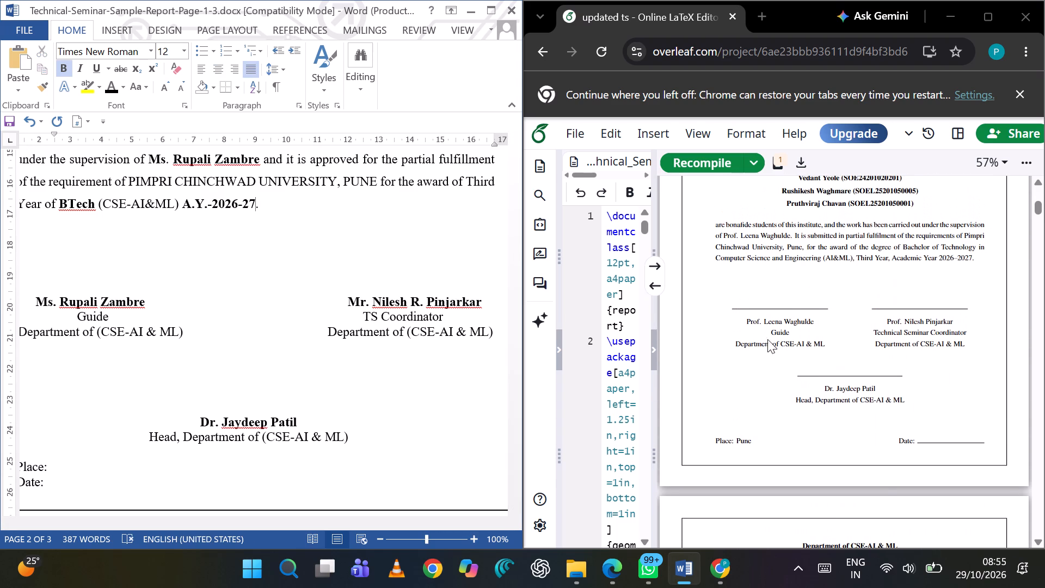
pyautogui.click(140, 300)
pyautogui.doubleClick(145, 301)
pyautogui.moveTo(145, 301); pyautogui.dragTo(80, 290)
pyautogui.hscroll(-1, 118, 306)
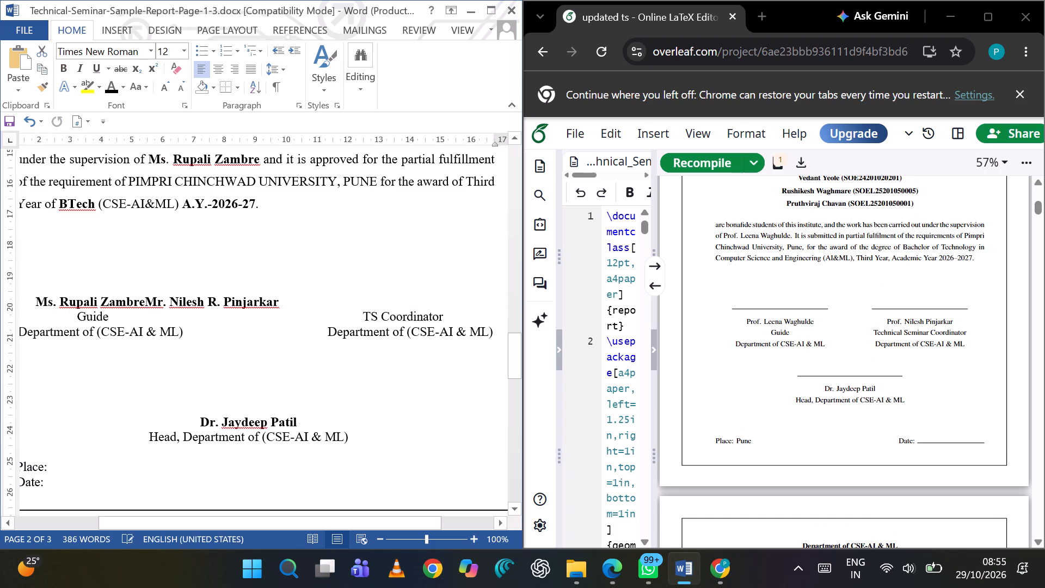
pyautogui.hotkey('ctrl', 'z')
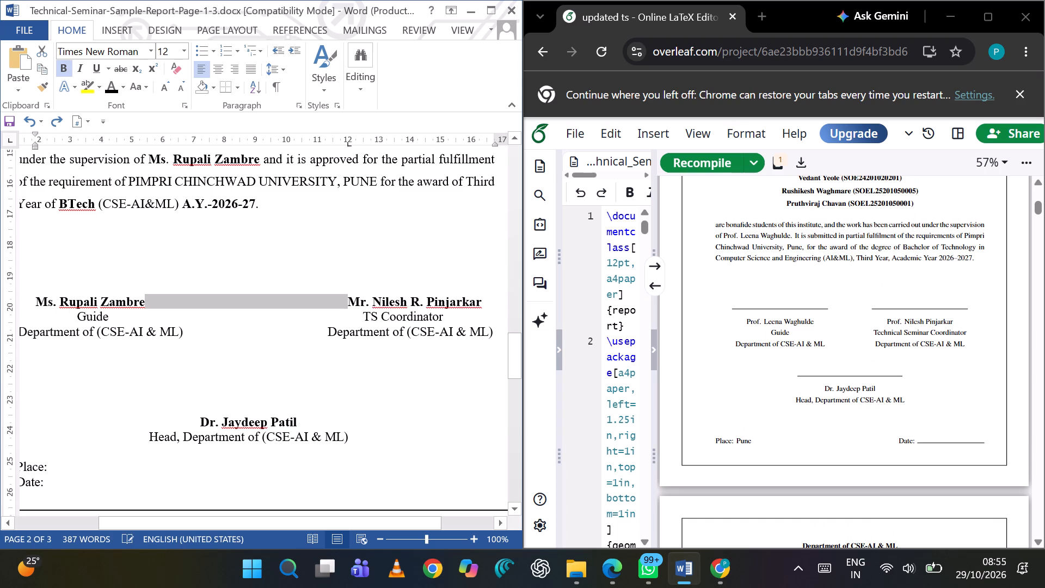
# Replace the guide's name in the certificate's signature block with the guide named in the LaTeX report, using the title "Mrs." and a capitalised surname.
pyautogui.click(33, 303)
pyautogui.moveTo(35, 302); pyautogui.dragTo(149, 298)
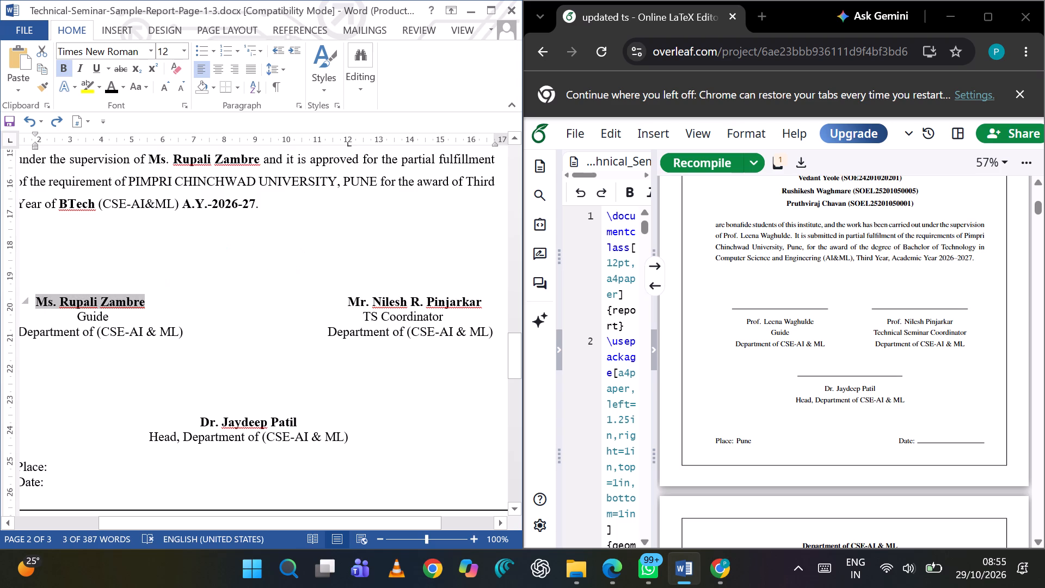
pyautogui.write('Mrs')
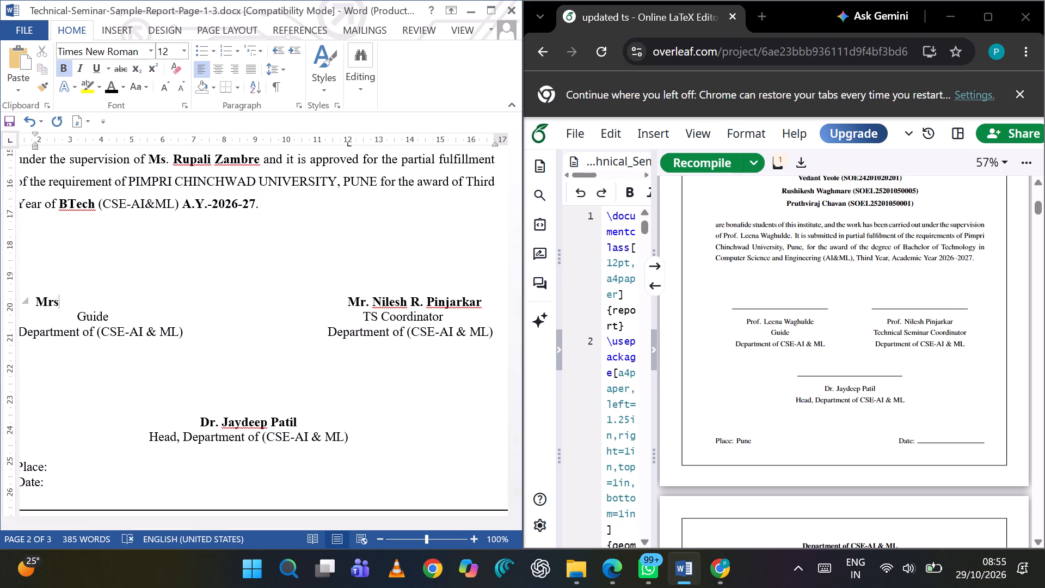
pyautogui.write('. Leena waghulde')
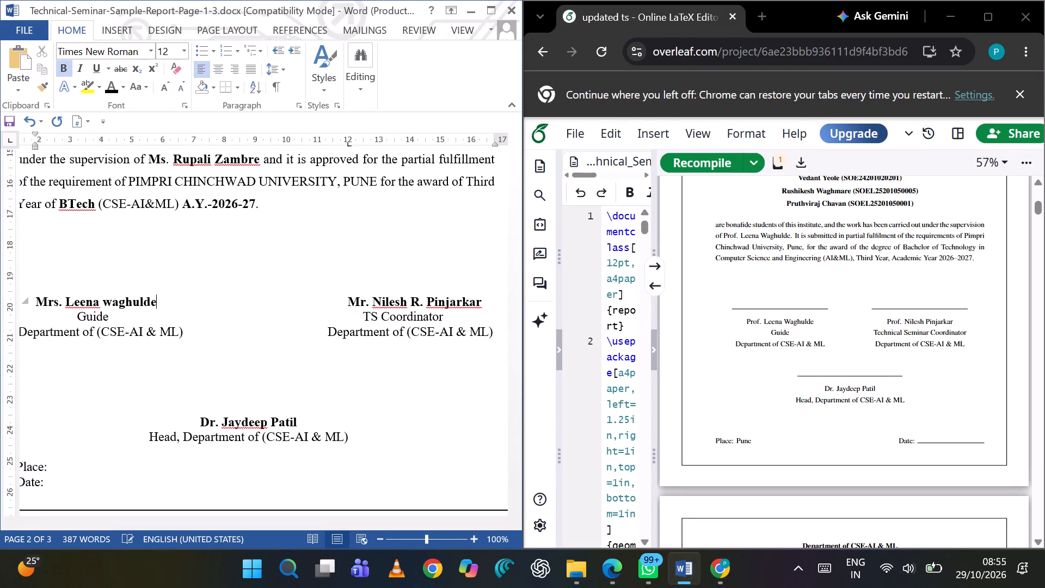
pyautogui.click(114, 304)
pyautogui.press('BackSpace')
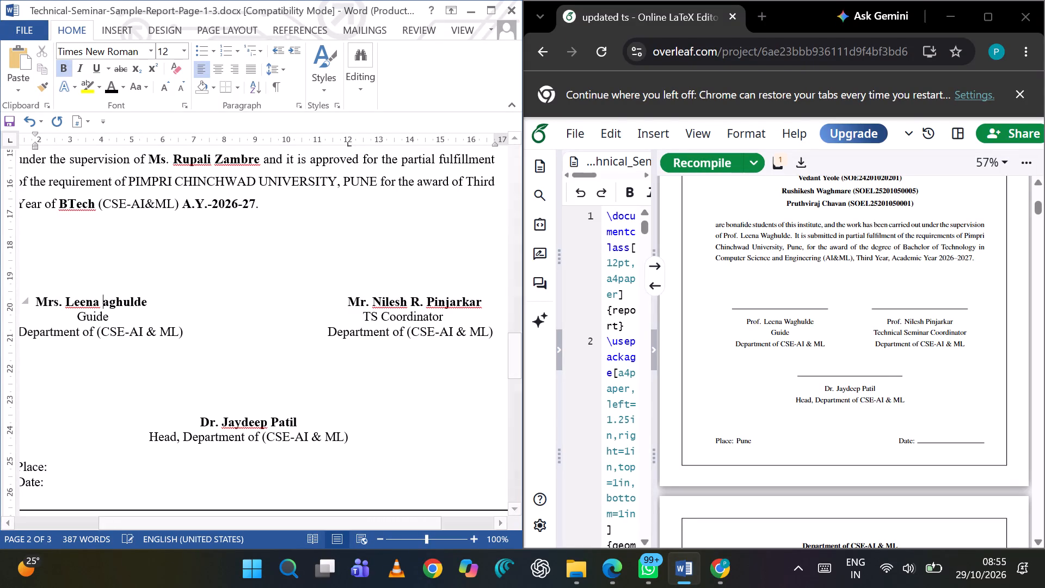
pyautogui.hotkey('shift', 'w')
pyautogui.click(204, 305)
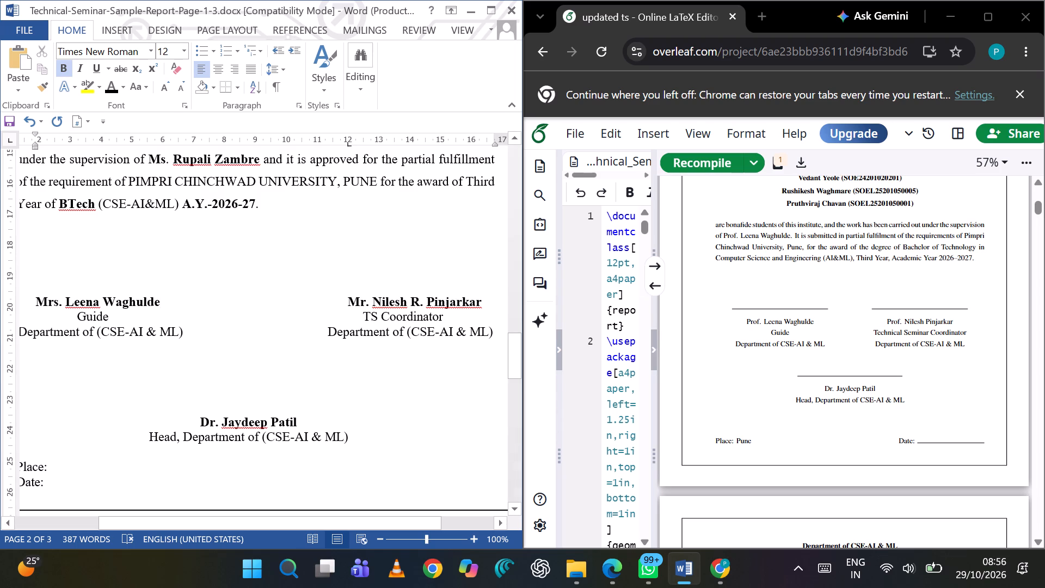
# Replace the red guide name in the acknowledgement's first paragraph with the LaTeX report's guide, titled "Mrs.", in bold black text.
pyautogui.scroll(-2, 469, 431)
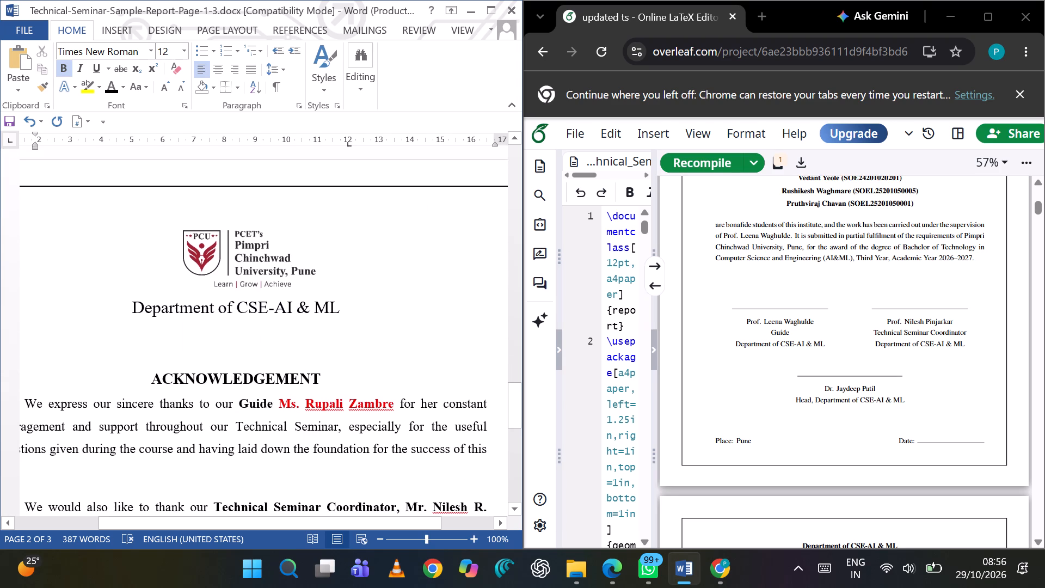
pyautogui.scroll(-2, 469, 431)
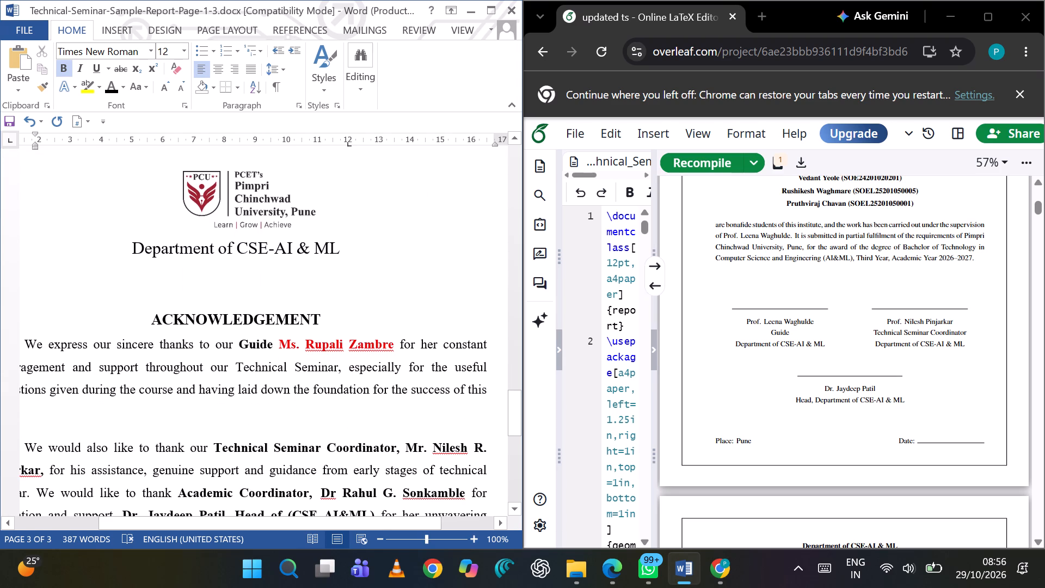
pyautogui.click(394, 346)
pyautogui.press('BackSpace')
pyautogui.press('BackSpace')
pyautogui.press('BackSpace')
pyautogui.press('BackSpace')
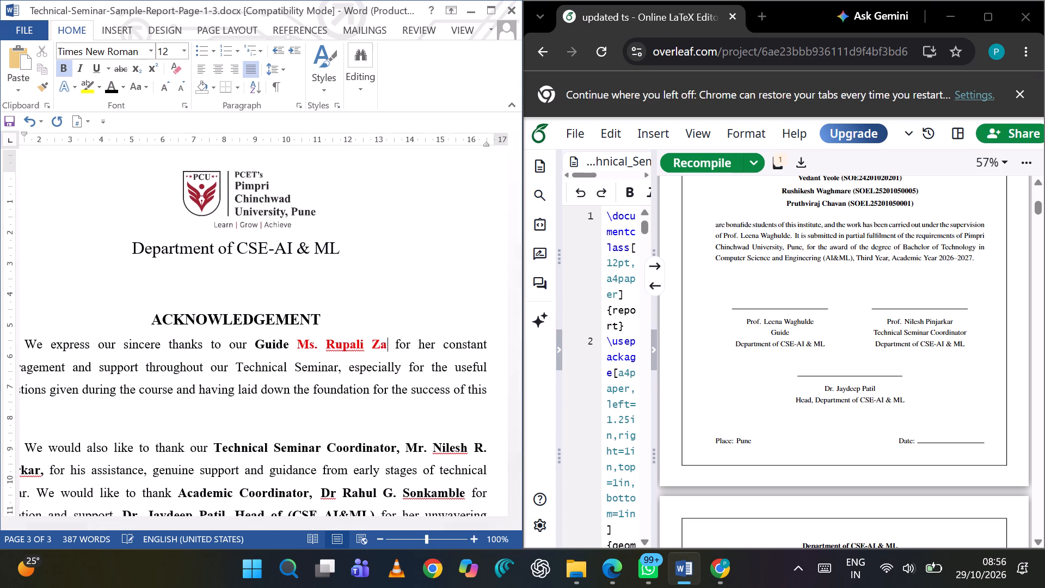
pyautogui.press('BackSpace')
pyautogui.press('BackSpace')
pyautogui.press('BackSpace')
pyautogui.press('BackSpace')
pyautogui.press('BackSpace')
pyautogui.press('BackSpace')
pyautogui.press('BackSpace')
pyautogui.press('BackSpace')
pyautogui.press('BackSpace')
pyautogui.press('BackSpace')
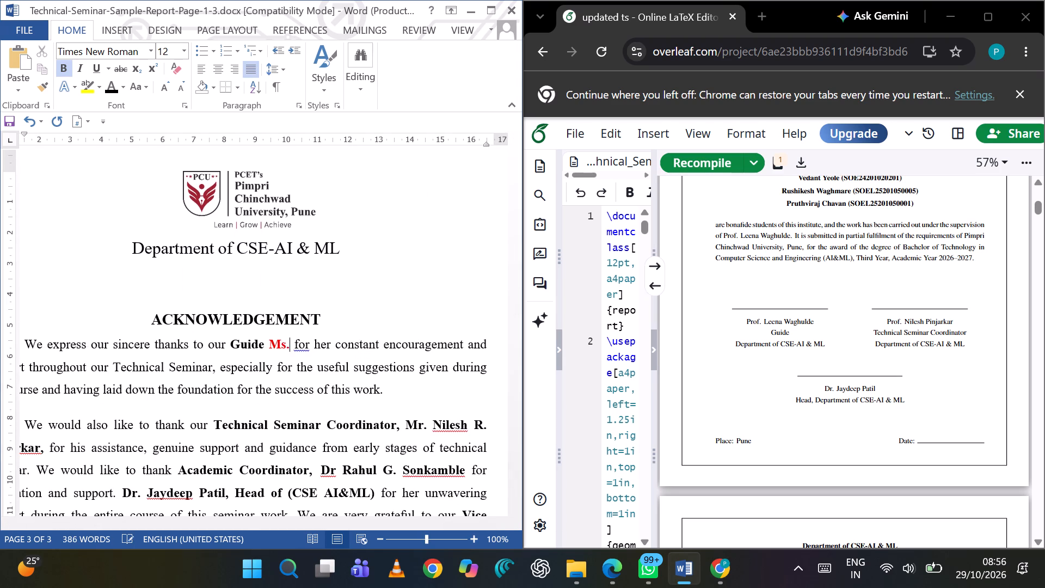
pyautogui.press('BackSpace')
pyautogui.press('BackSpace')
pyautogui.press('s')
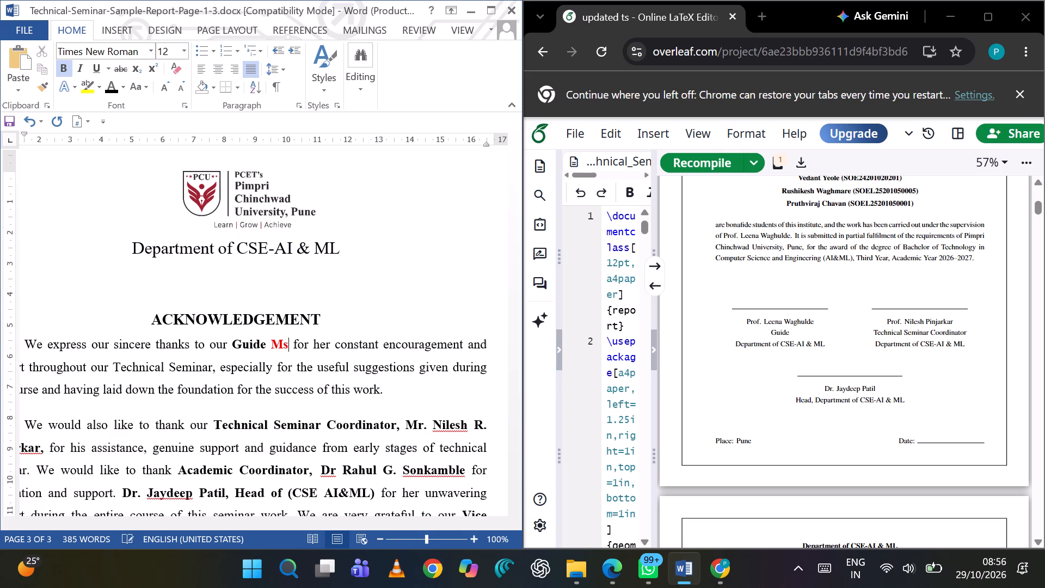
pyautogui.press('BackSpace')
pyautogui.press('BackSpace')
pyautogui.press('BackSpace')
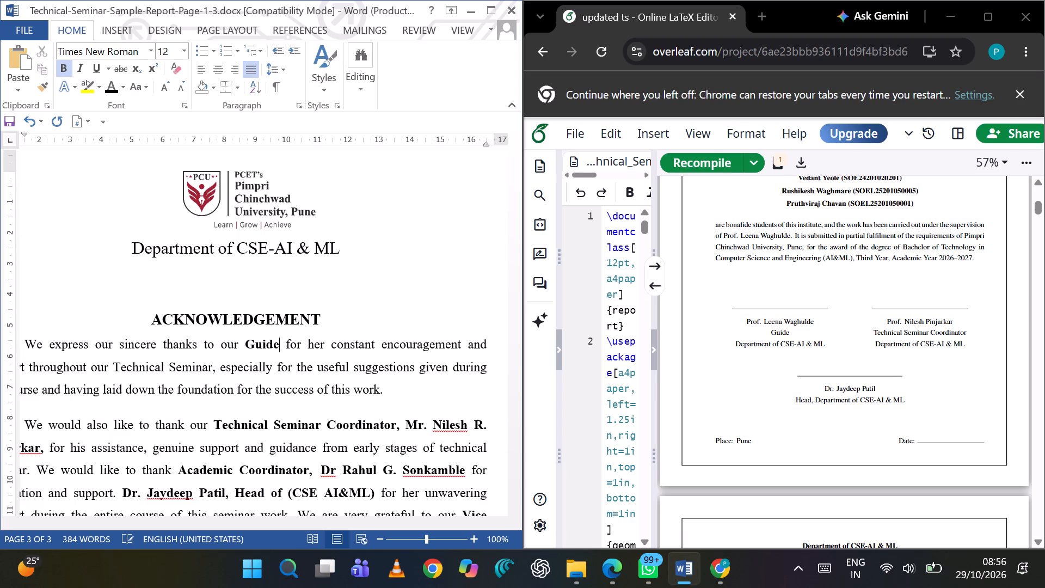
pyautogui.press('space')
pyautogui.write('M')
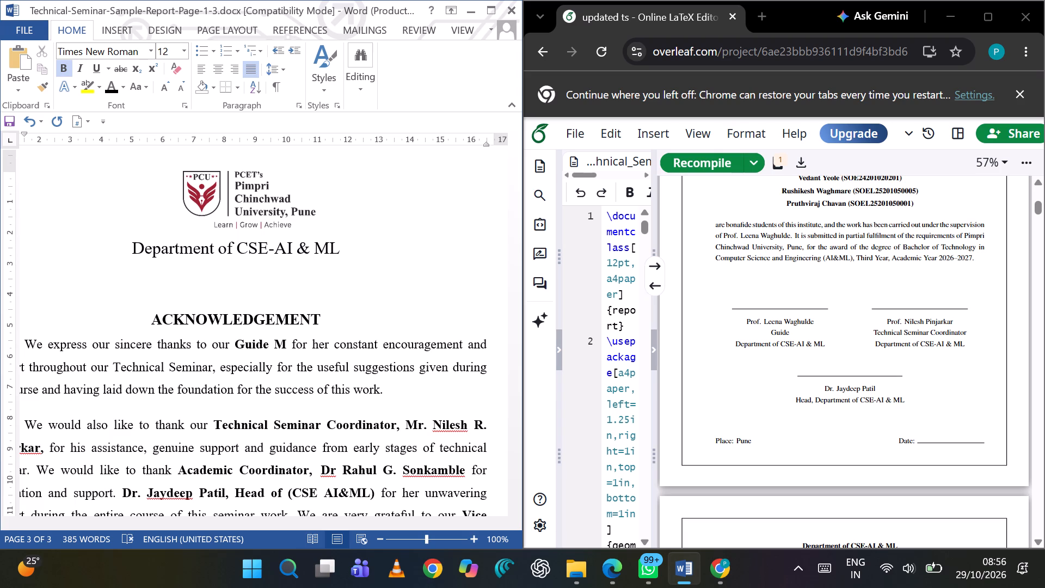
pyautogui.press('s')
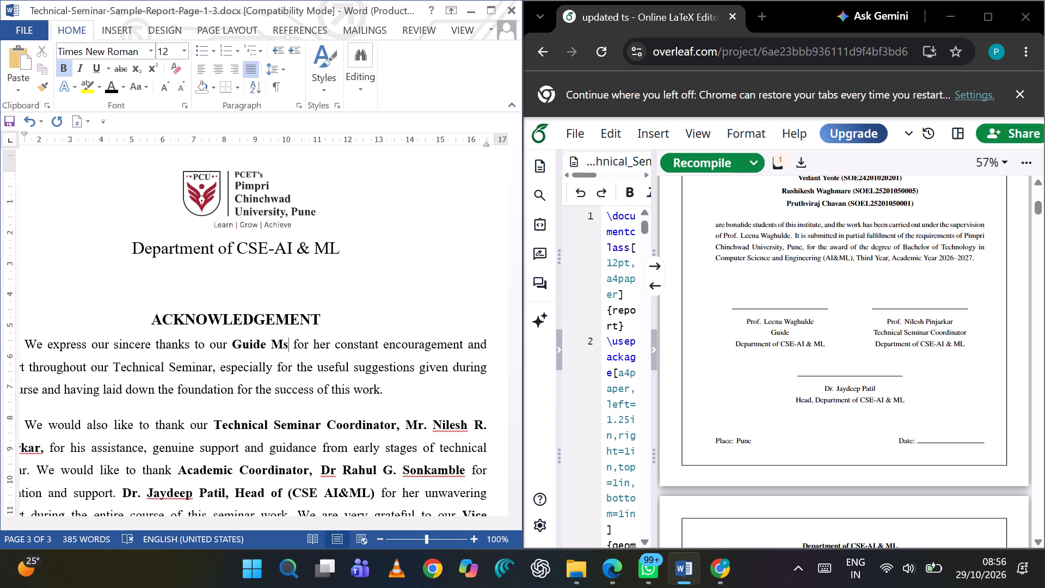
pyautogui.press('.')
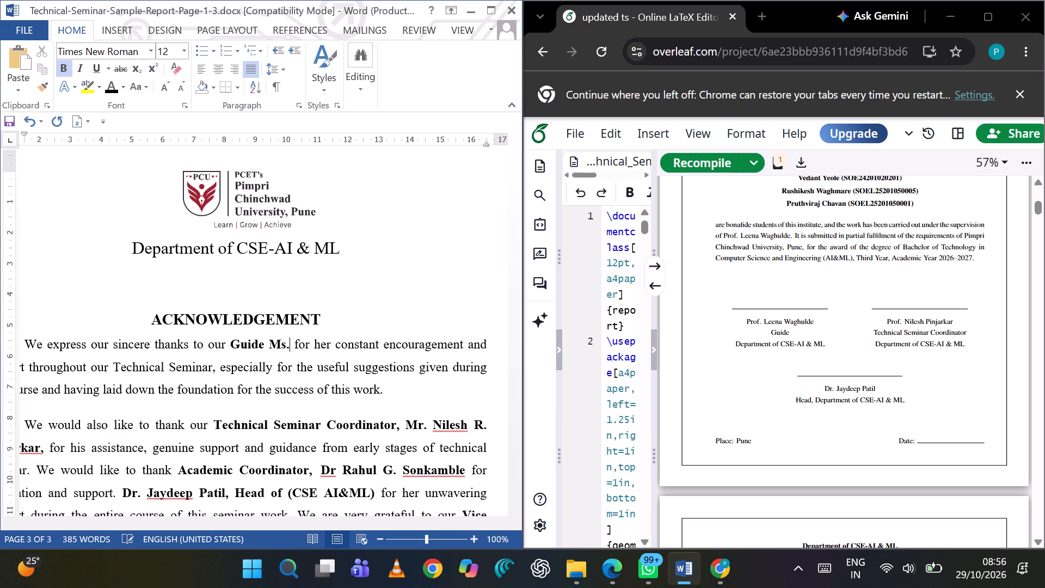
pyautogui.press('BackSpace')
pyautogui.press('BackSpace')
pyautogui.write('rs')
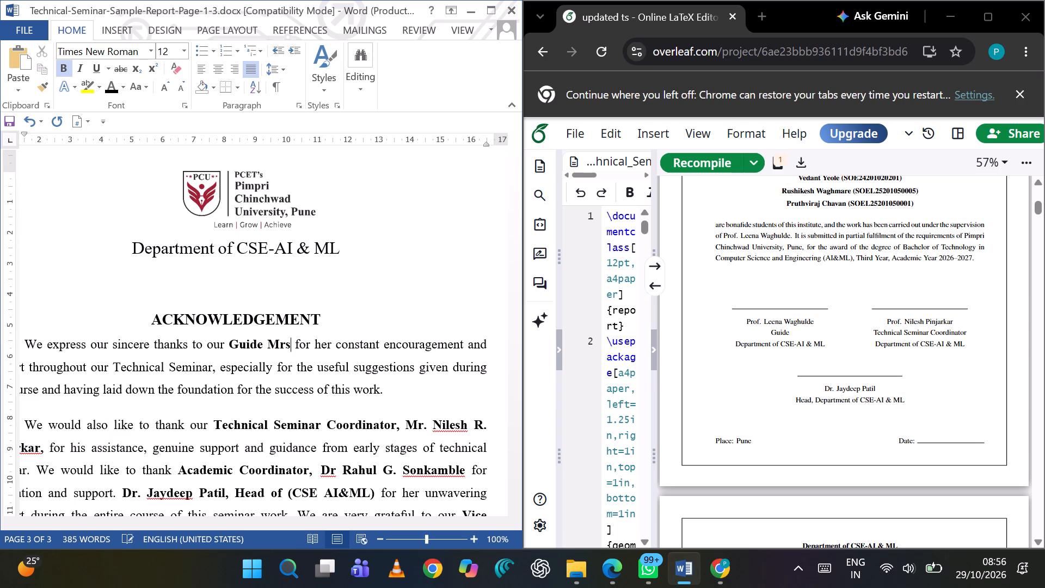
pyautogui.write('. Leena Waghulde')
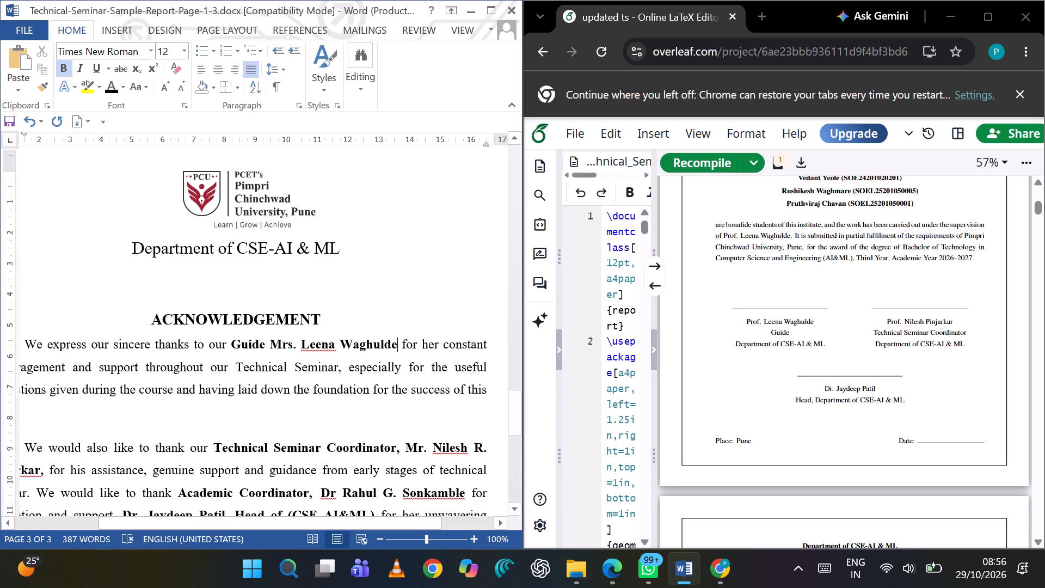
# Replace the student heading and name at the end of the acknowledgement with the "GROUP GC11" heading and student names copied from the LaTeX report's acknowledgement.
pyautogui.scroll(-1, 373, 360)
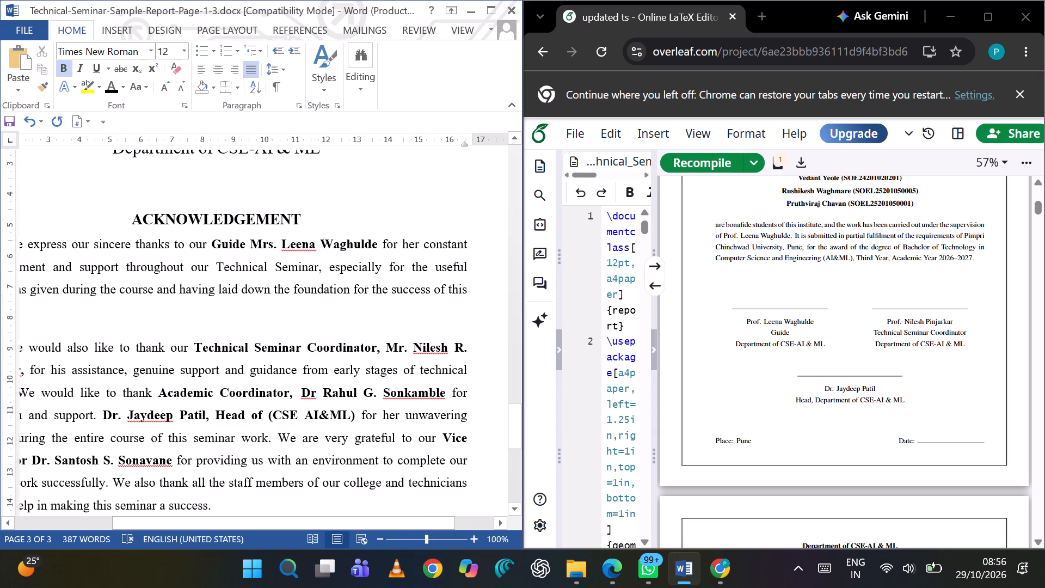
pyautogui.scroll(-1, 373, 360)
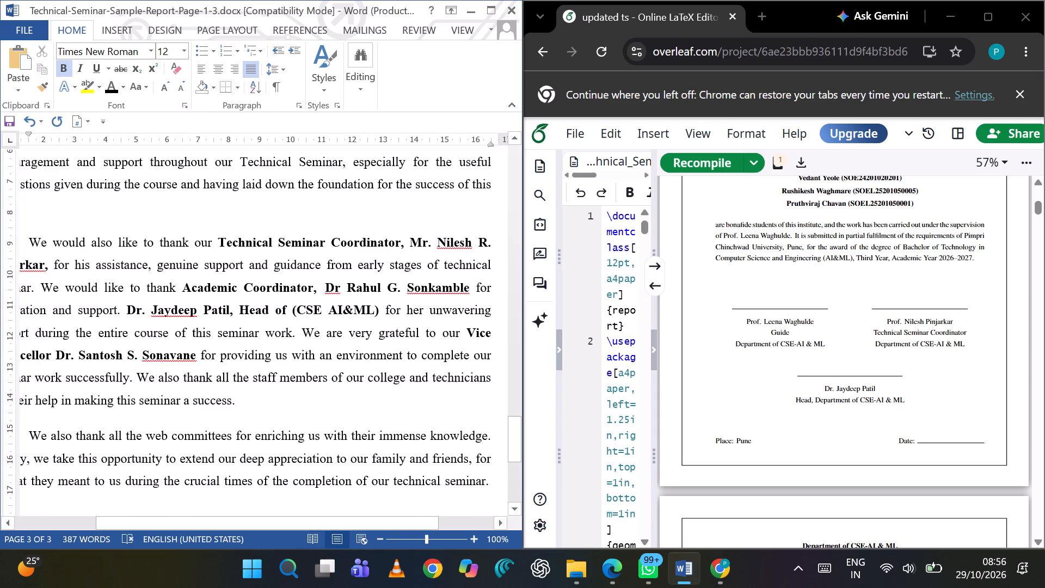
pyautogui.hscroll(2, 373, 360)
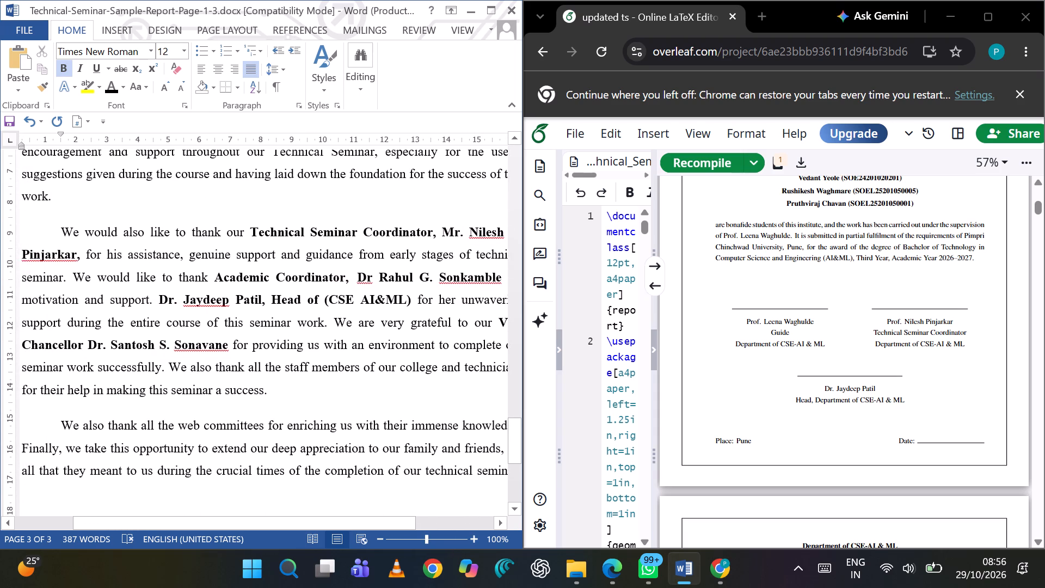
pyautogui.hscroll(-1, 373, 360)
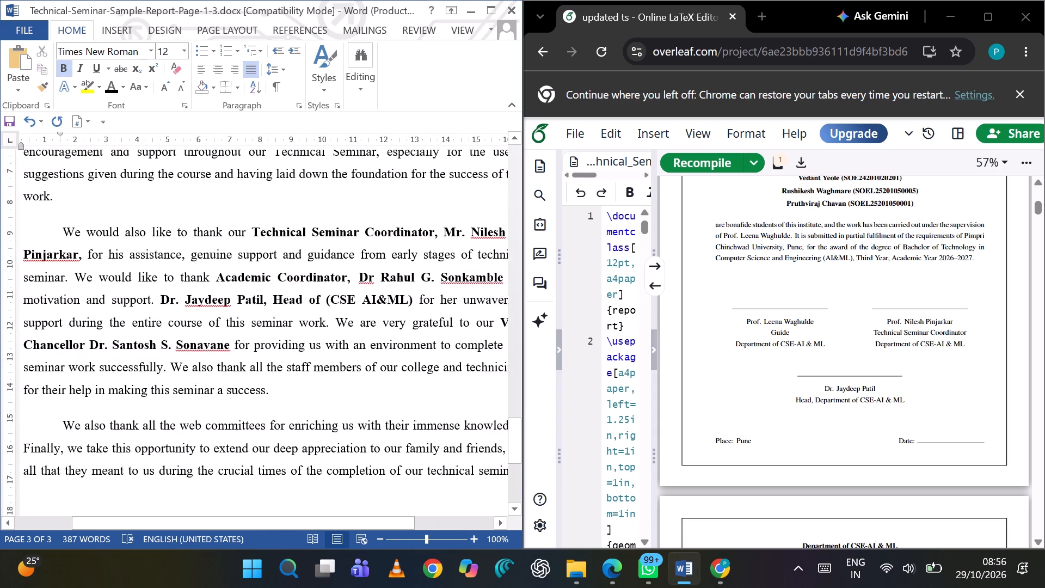
pyautogui.hscroll(-1, 373, 360)
pyautogui.scroll(-2, 373, 360)
pyautogui.hscroll(1, 373, 360)
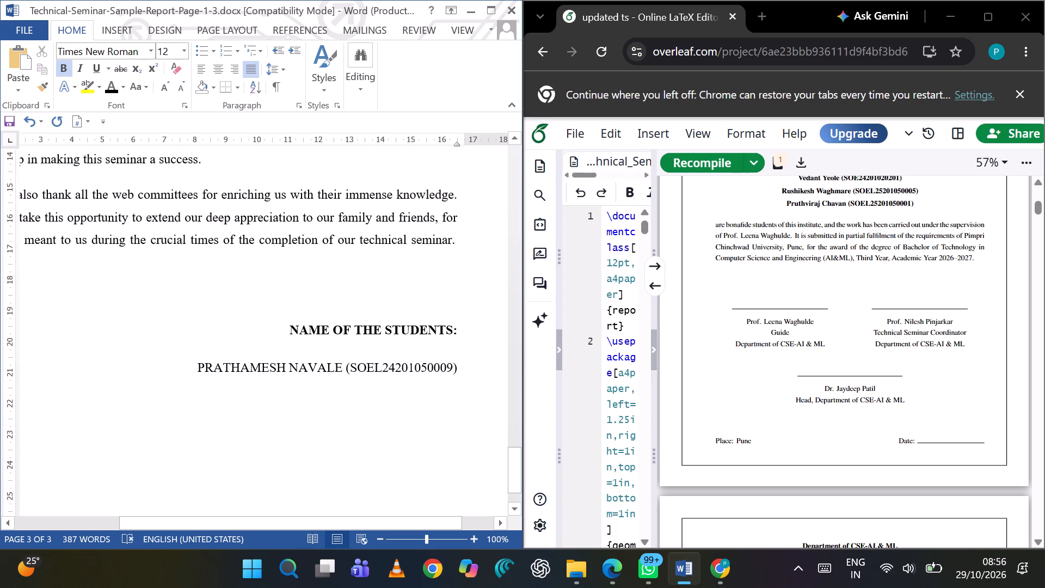
pyautogui.hscroll(1, 373, 360)
pyautogui.scroll(-1, 831, 369)
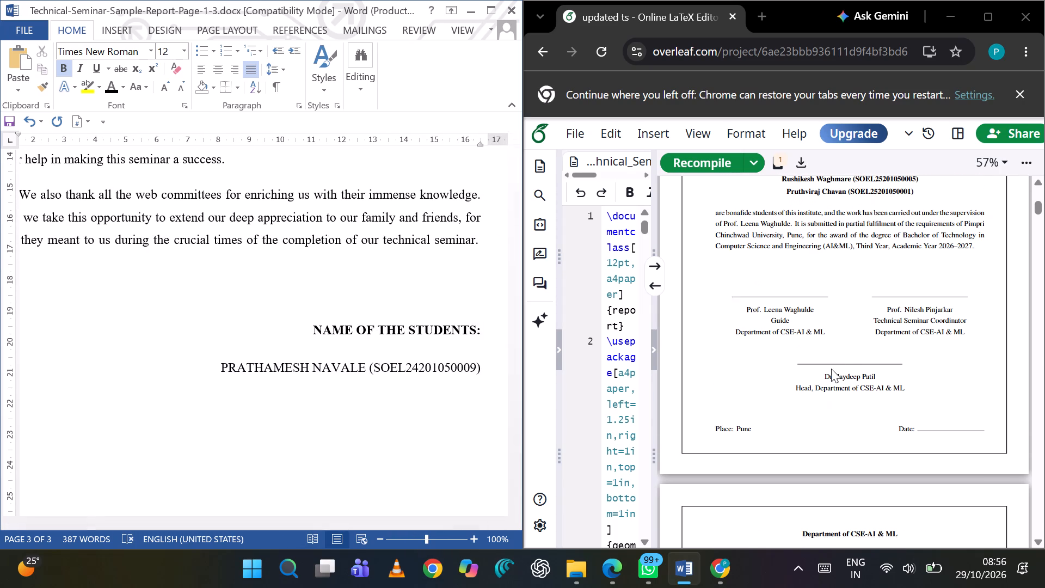
pyautogui.scroll(-4, 831, 369)
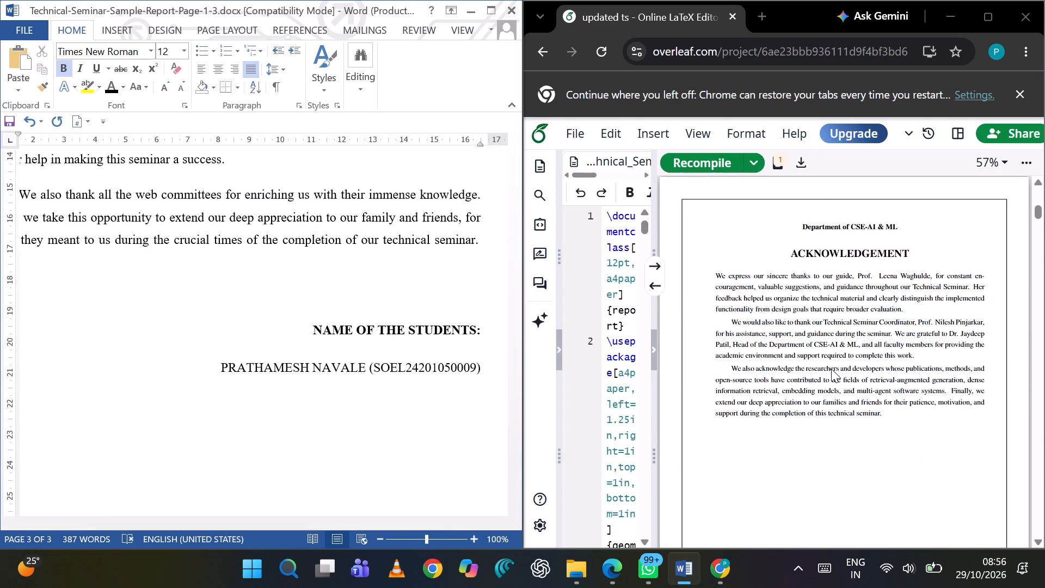
pyautogui.scroll(-4, 831, 369)
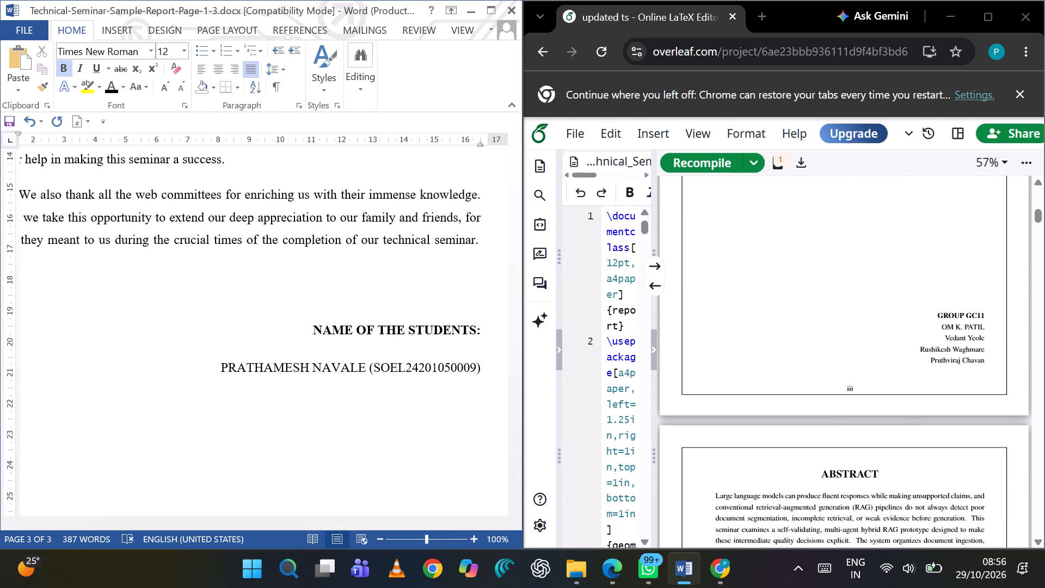
pyautogui.moveTo(937, 318); pyautogui.dragTo(991, 366)
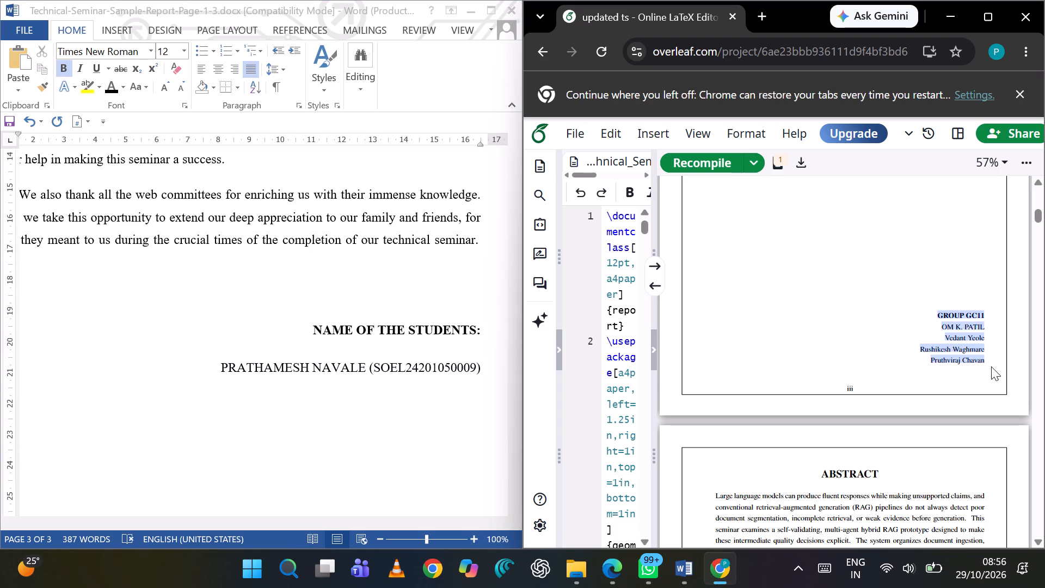
pyautogui.hotkey('ctrl', 'c')
pyautogui.moveTo(482, 370); pyautogui.dragTo(320, 321)
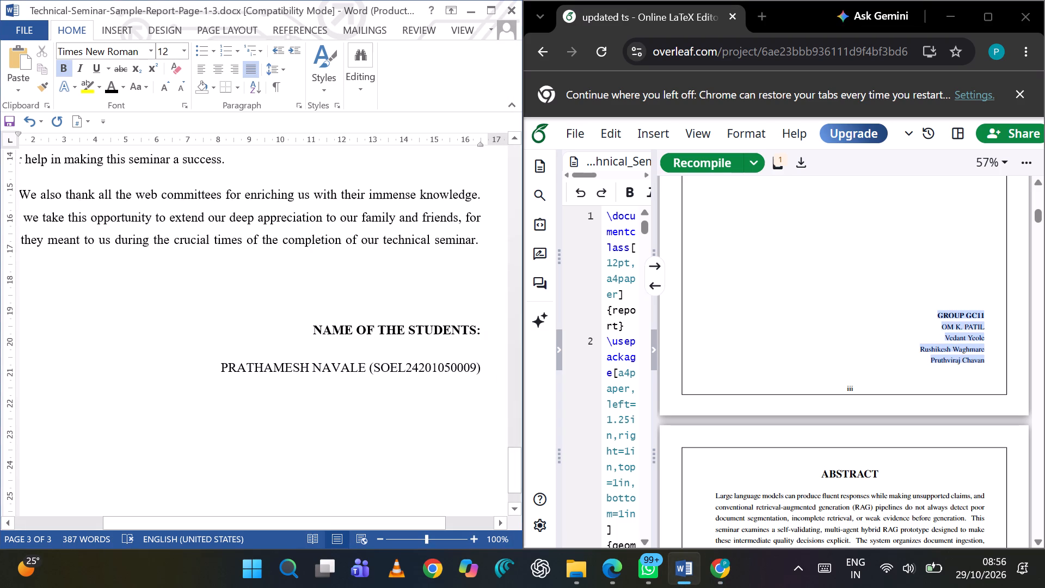
pyautogui.moveTo(320, 321); pyautogui.dragTo(312, 326)
pyautogui.moveTo(312, 326); pyautogui.dragTo(483, 371)
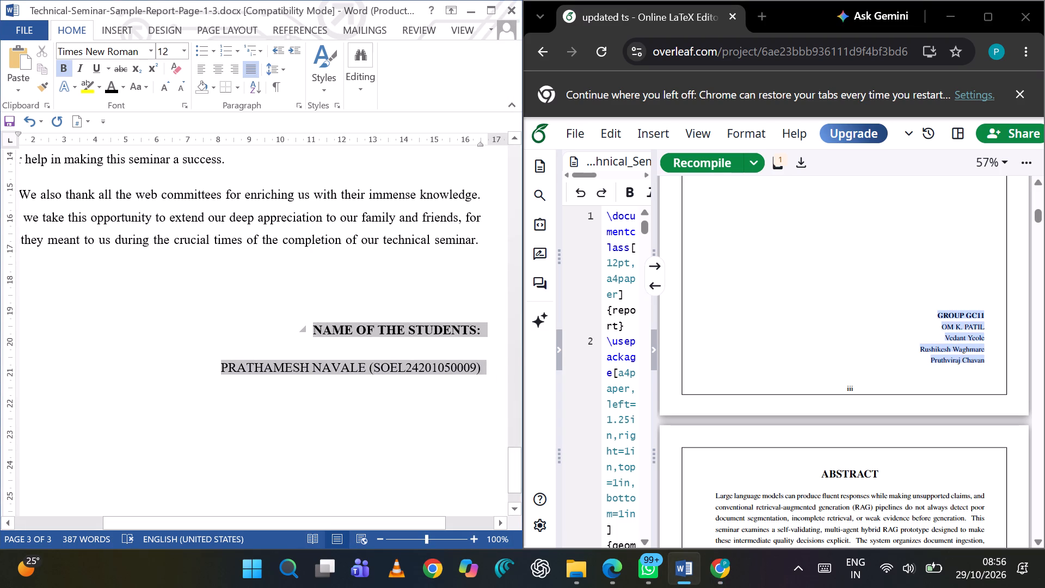
pyautogui.hotkey('ctrl', 'v')
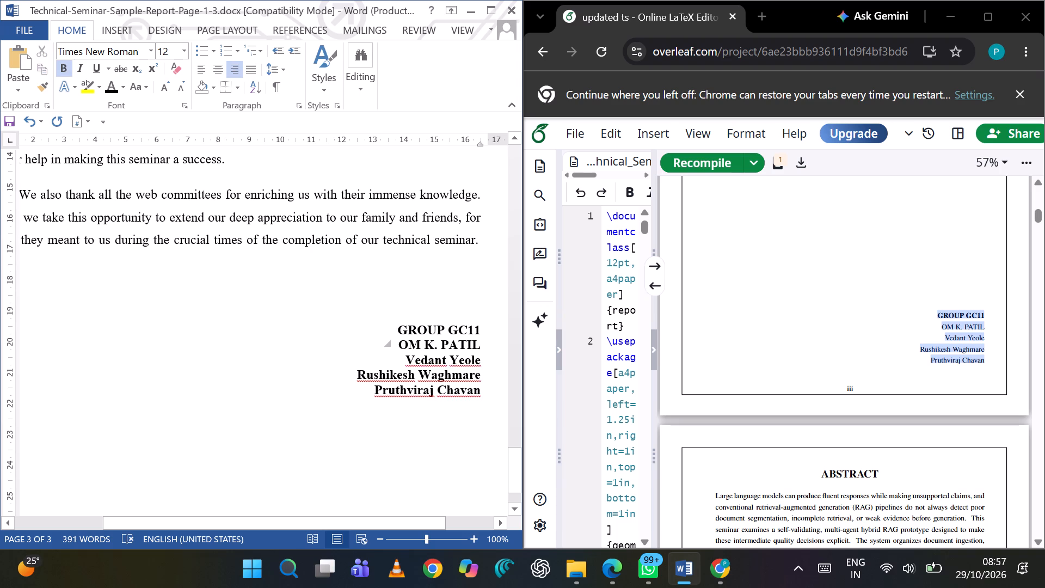
# Remove the bold formatting from the four student names under GROUP GC11.
pyautogui.moveTo(402, 349); pyautogui.dragTo(480, 393)
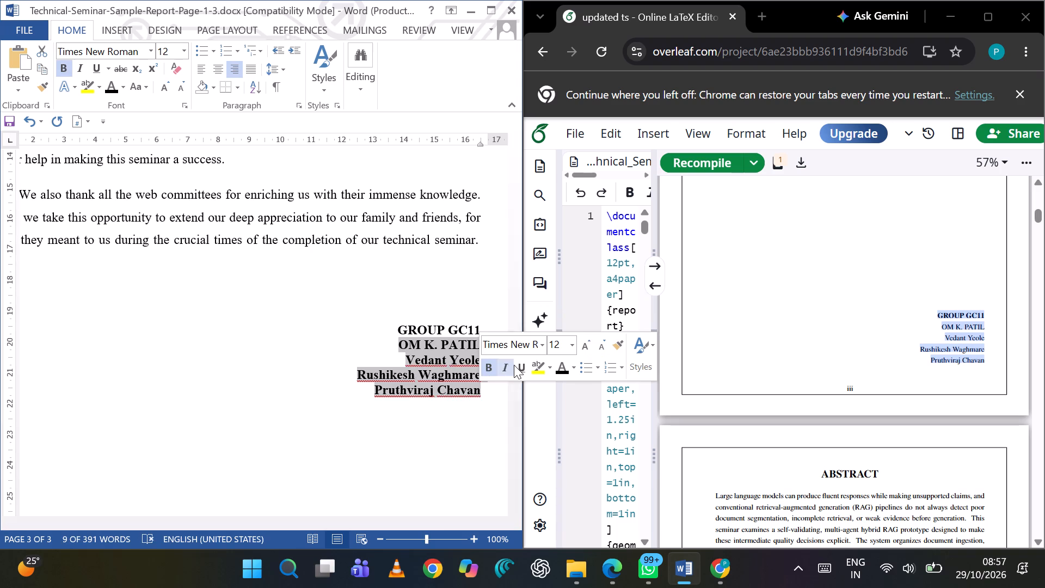
pyautogui.click(64, 70)
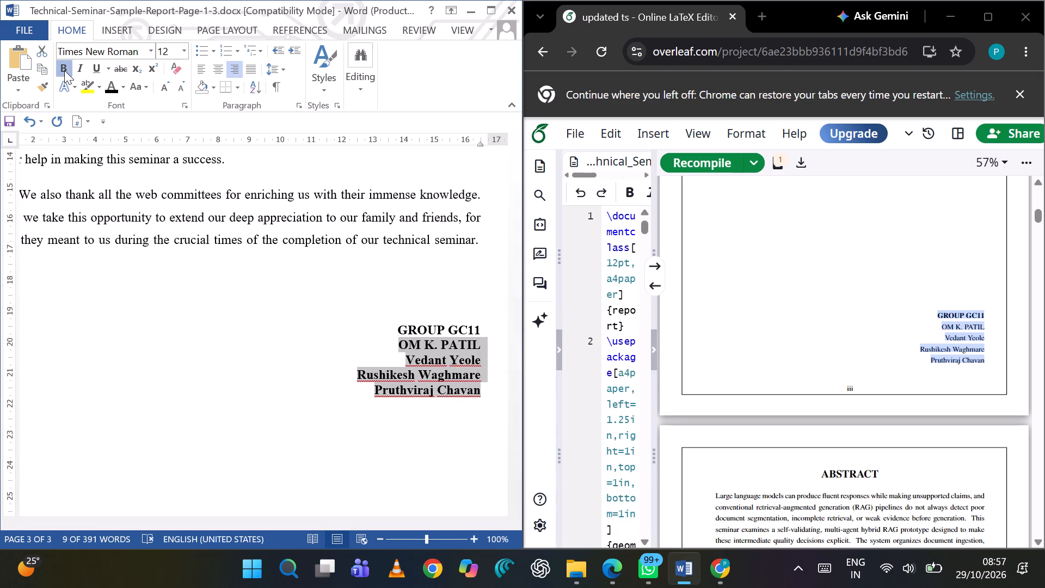
# Retype the first student's name under GROUP GC11 with only the initial letters capitalised.
pyautogui.click(478, 342)
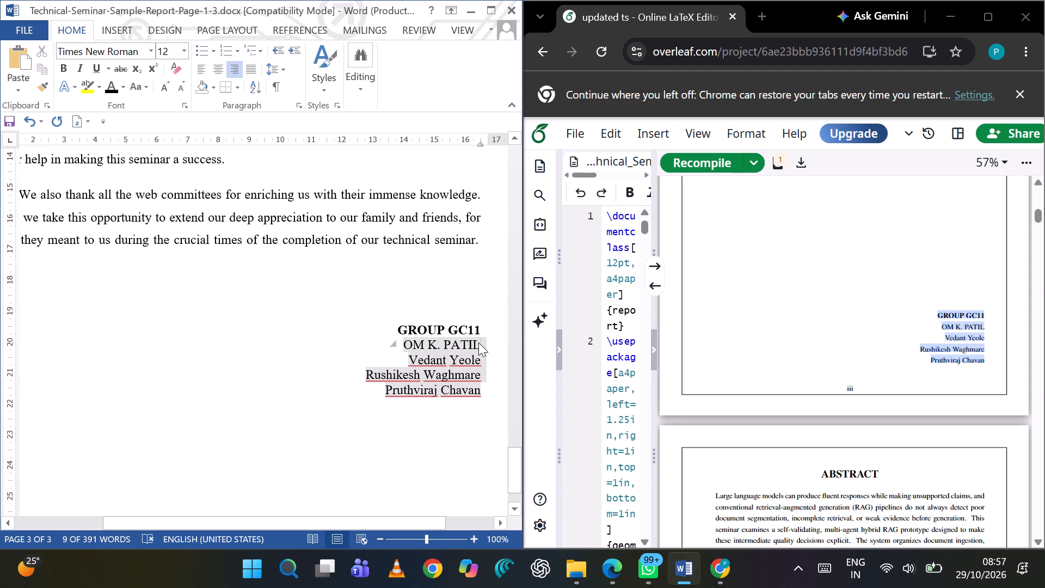
pyautogui.press('BackSpace')
pyautogui.press('BackSpace')
pyautogui.press('BackSpace')
pyautogui.press('BackSpace')
pyautogui.press('BackSpace')
pyautogui.press('BackSpace')
pyautogui.press('BackSpace')
pyautogui.press('BackSpace')
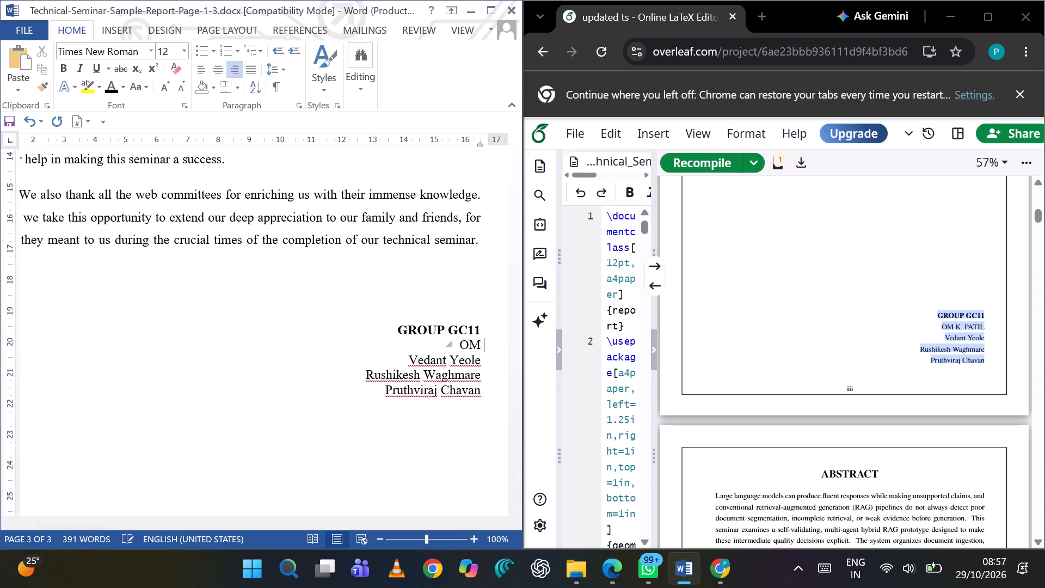
pyautogui.press('BackSpace')
pyautogui.press('BackSpace')
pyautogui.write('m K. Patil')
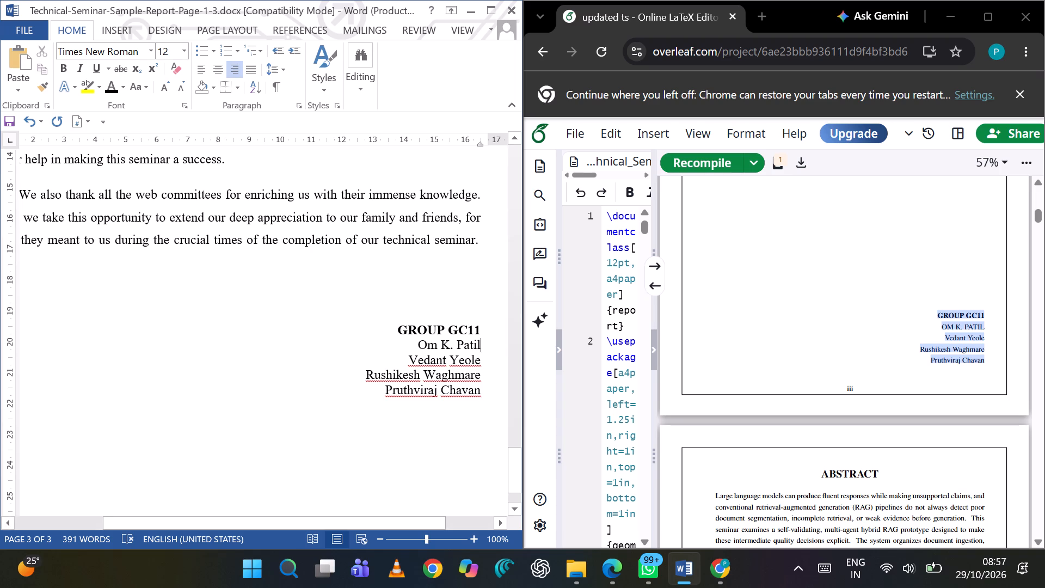
# Add a blank line above the GROUP GC11 block on the acknowledgement page.
pyautogui.click(403, 309)
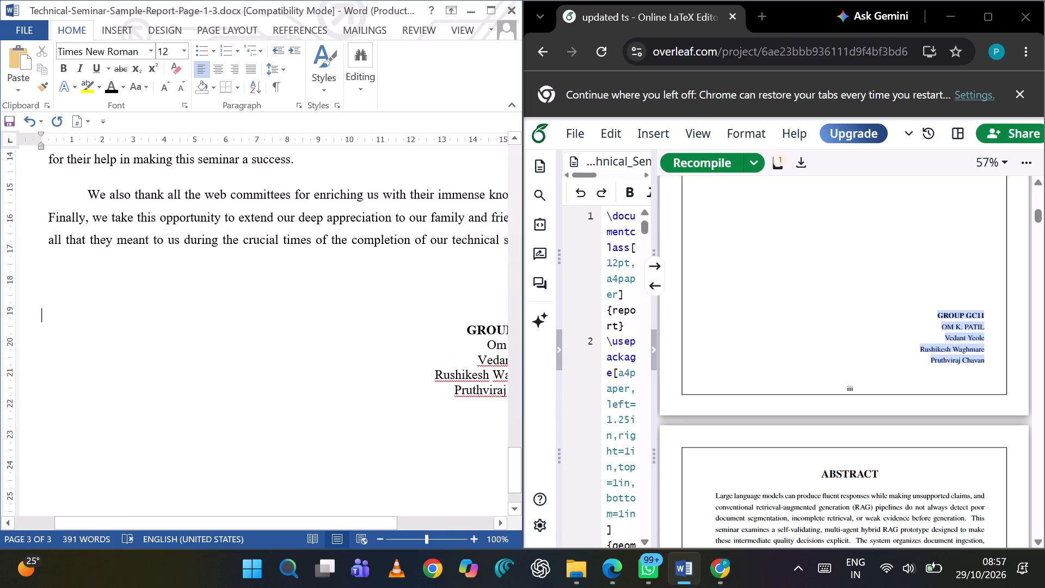
pyautogui.press('Return')
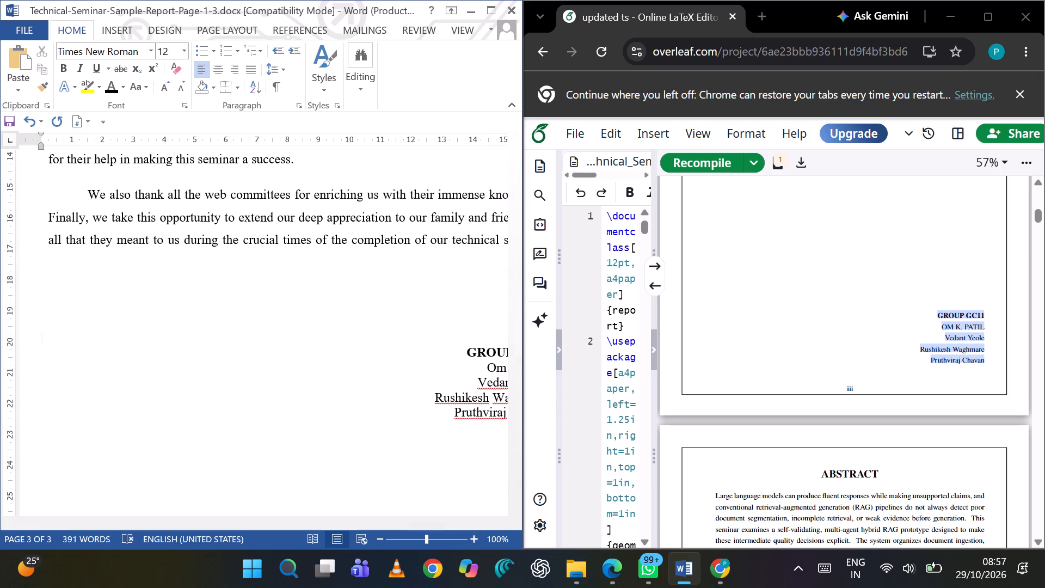
# Delete one blank line above the department head's name on the certificate page.
pyautogui.keyDown('ctrl'); pyautogui.scroll(-5, 403, 309); pyautogui.keyUp('ctrl')
pyautogui.scroll(3, 403, 309)
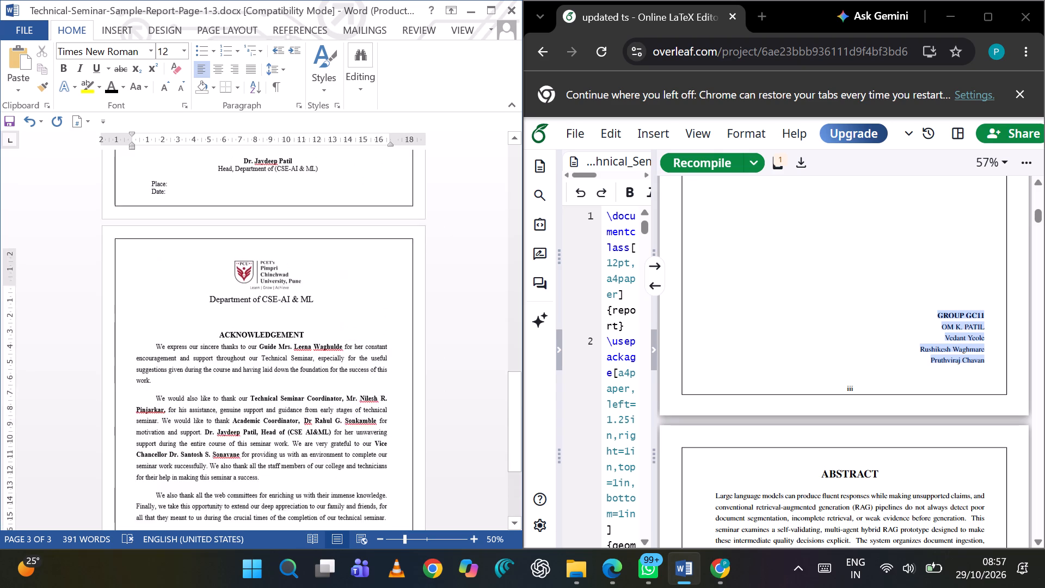
pyautogui.scroll(2, 403, 309)
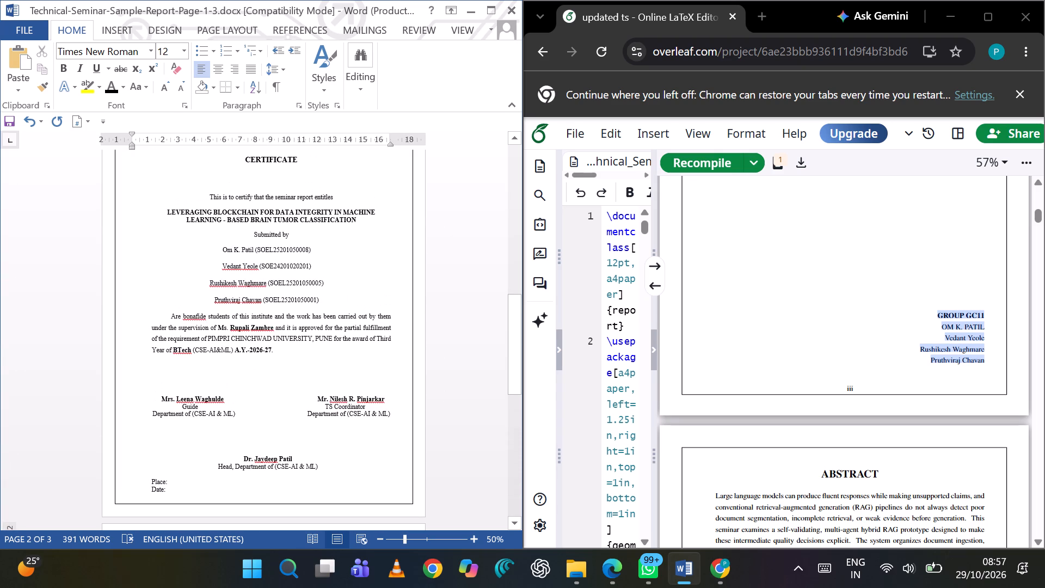
pyautogui.click(260, 434)
pyautogui.press('BackSpace')
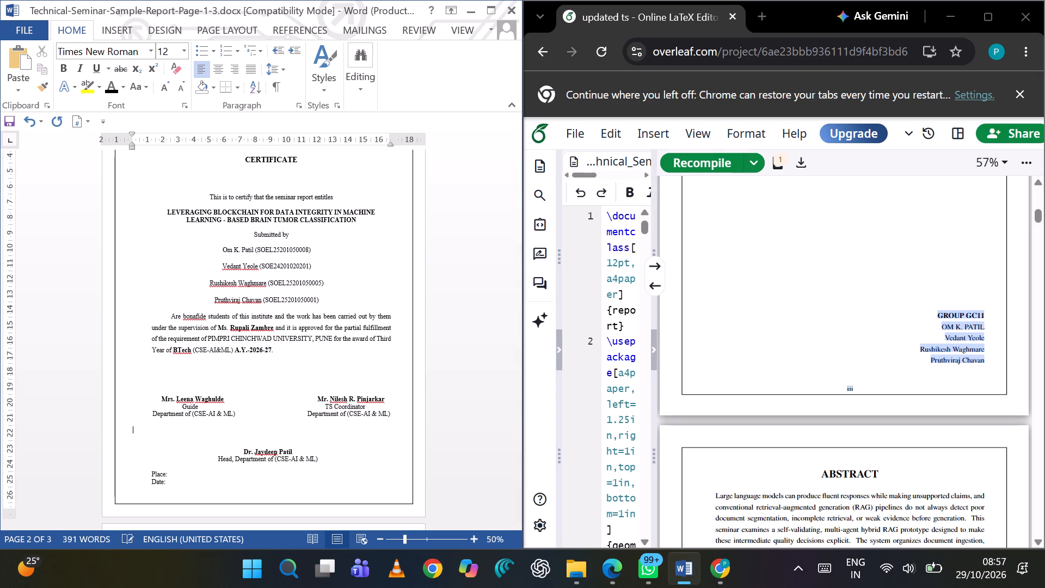
pyautogui.click(260, 434)
# Set the line spacing of the four student lines under Submitted by on the certificate page to 1.5.
pyautogui.scroll(1, 260, 434)
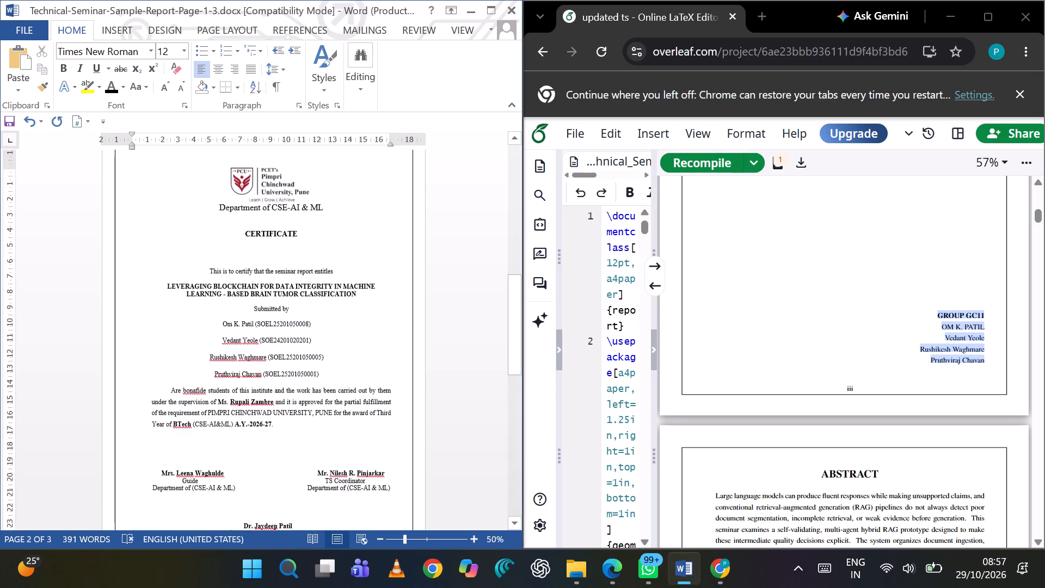
pyautogui.click(243, 333)
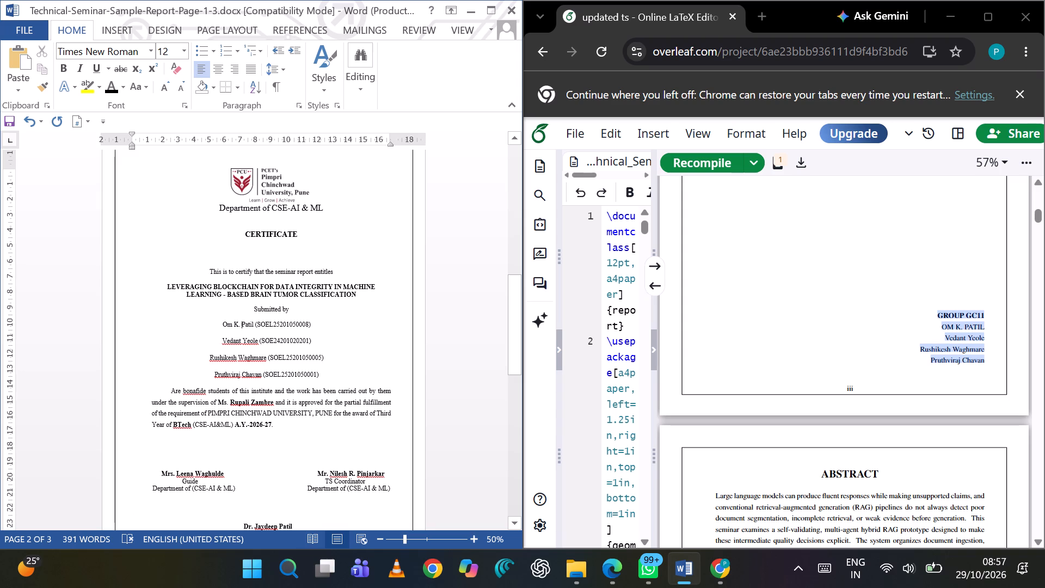
pyautogui.moveTo(326, 373); pyautogui.dragTo(217, 327)
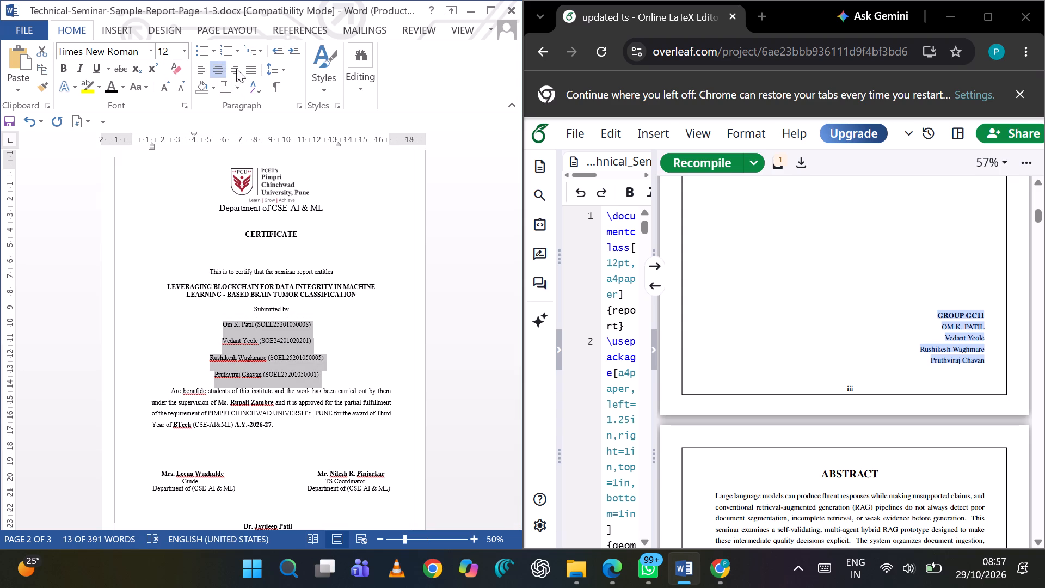
pyautogui.click(274, 64)
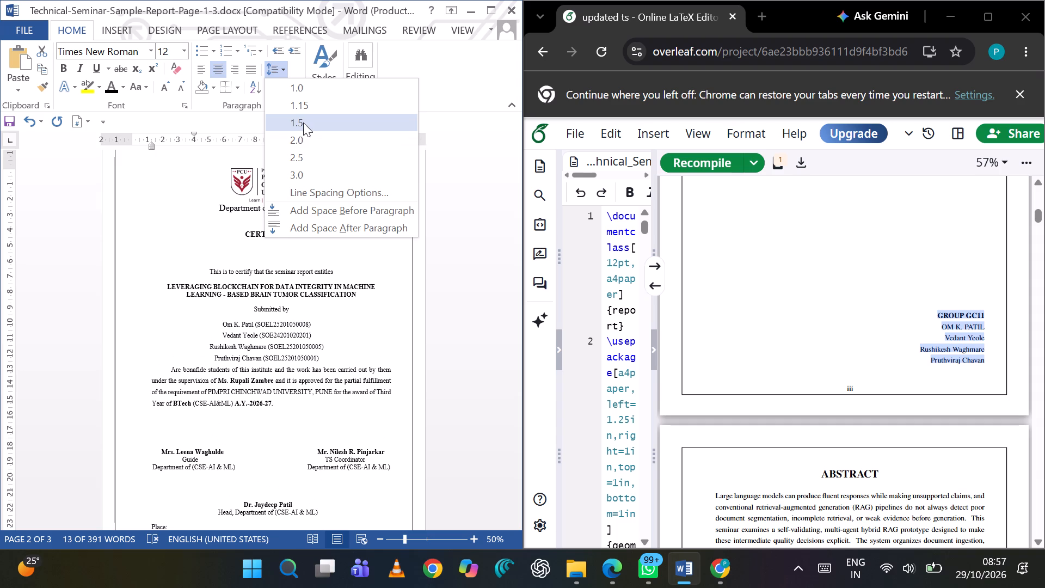
pyautogui.click(303, 122)
pyautogui.click(339, 321)
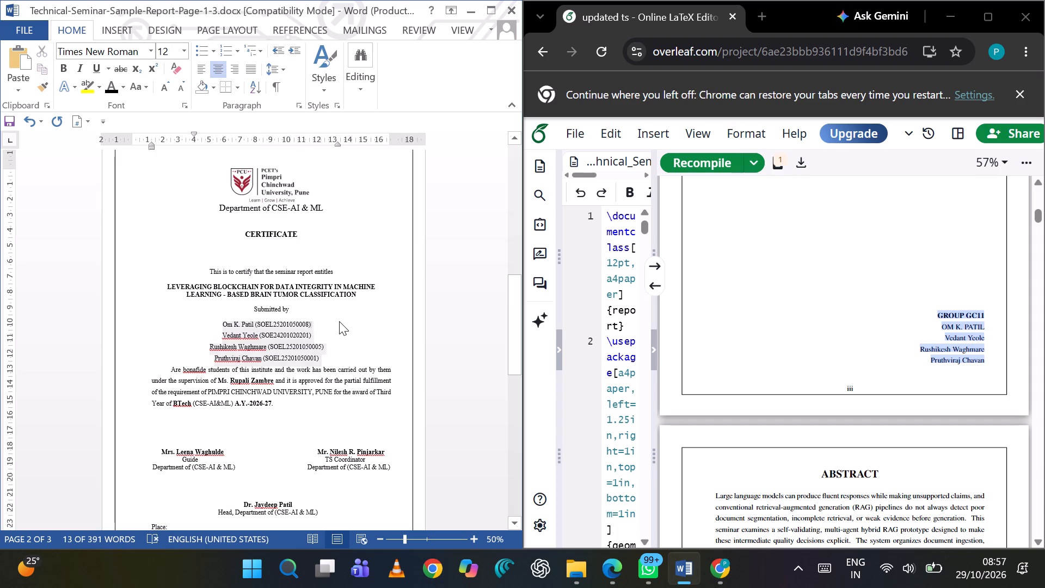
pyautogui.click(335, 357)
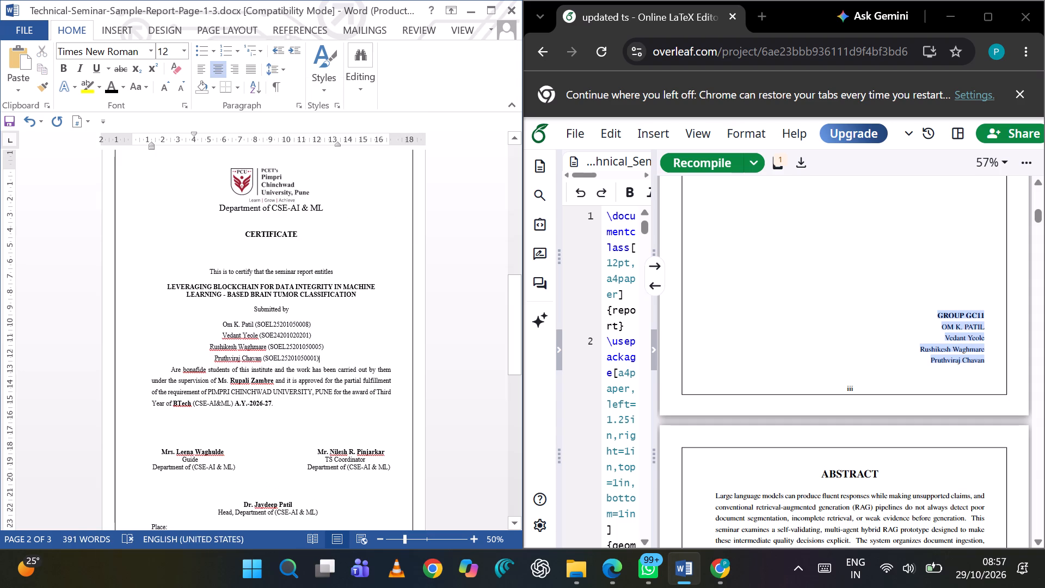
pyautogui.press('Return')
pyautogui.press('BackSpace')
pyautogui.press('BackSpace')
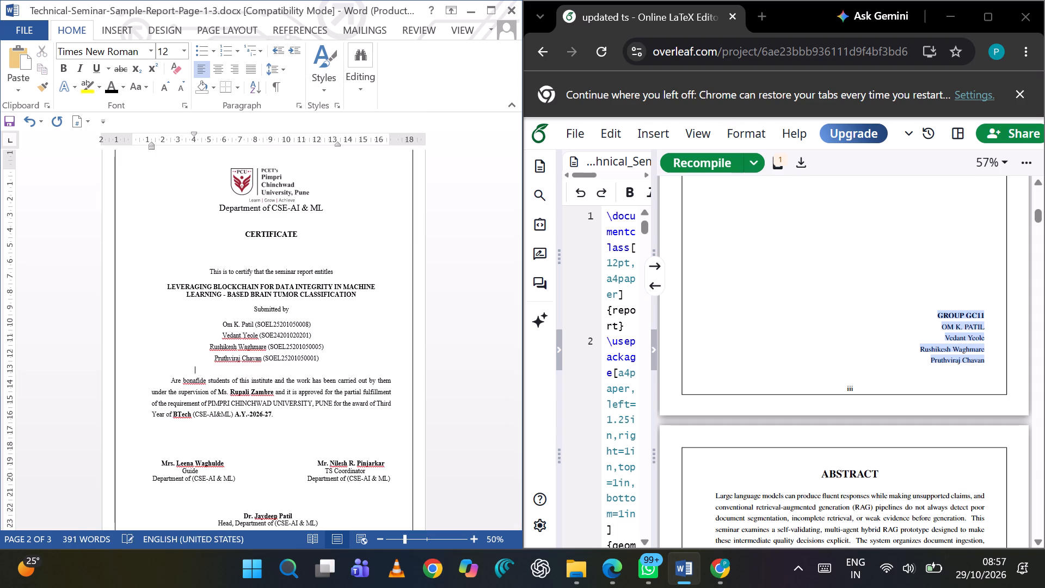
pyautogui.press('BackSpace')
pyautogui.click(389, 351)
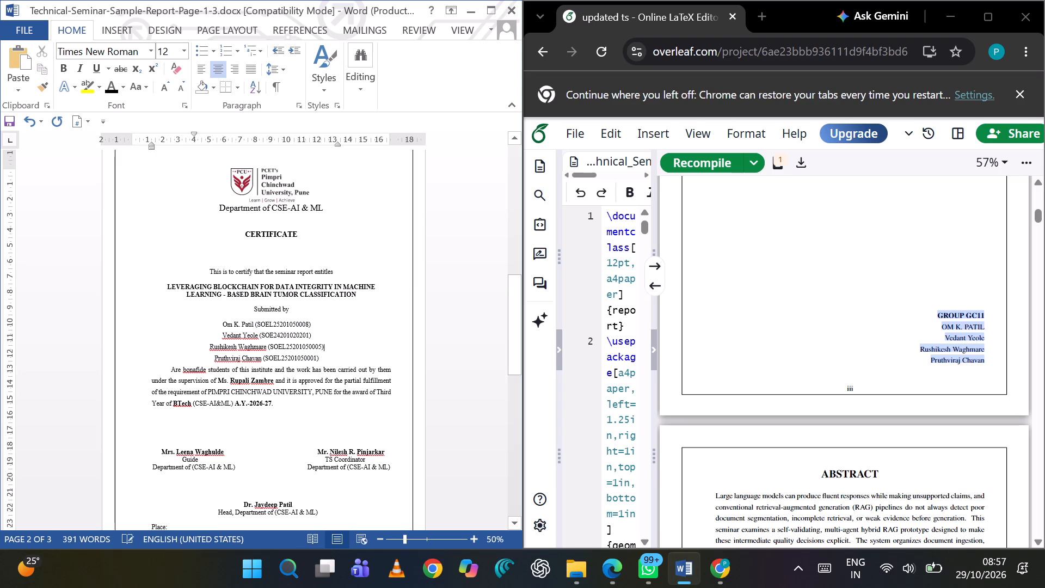
# Review the layout of the title, certificate and acknowledgement pages from the first page to the GROUP GC11 block.
pyautogui.scroll(1, 386, 329)
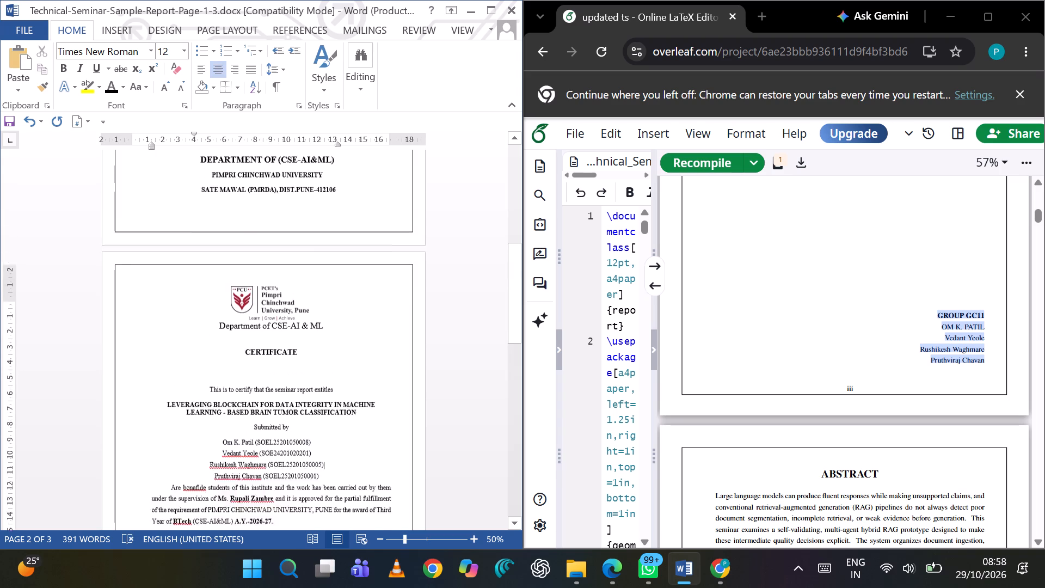
pyautogui.scroll(8, 386, 329)
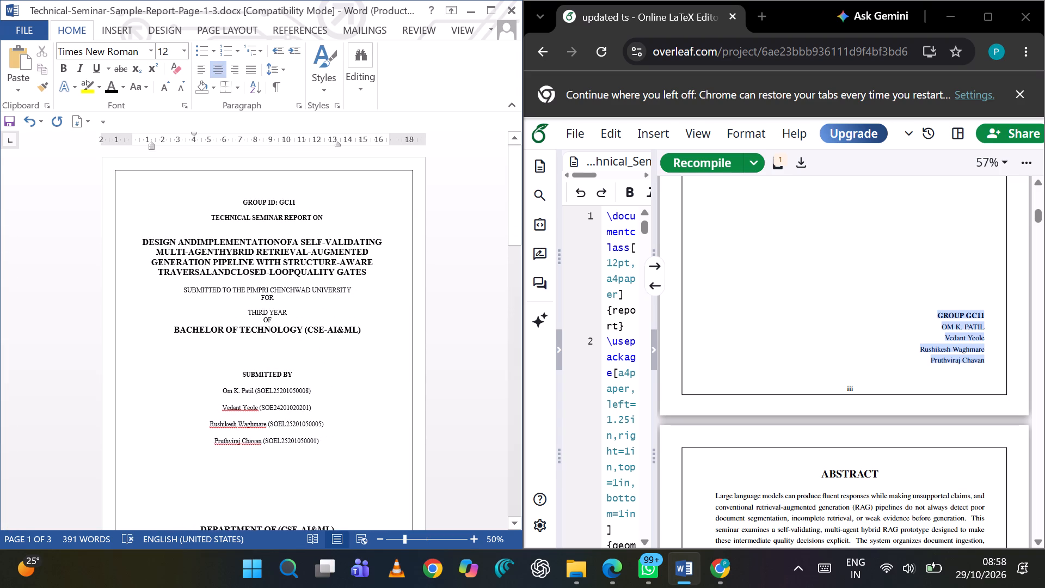
pyautogui.scroll(-4, 315, 223)
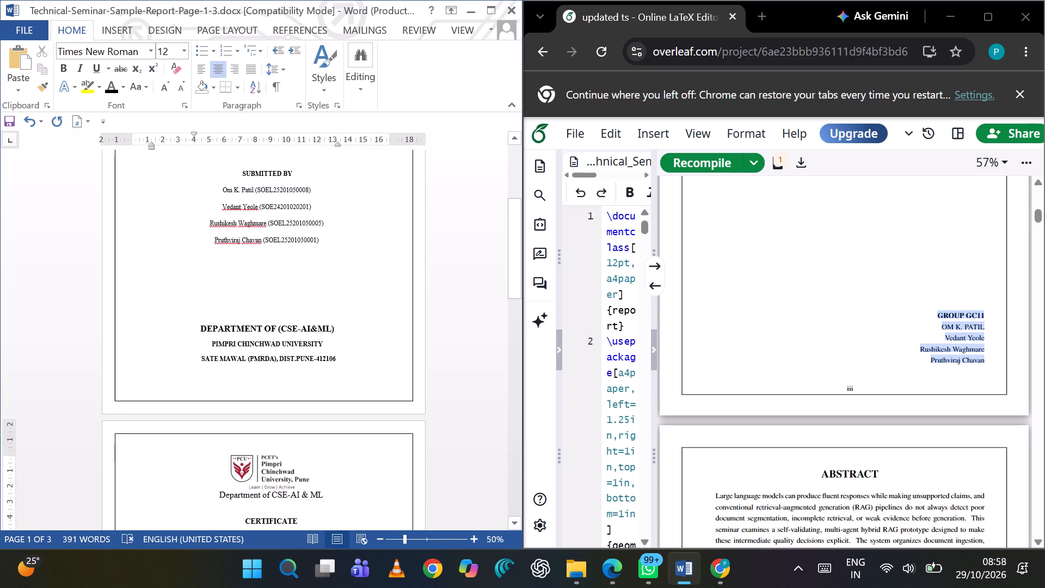
pyautogui.scroll(-6, 315, 223)
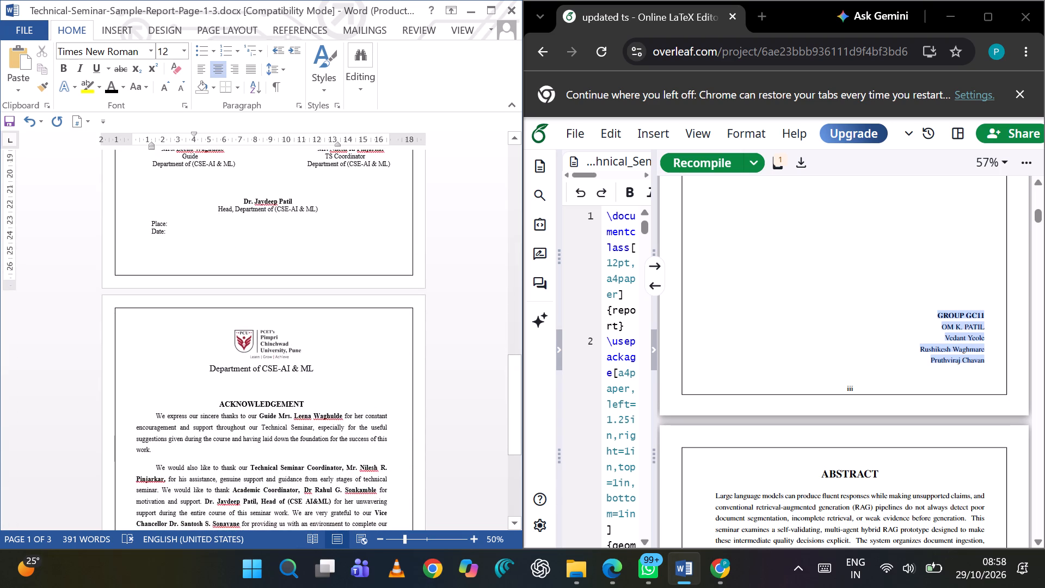
pyautogui.scroll(-8, 315, 223)
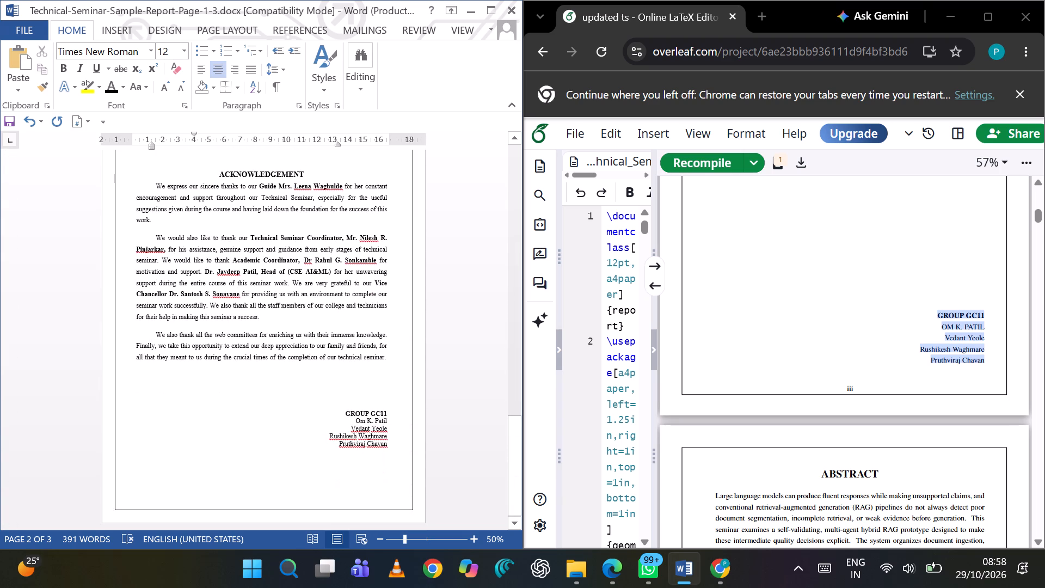
pyautogui.click(318, 414)
# Insert spaces after DIST. and around the hyphen in the title page's address line so it reads "DIST. PUNE - 412106".
pyautogui.scroll(7, 318, 414)
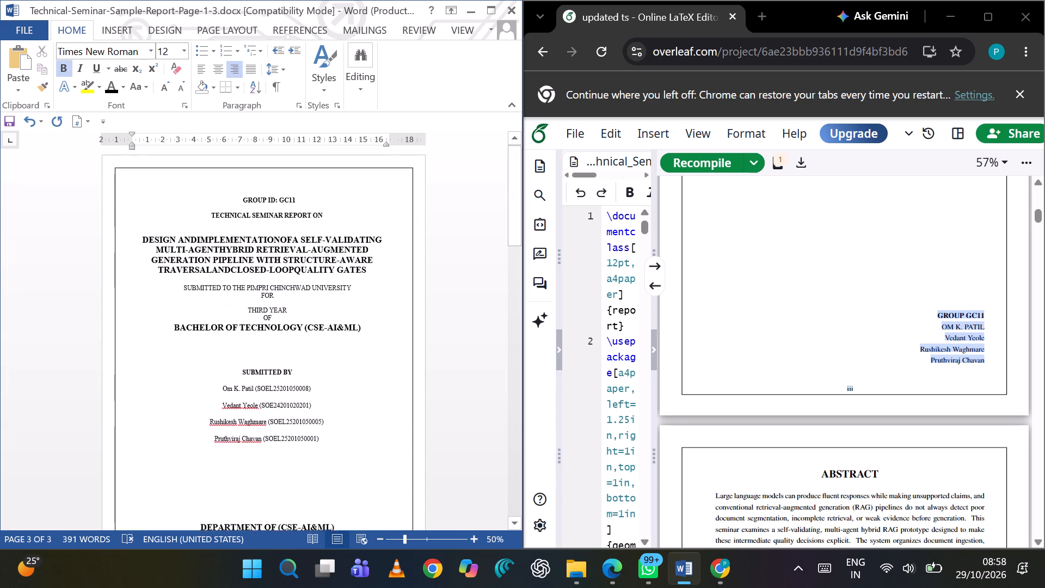
pyautogui.scroll(-1, 372, 286)
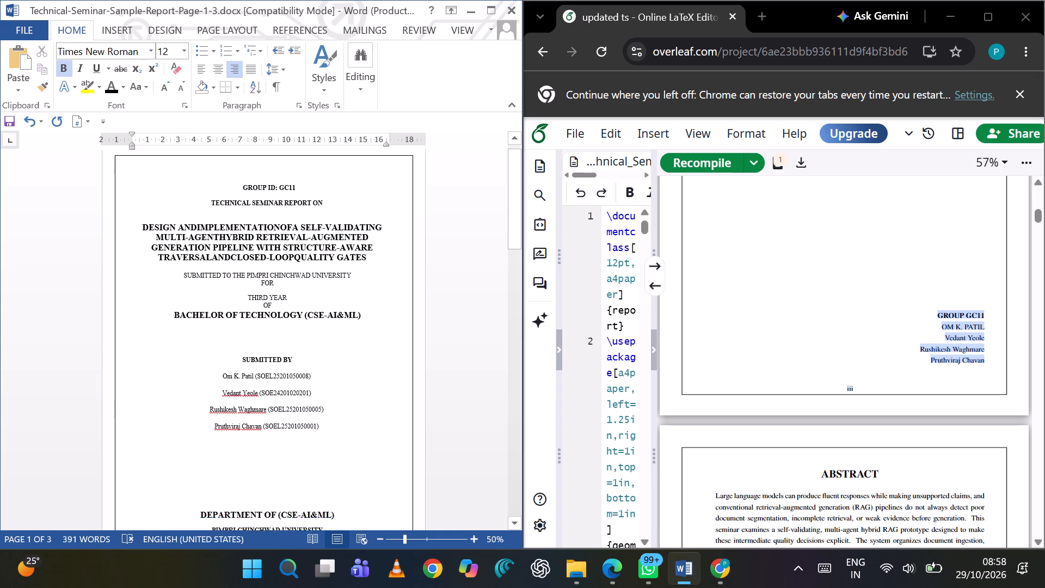
pyautogui.scroll(-2, 372, 286)
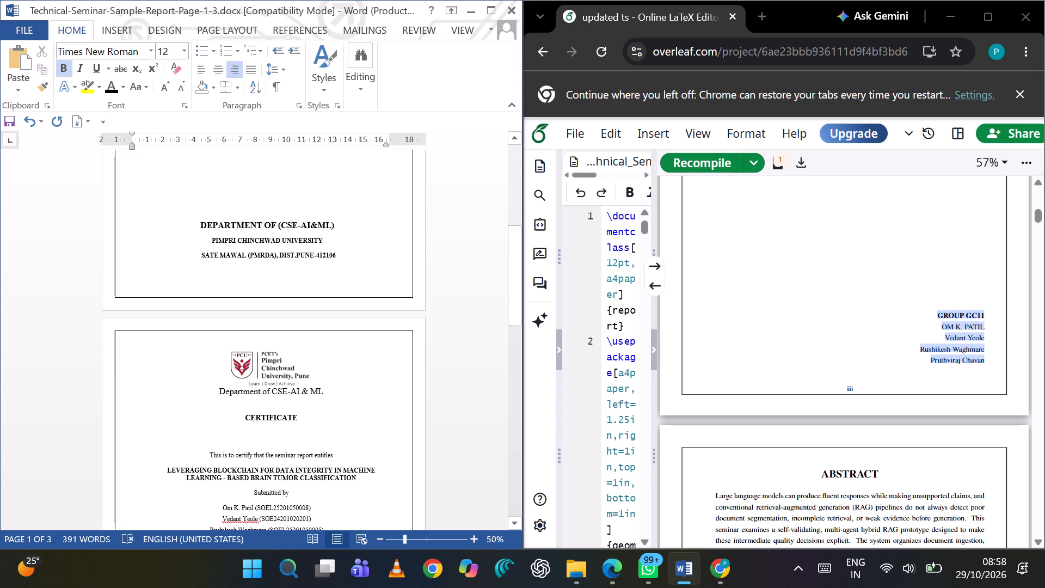
pyautogui.click(296, 258)
pyautogui.press('space')
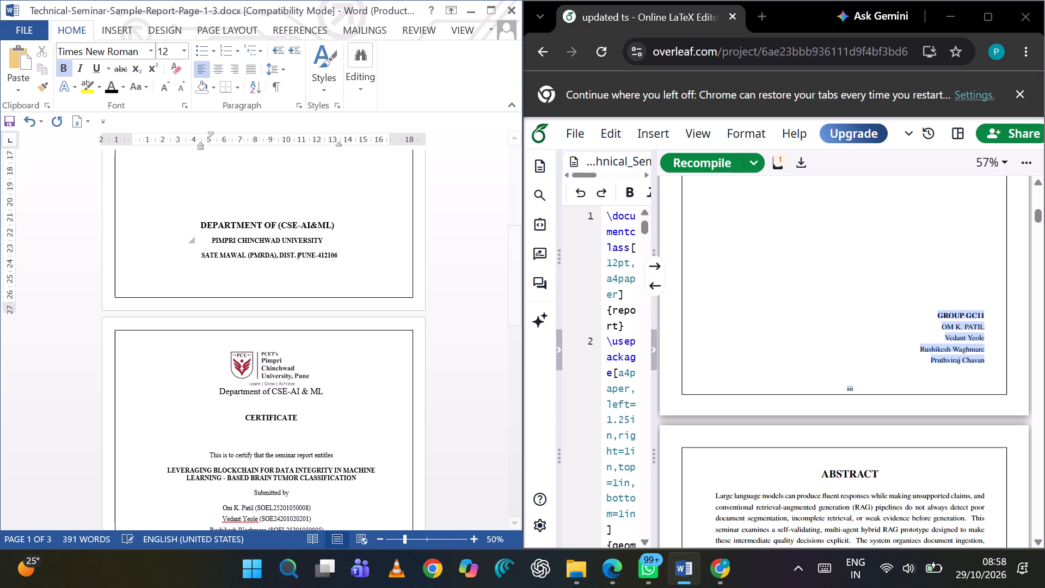
pyautogui.click(317, 256)
pyautogui.press('space')
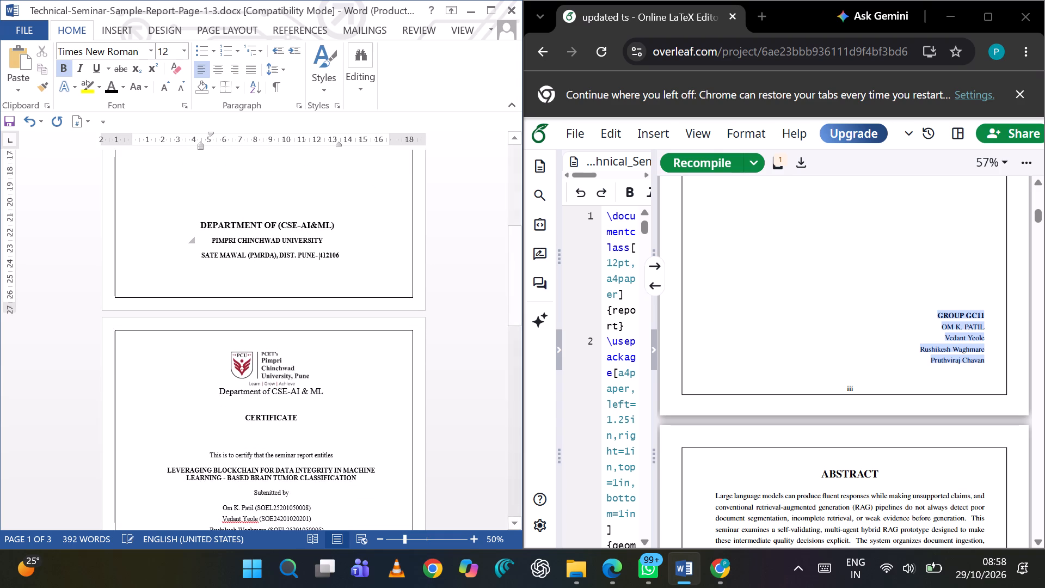
pyautogui.click(315, 256)
pyautogui.press('space')
pyautogui.press('space')
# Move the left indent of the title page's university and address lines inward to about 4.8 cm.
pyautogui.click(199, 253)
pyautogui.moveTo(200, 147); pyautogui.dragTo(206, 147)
# Centre the department, university and address lines at the bottom of the title page.
pyautogui.moveTo(334, 262); pyautogui.dragTo(236, 238)
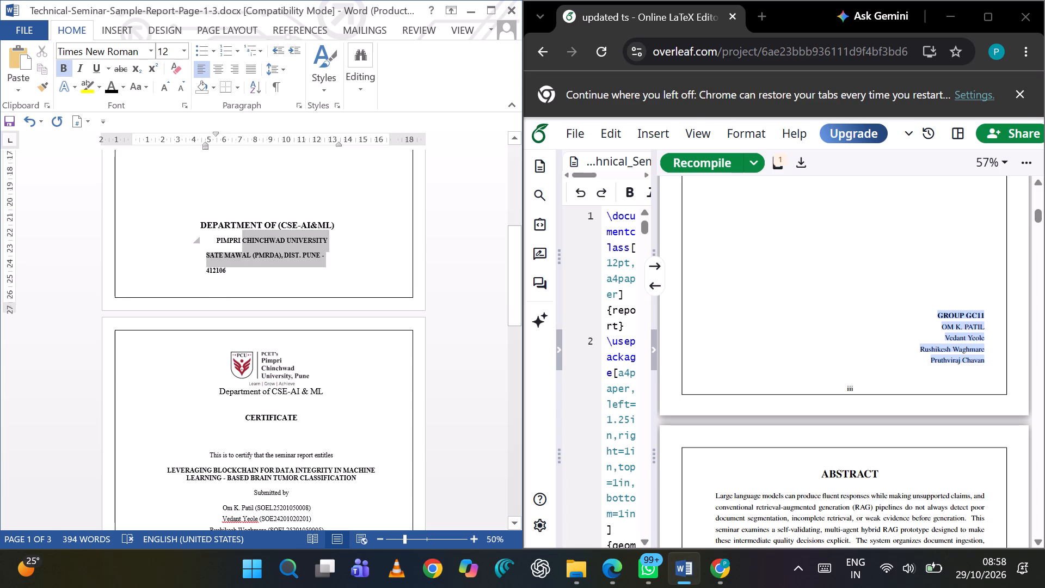
pyautogui.moveTo(236, 238); pyautogui.dragTo(193, 223)
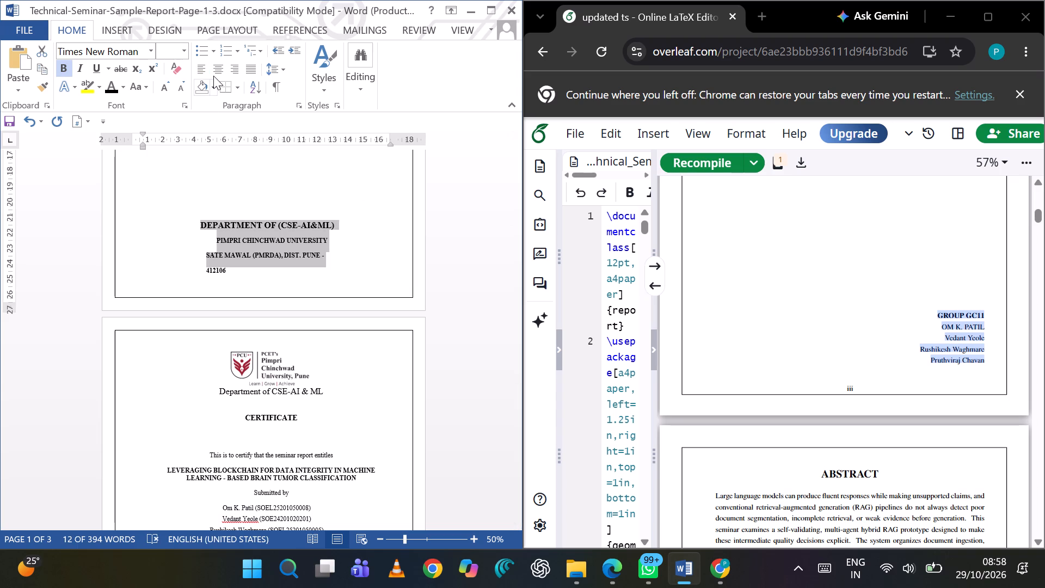
pyautogui.click(213, 76)
pyautogui.click(346, 224)
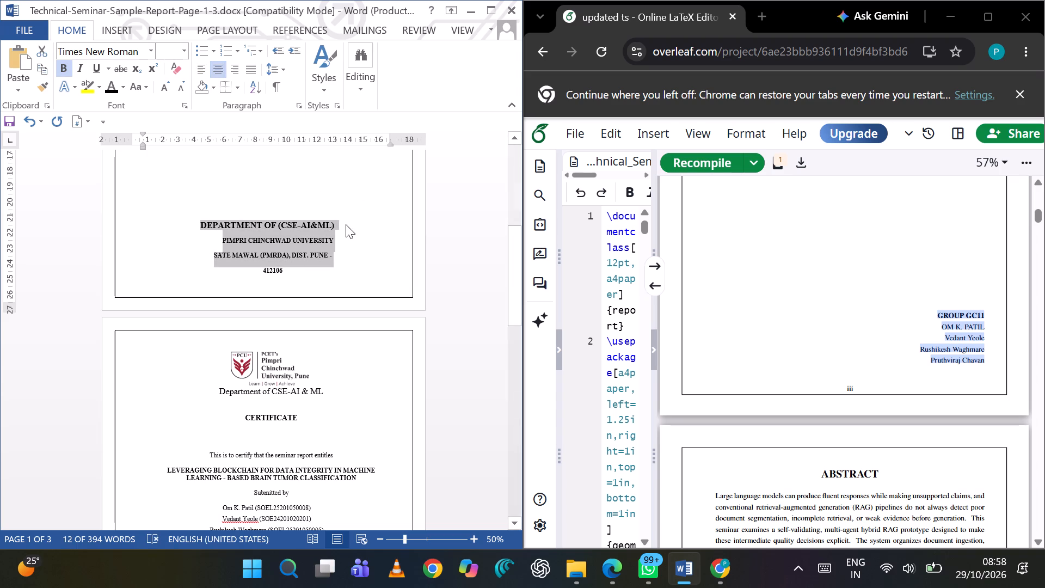
pyautogui.click(198, 223)
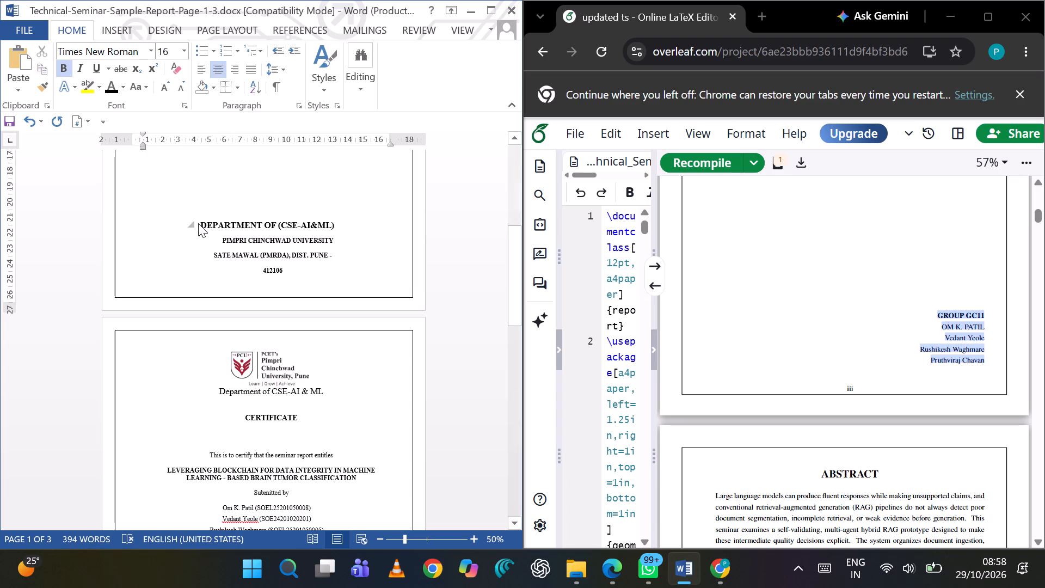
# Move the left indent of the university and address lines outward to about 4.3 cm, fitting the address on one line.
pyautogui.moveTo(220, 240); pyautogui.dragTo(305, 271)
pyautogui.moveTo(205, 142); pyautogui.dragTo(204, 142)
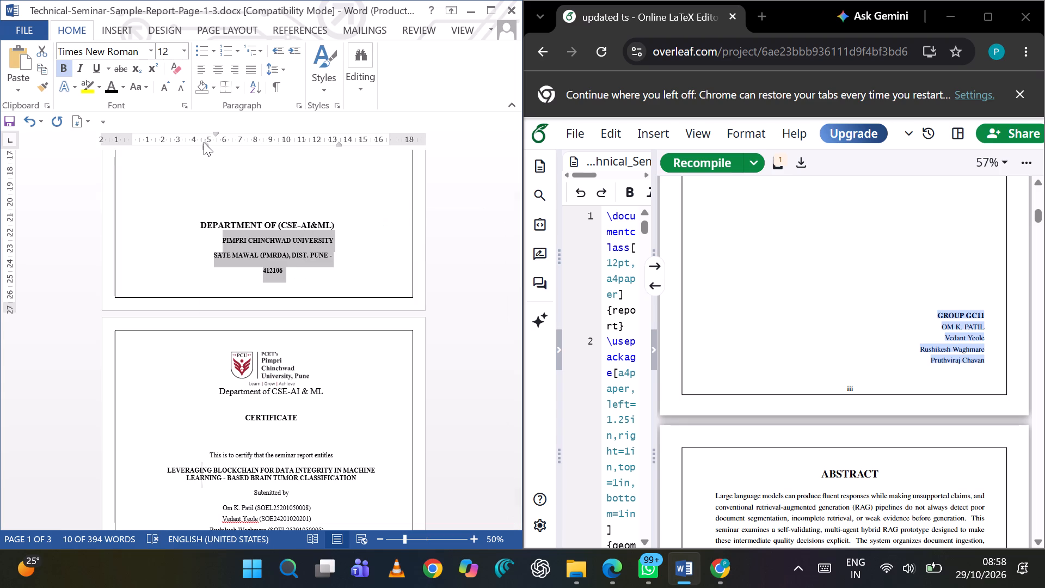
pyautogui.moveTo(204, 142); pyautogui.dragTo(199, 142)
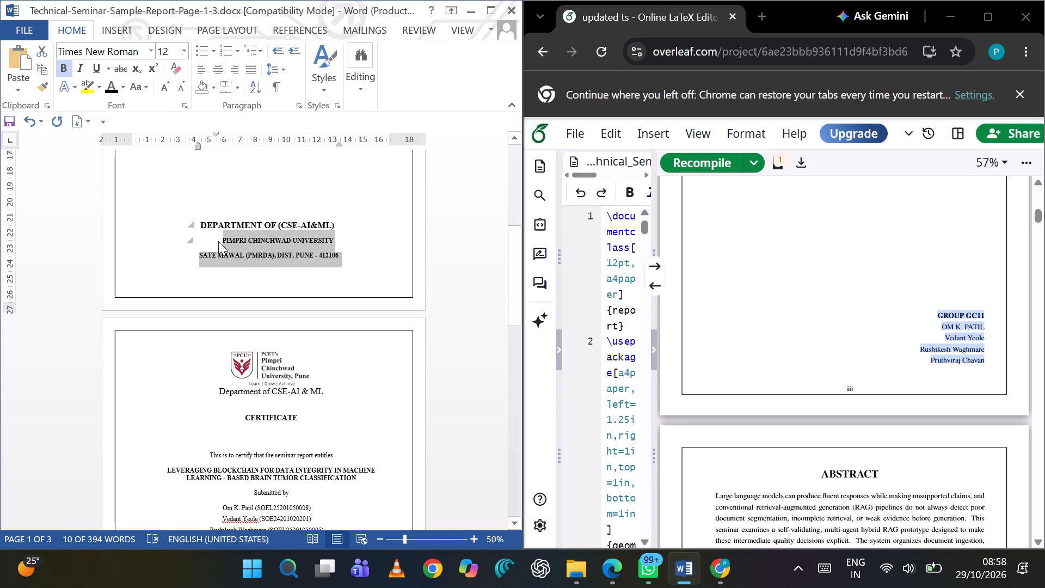
# Set the university and address lines' left indent to about 3 cm and their first-line indent to about 3.3 cm.
pyautogui.click(218, 241)
pyautogui.moveTo(218, 241); pyautogui.dragTo(337, 243)
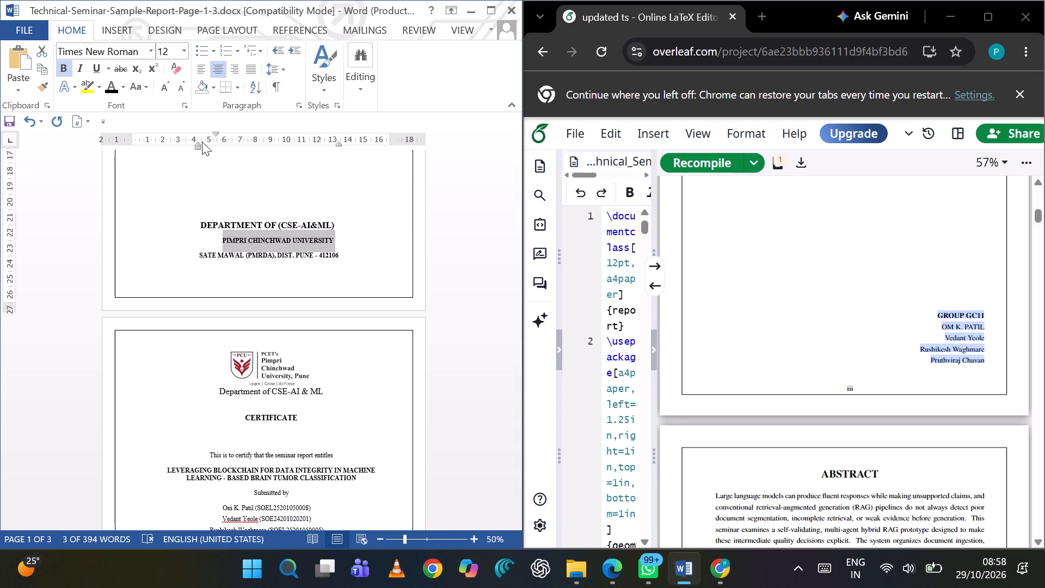
pyautogui.moveTo(196, 147); pyautogui.dragTo(180, 147)
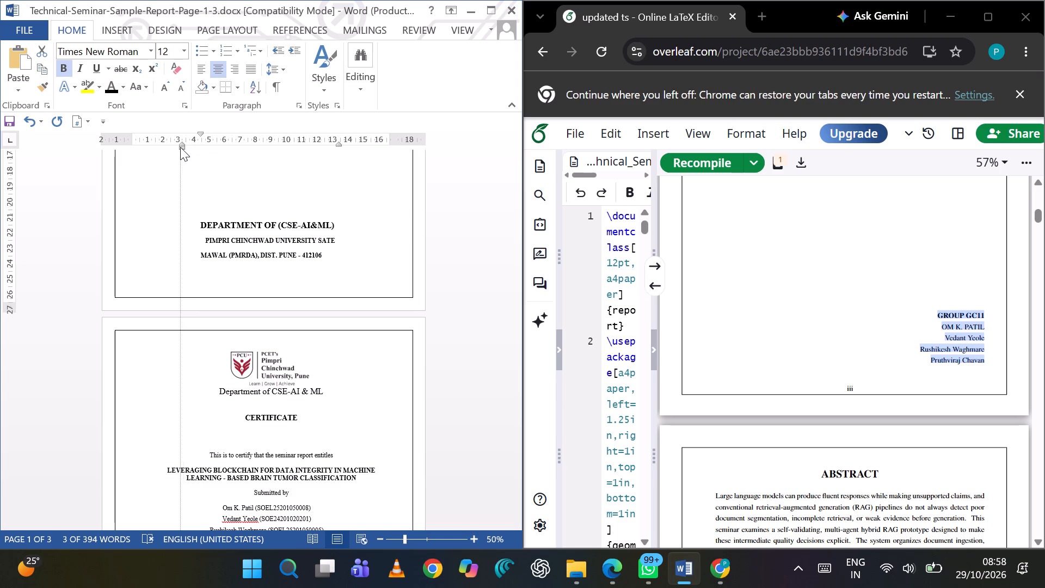
pyautogui.moveTo(180, 147); pyautogui.dragTo(175, 146)
pyautogui.click(363, 193)
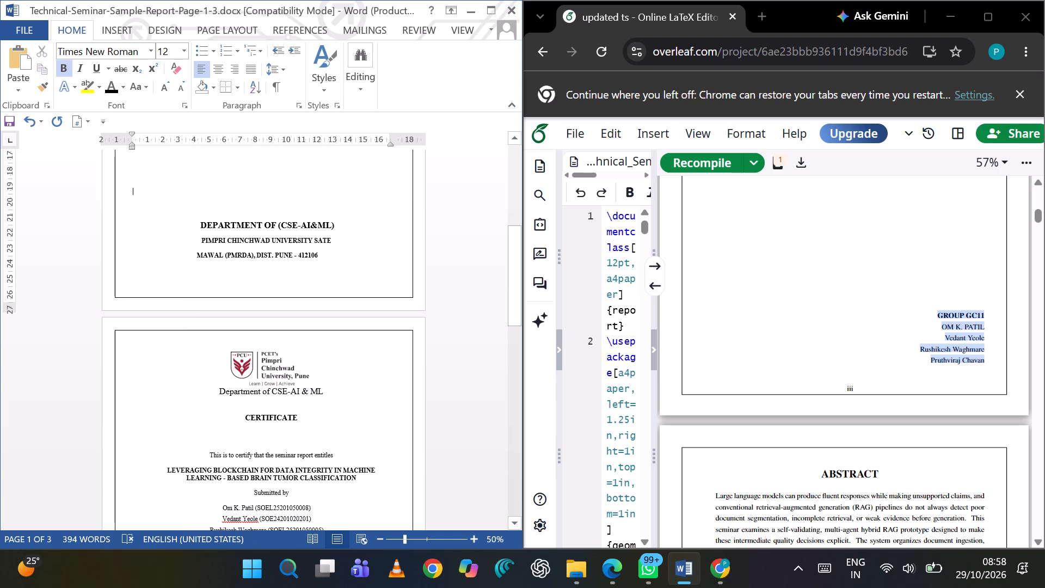
pyautogui.moveTo(198, 255); pyautogui.dragTo(300, 253)
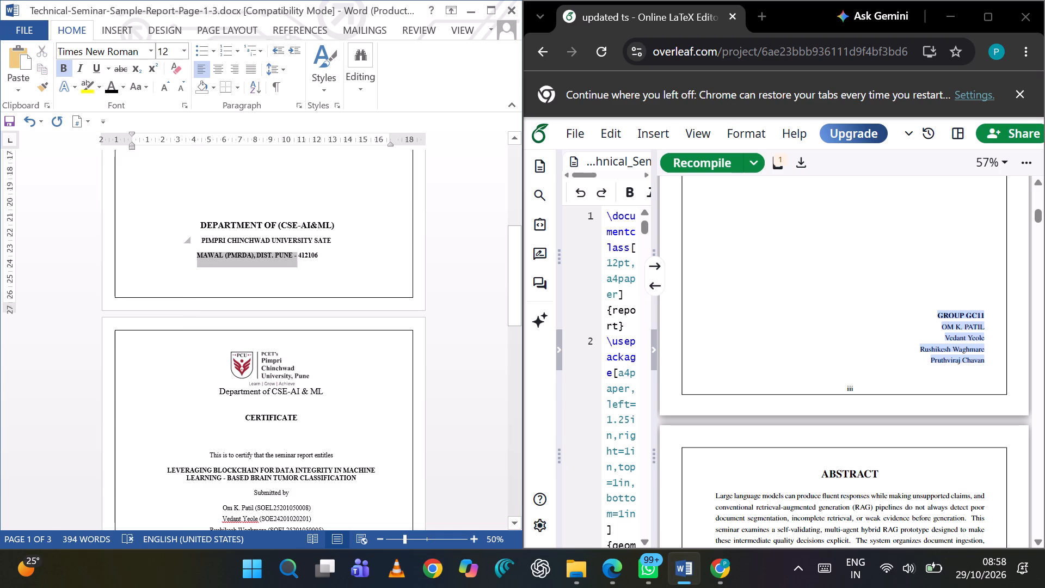
pyautogui.moveTo(300, 253); pyautogui.dragTo(317, 257)
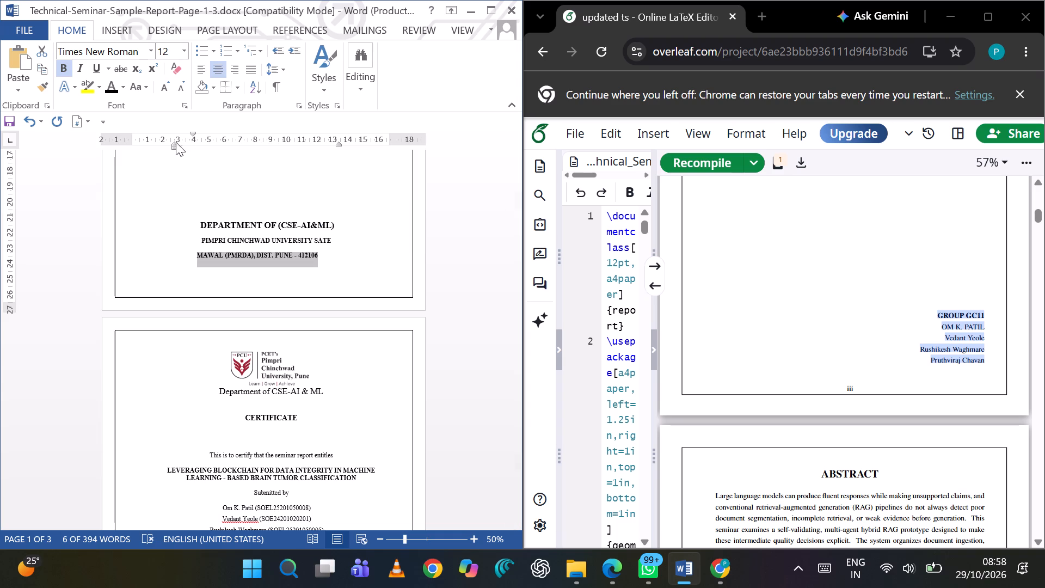
pyautogui.click(174, 146)
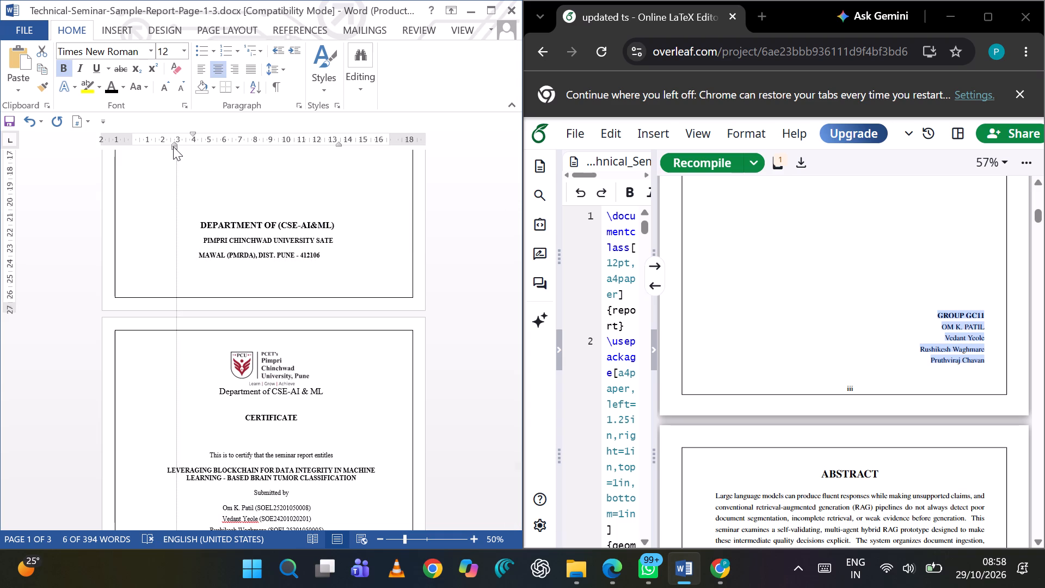
pyautogui.moveTo(194, 136); pyautogui.dragTo(206, 136)
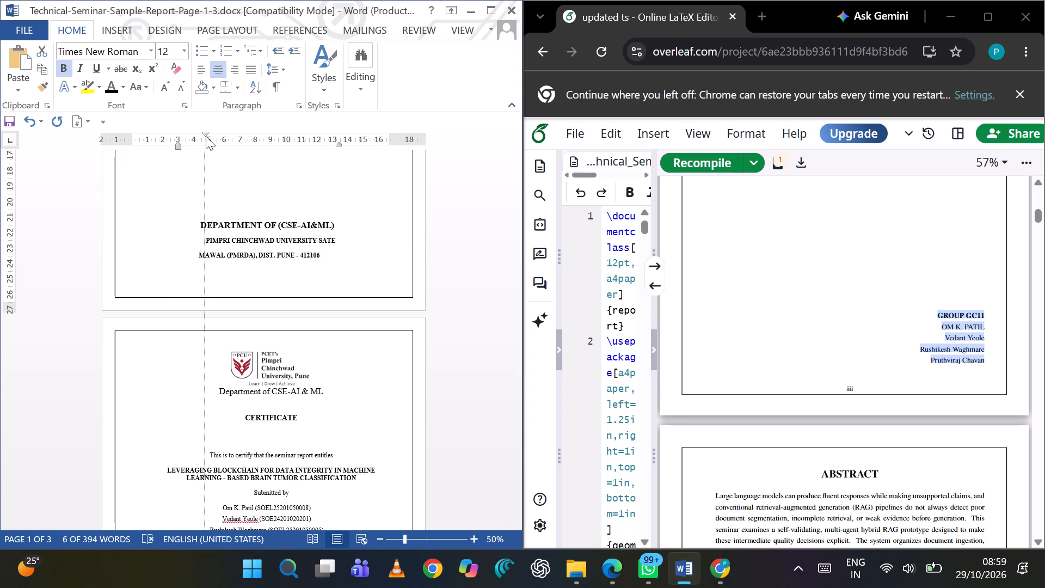
pyautogui.moveTo(206, 136); pyautogui.dragTo(182, 134)
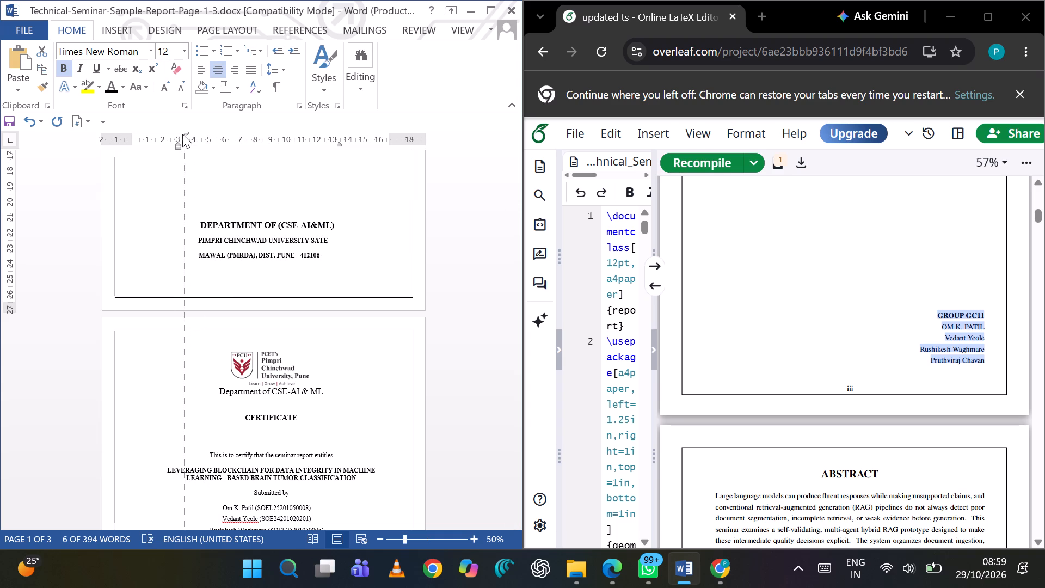
pyautogui.moveTo(182, 134); pyautogui.dragTo(182, 134)
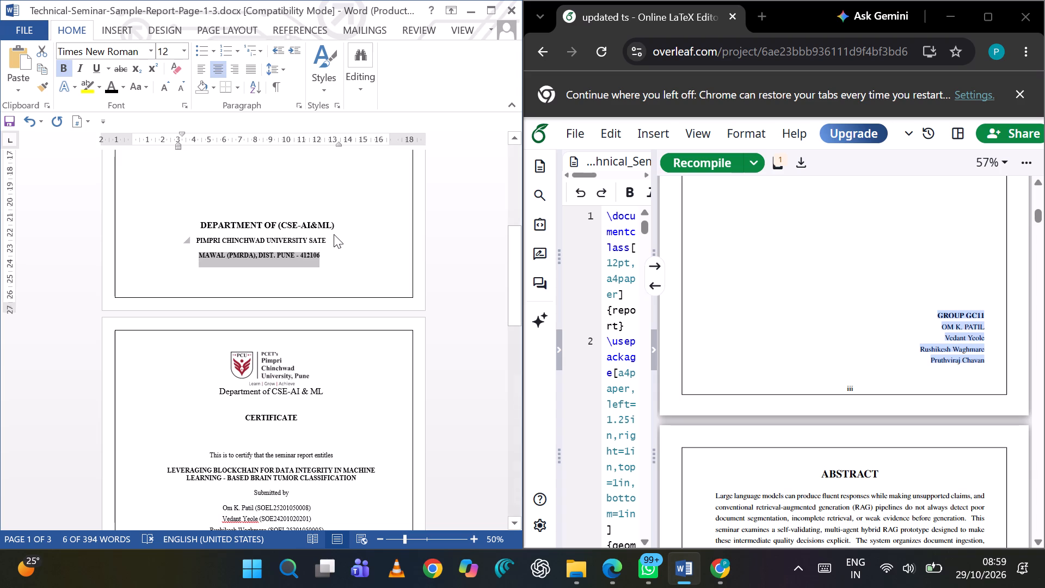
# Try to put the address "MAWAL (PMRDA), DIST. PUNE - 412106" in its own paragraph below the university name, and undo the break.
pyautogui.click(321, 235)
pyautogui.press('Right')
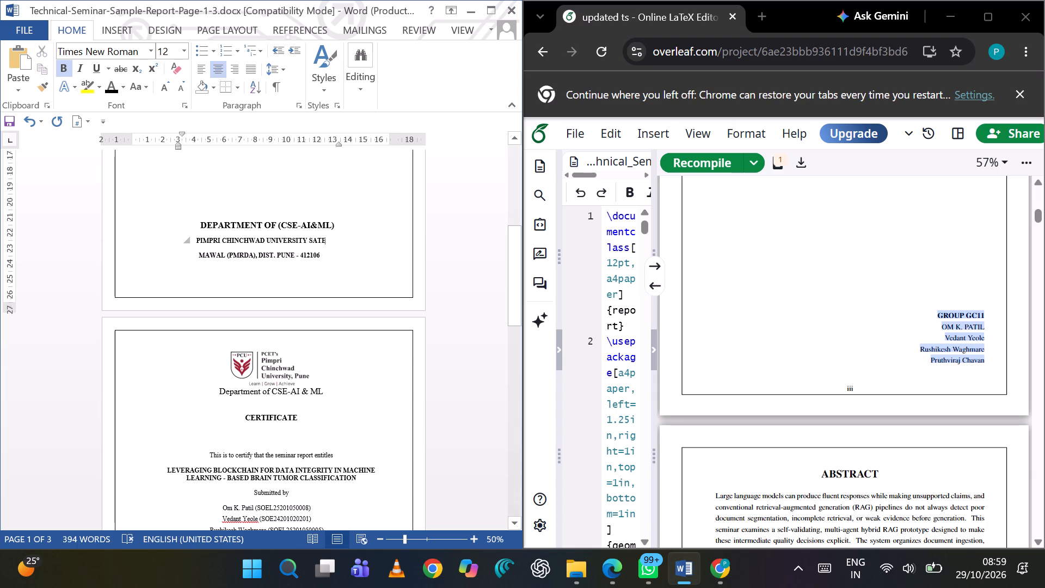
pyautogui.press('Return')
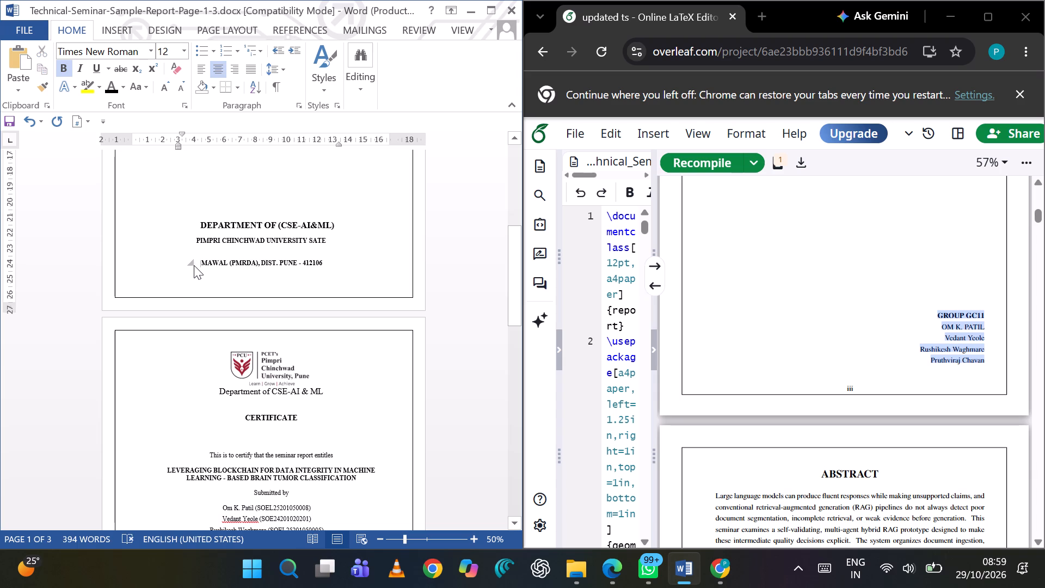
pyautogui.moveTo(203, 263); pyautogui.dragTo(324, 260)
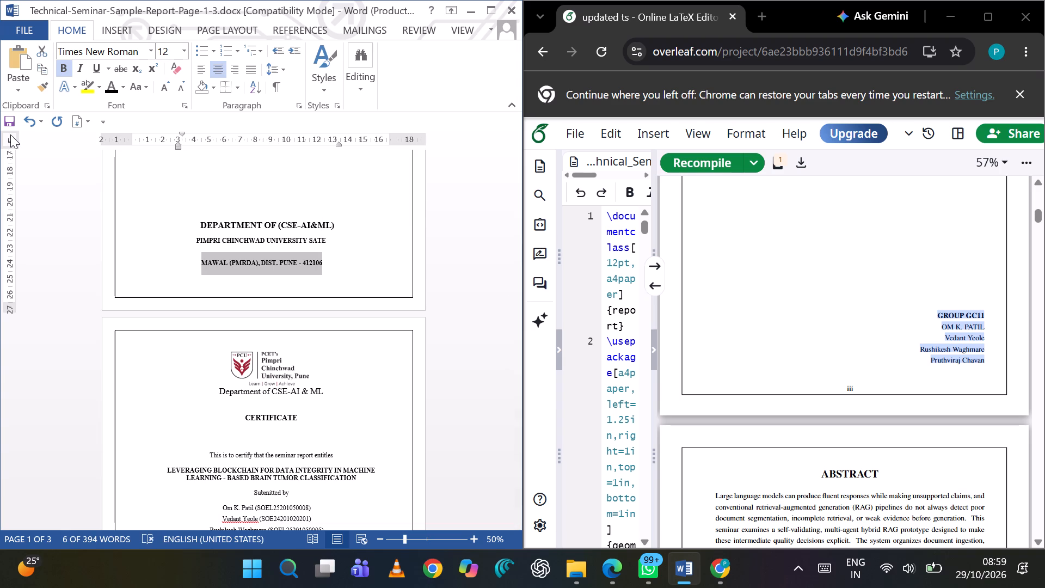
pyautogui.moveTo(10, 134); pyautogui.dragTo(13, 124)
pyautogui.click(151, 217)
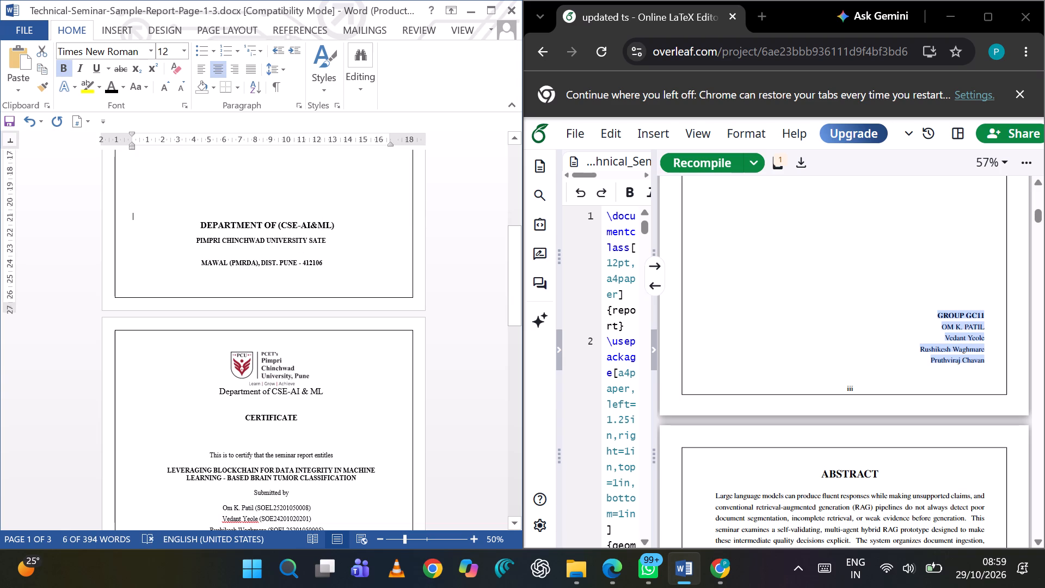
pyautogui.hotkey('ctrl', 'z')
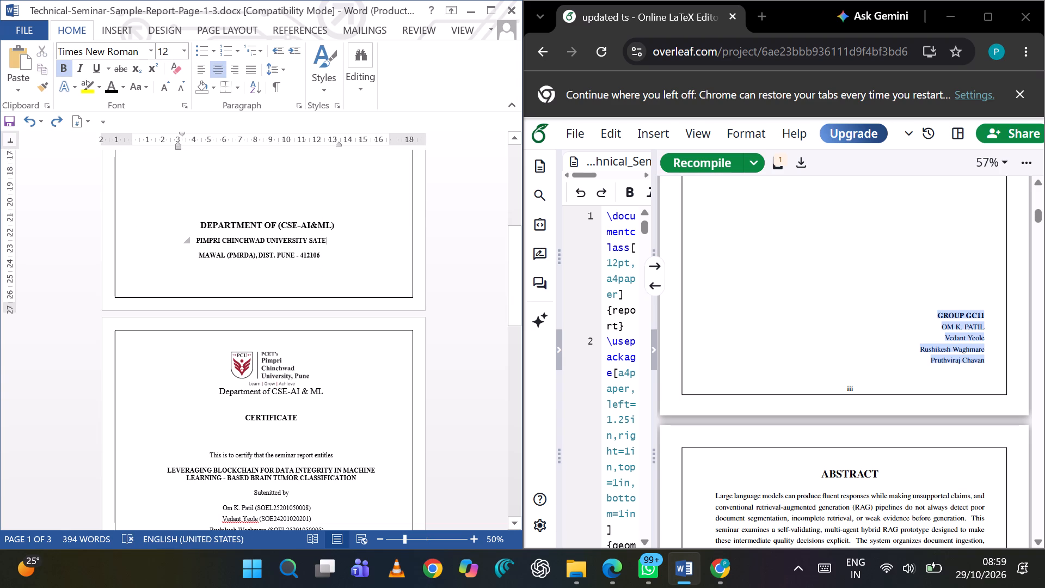
# Insert seven spaces before "MAWAL" in the address at the bottom of the title page.
pyautogui.click(345, 247)
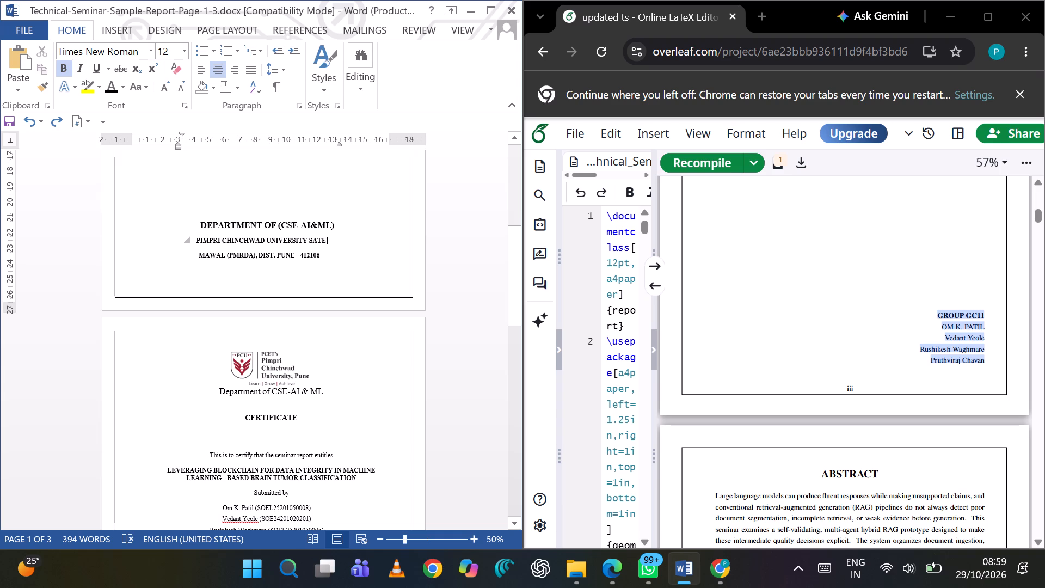
pyautogui.click(198, 255)
pyautogui.press('space')
pyautogui.press('space')
pyautogui.press('space')
pyautogui.press('space')
pyautogui.press('space')
pyautogui.press('space')
pyautogui.press('space')
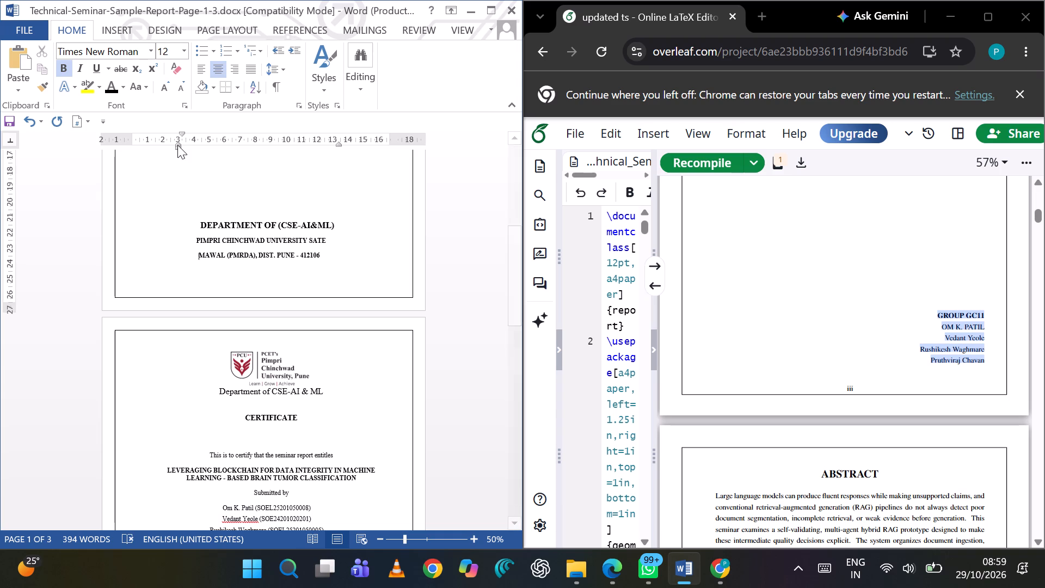
# Move the university and address lines' left indent inward to about 3.8 cm and their first-line indent to about 4 cm.
pyautogui.moveTo(177, 145); pyautogui.dragTo(183, 145)
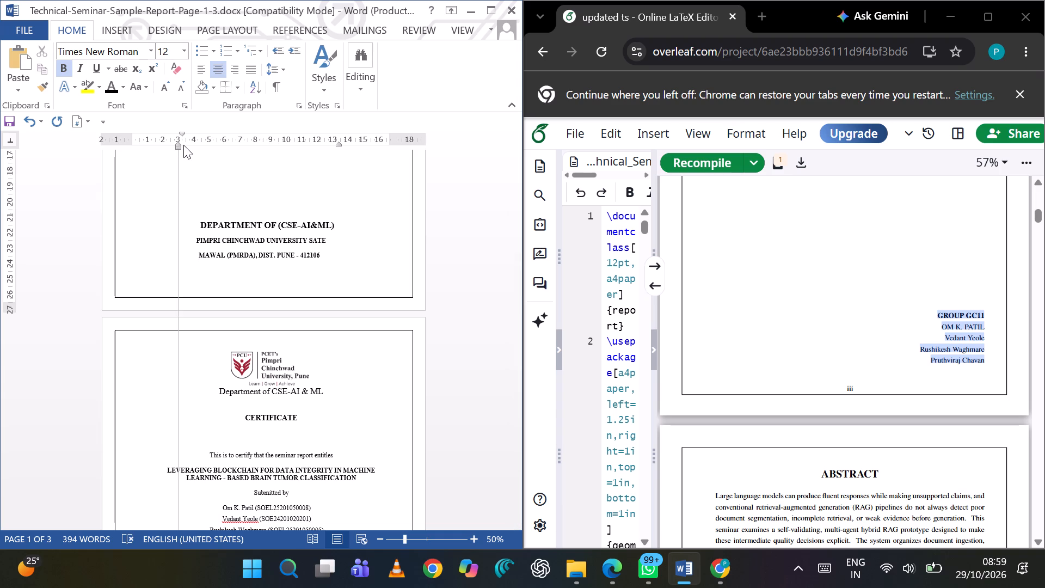
pyautogui.moveTo(183, 145); pyautogui.dragTo(189, 145)
pyautogui.click(417, 225)
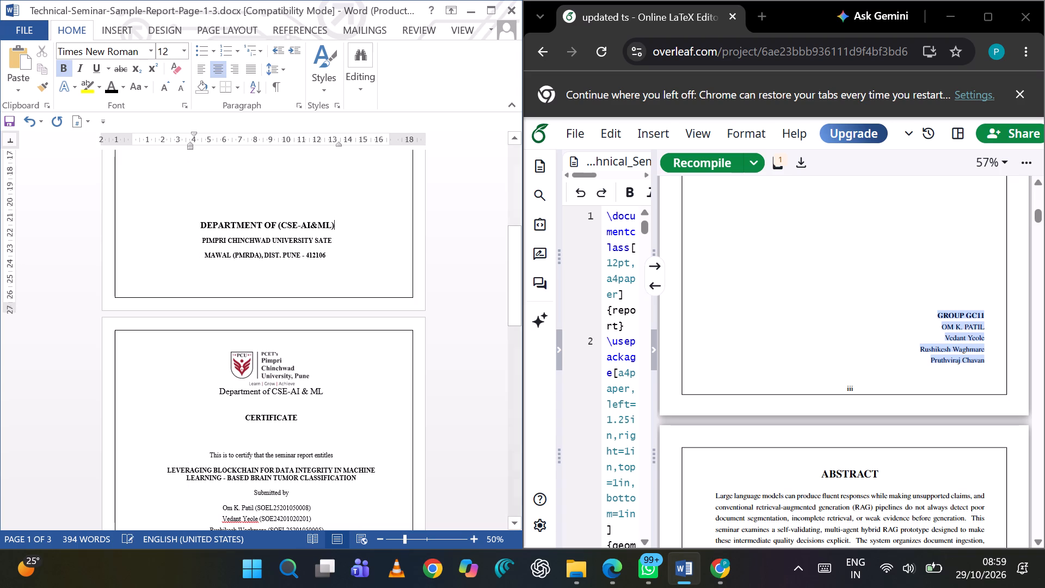
# Review the layout of the title, certificate and acknowledgement pages.
pyautogui.scroll(4, 365, 225)
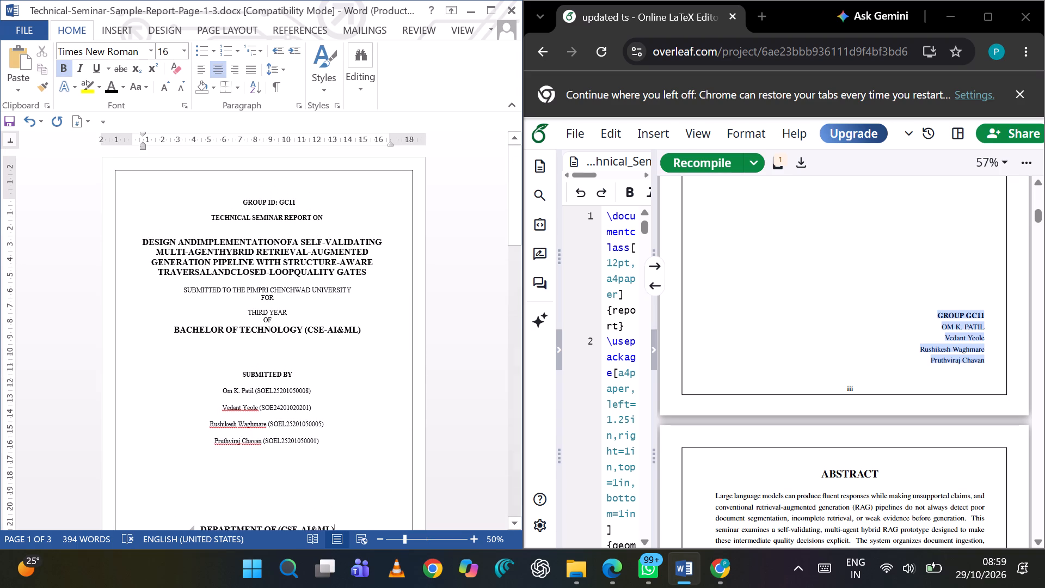
pyautogui.scroll(-1, 319, 263)
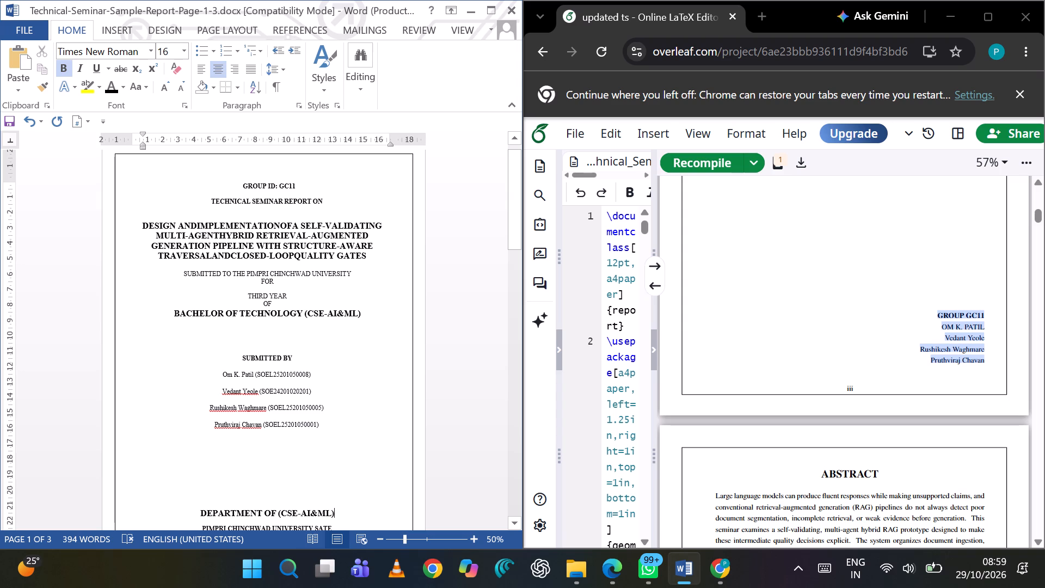
pyautogui.scroll(-1, 306, 293)
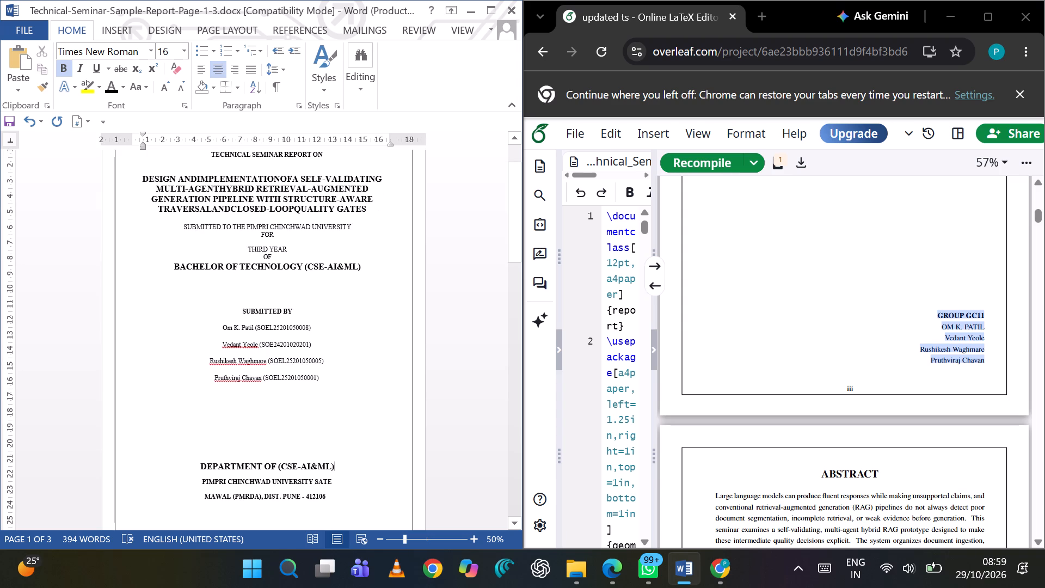
pyautogui.scroll(-8, 306, 293)
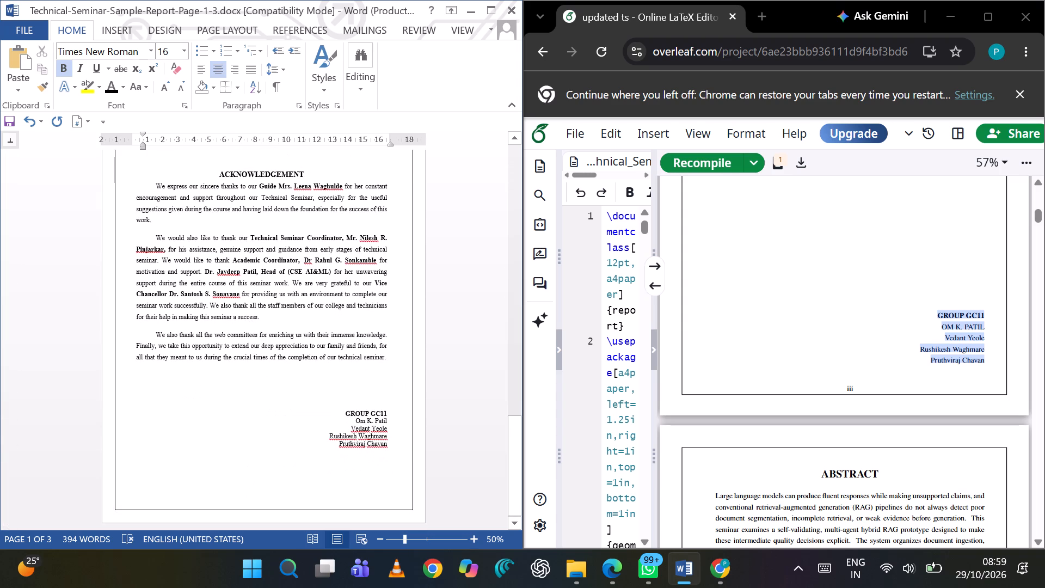
pyautogui.scroll(3, 306, 293)
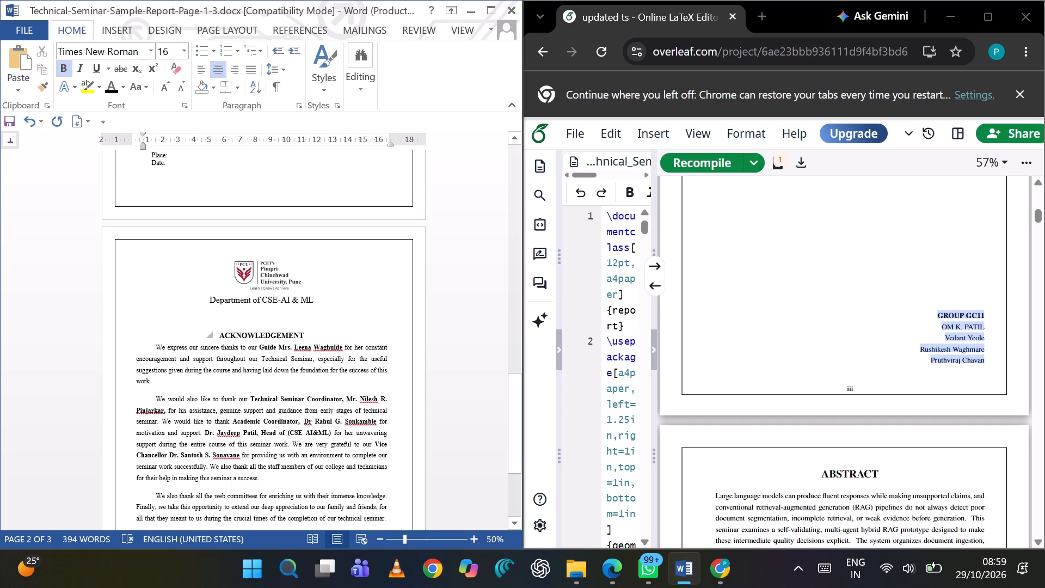
pyautogui.scroll(3, 357, 308)
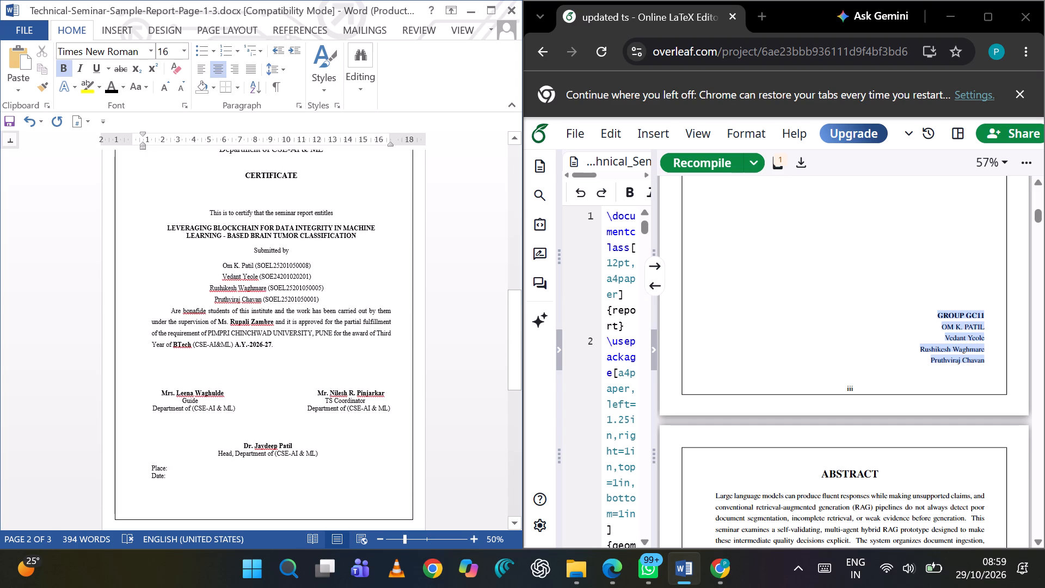
pyautogui.scroll(6, 235, 319)
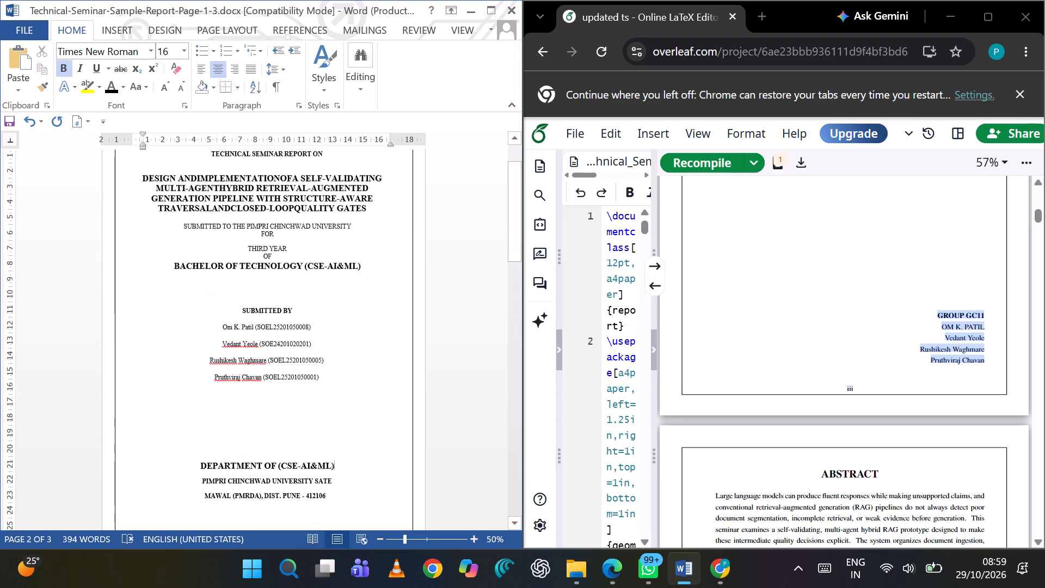
pyautogui.scroll(-9, 358, 373)
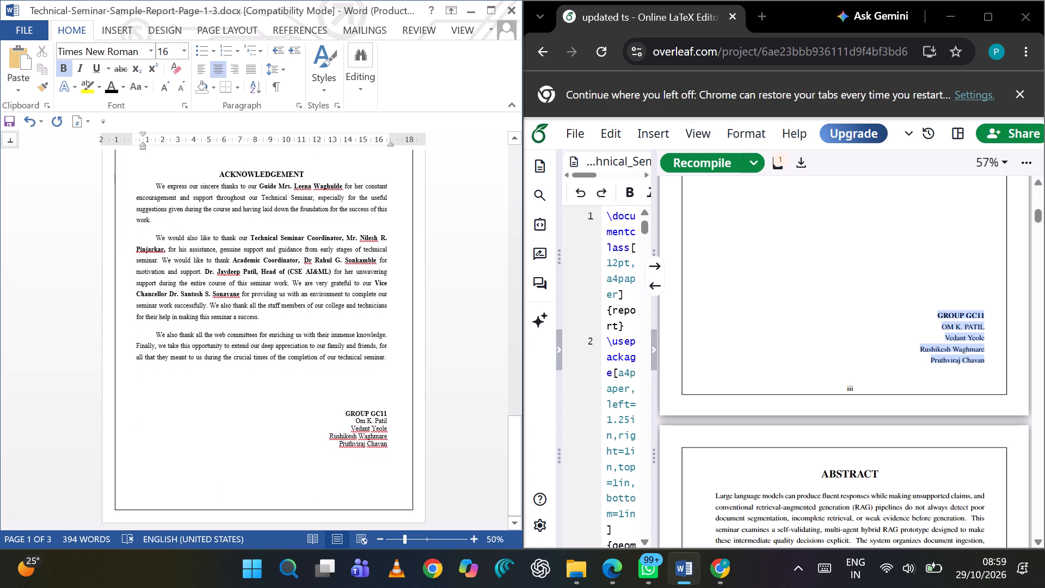
# Export the report as a PDF named Technical-Seminar-Report-Page-1-3.pdf in the technical semi docs folder.
pyautogui.click(27, 38)
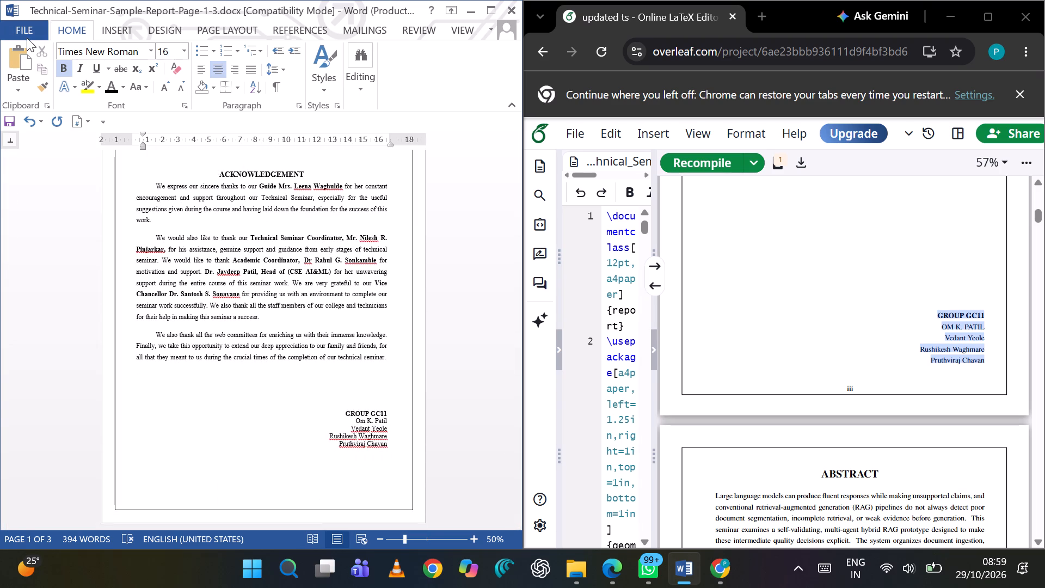
pyautogui.click(50, 165)
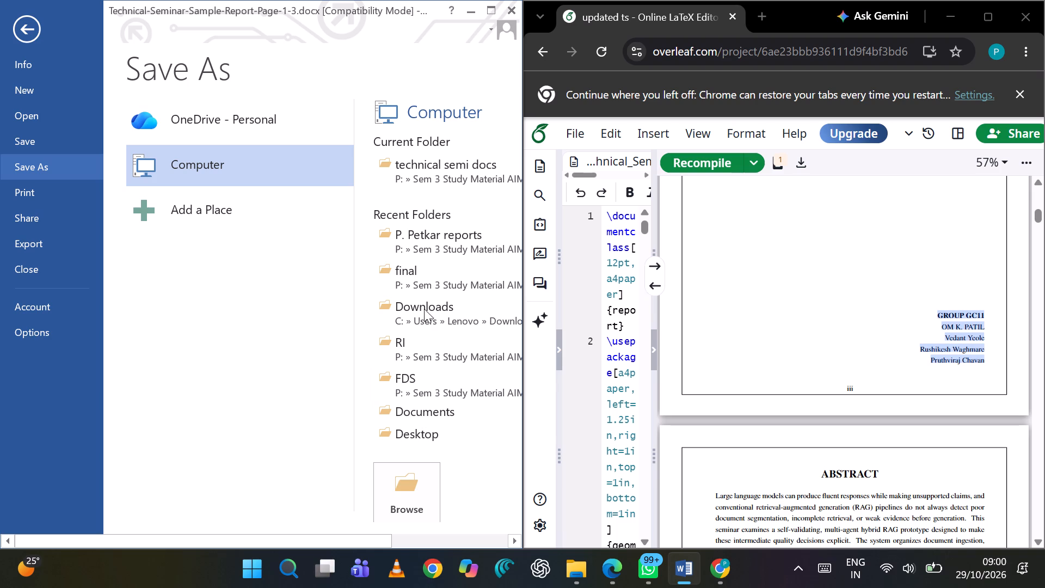
pyautogui.click(415, 180)
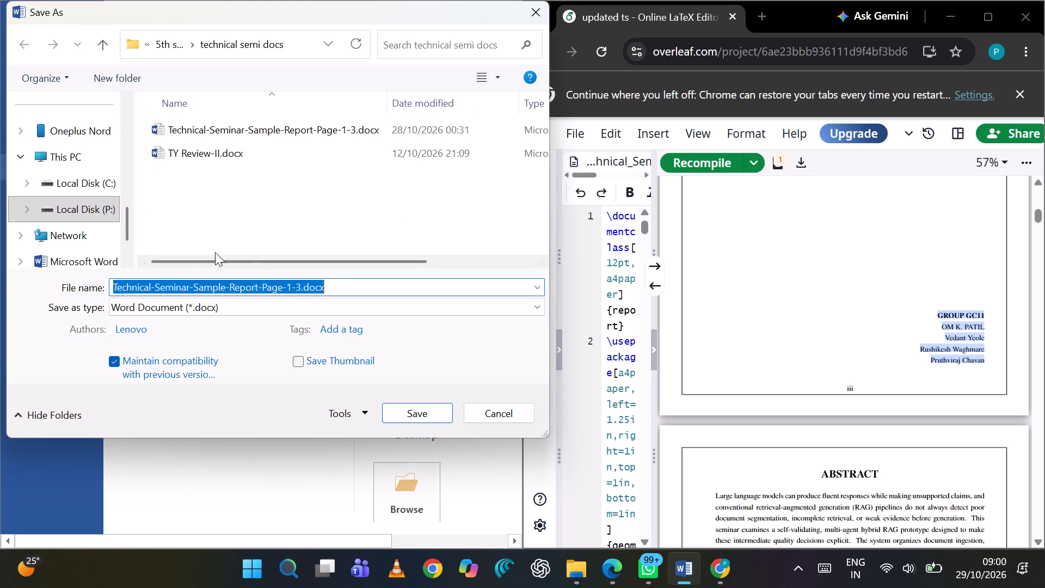
pyautogui.click(205, 308)
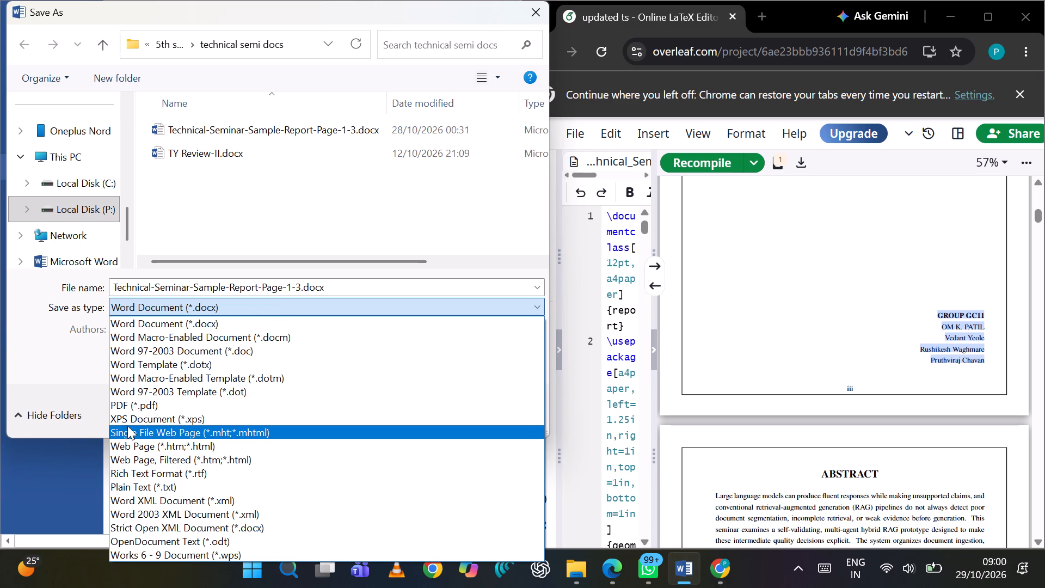
pyautogui.click(140, 409)
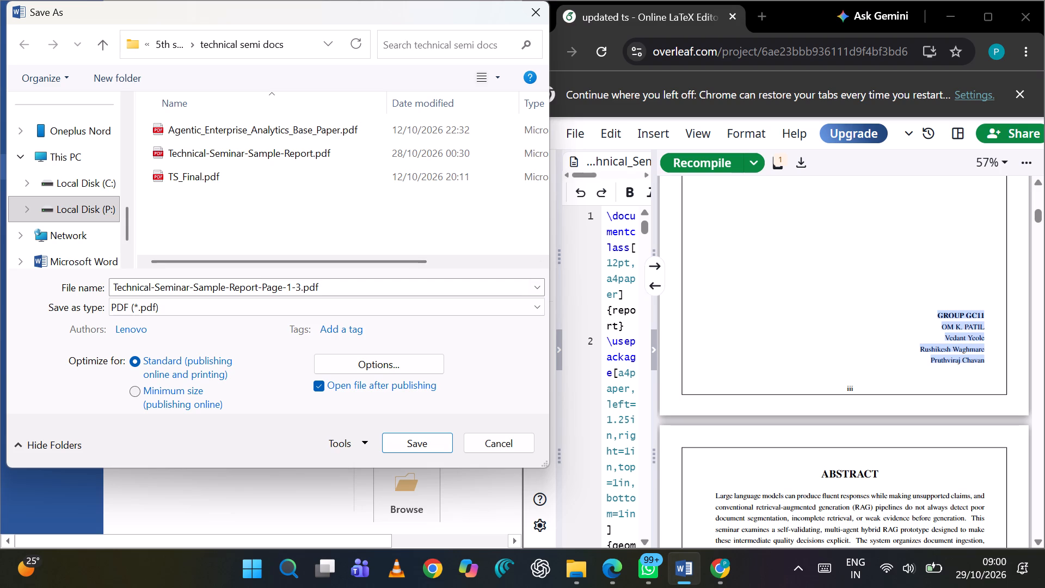
pyautogui.doubleClick(204, 289)
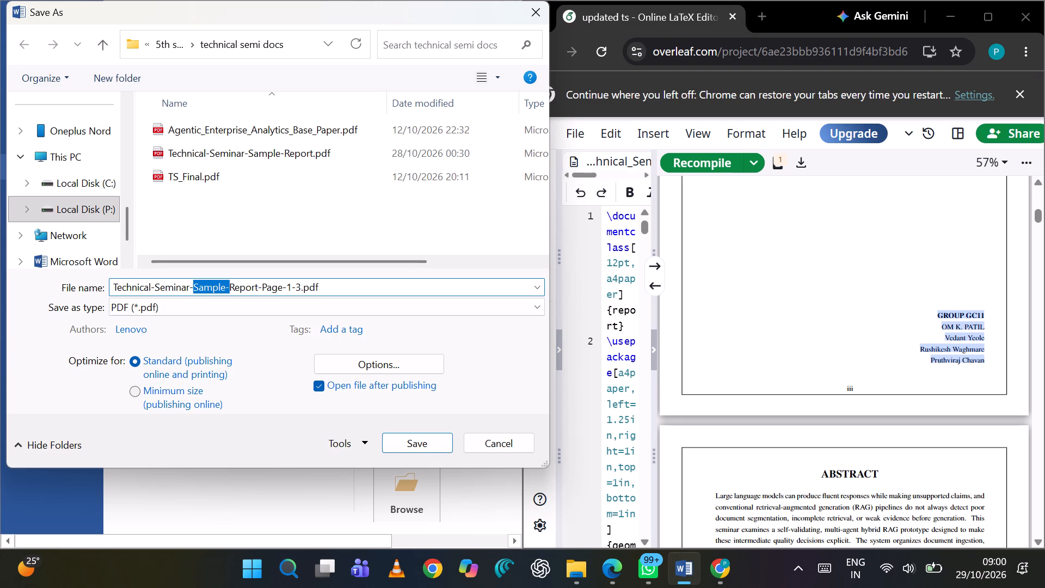
pyautogui.press('BackSpace')
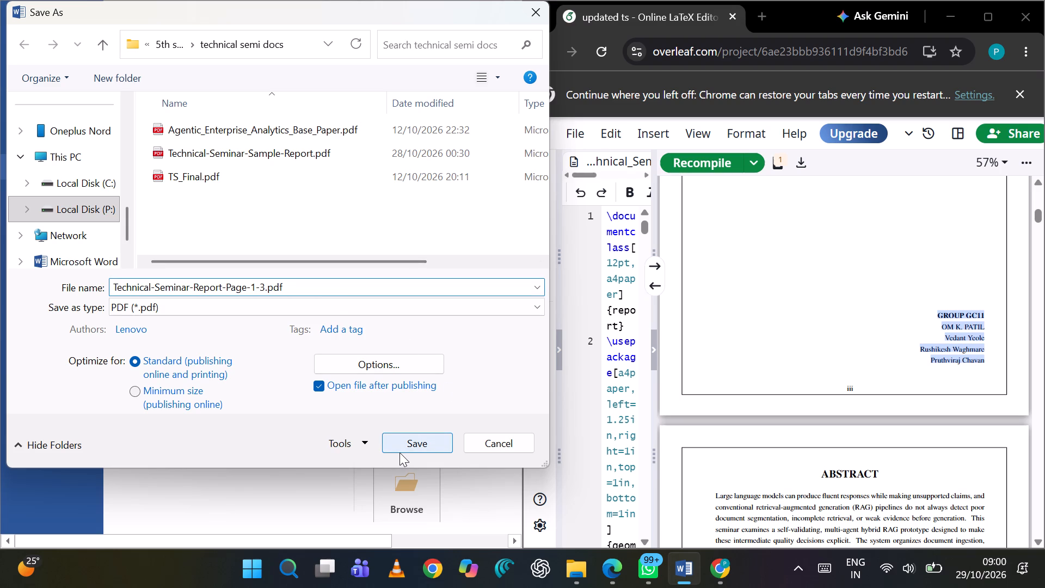
pyautogui.click(399, 452)
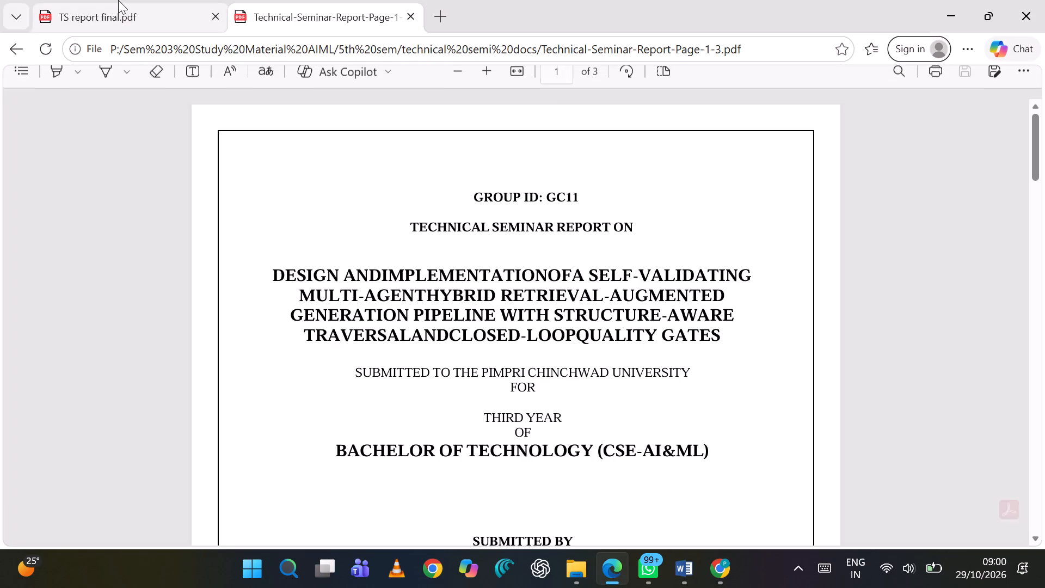
# Check all three pages of the exported PDF and switch back to the Word report.
pyautogui.scroll(-18, 375, 246)
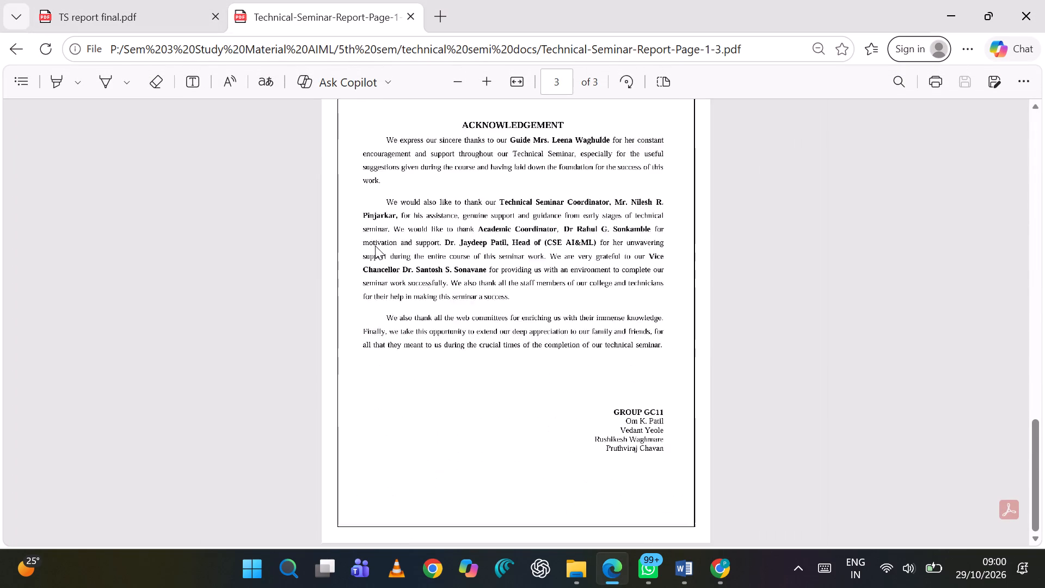
pyautogui.scroll(12, 375, 246)
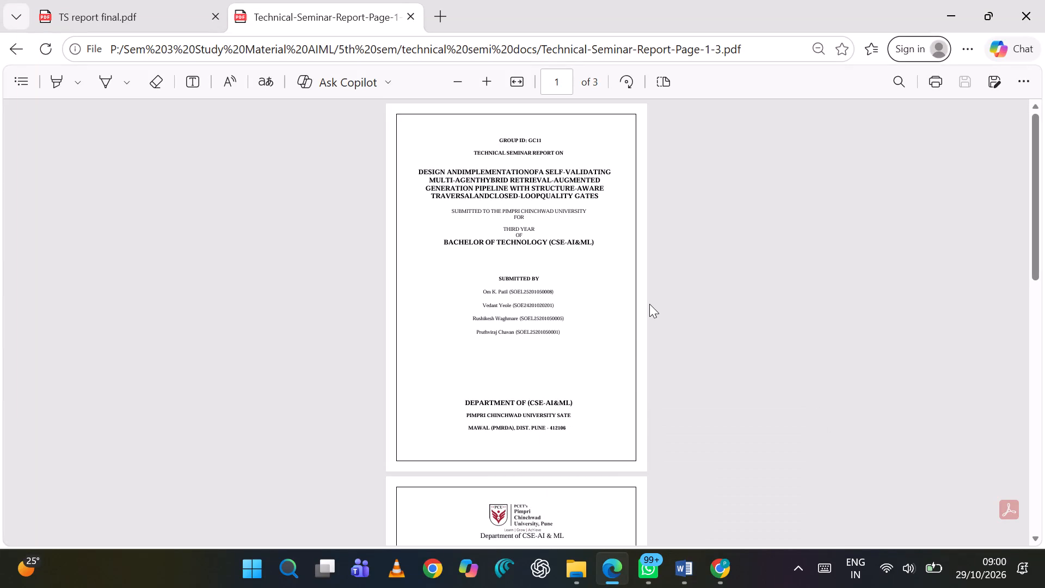
pyautogui.scroll(-2, 649, 304)
pyautogui.scroll(-1, 631, 387)
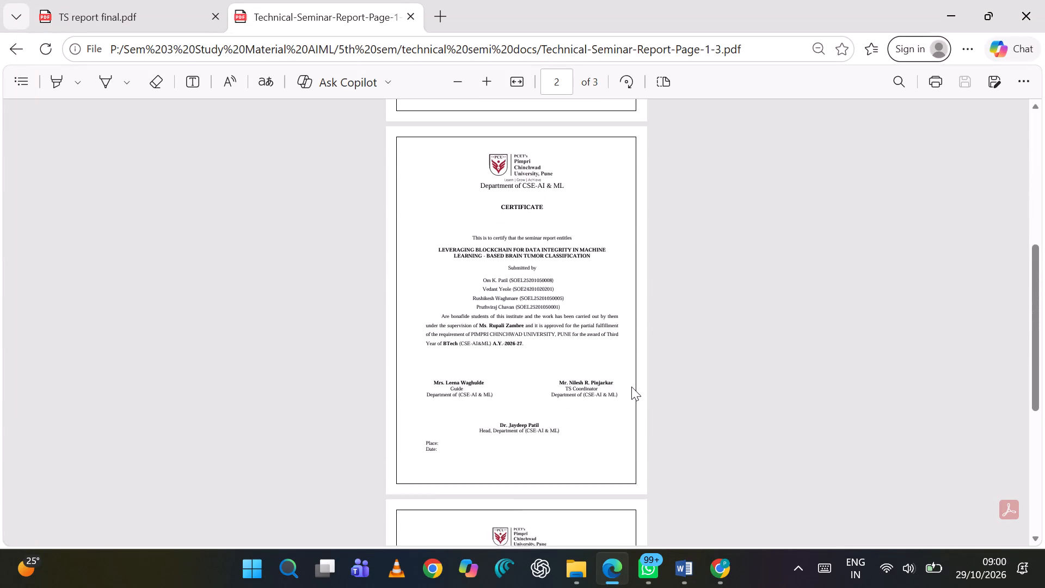
pyautogui.scroll(-1, 631, 387)
pyautogui.scroll(7, 631, 387)
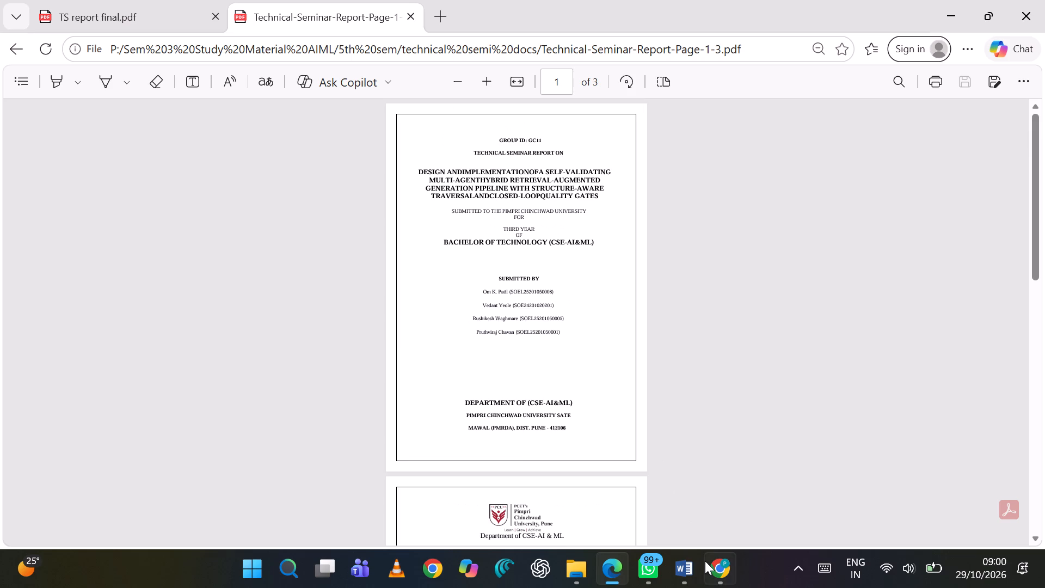
pyautogui.click(686, 561)
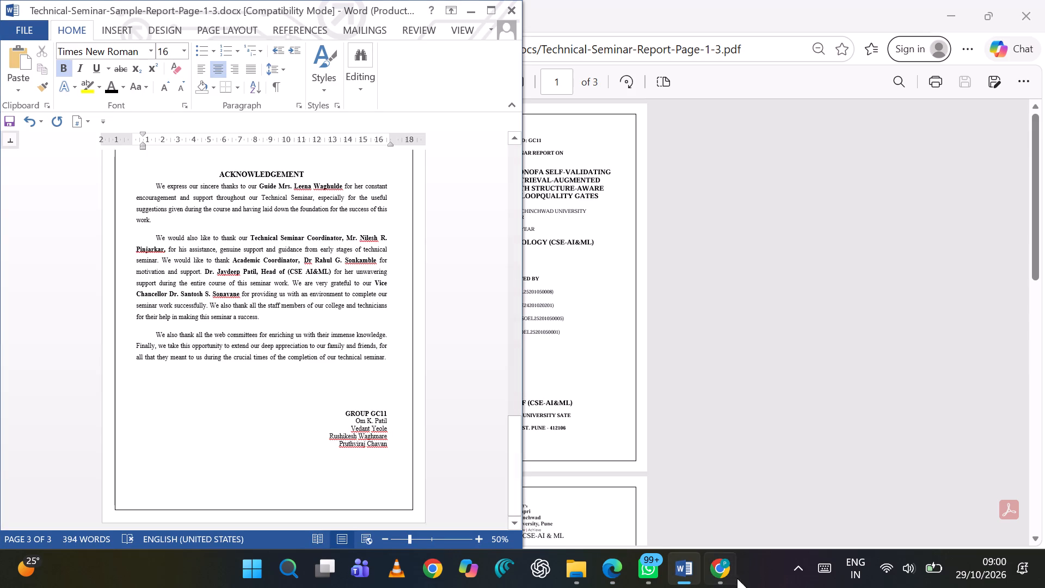
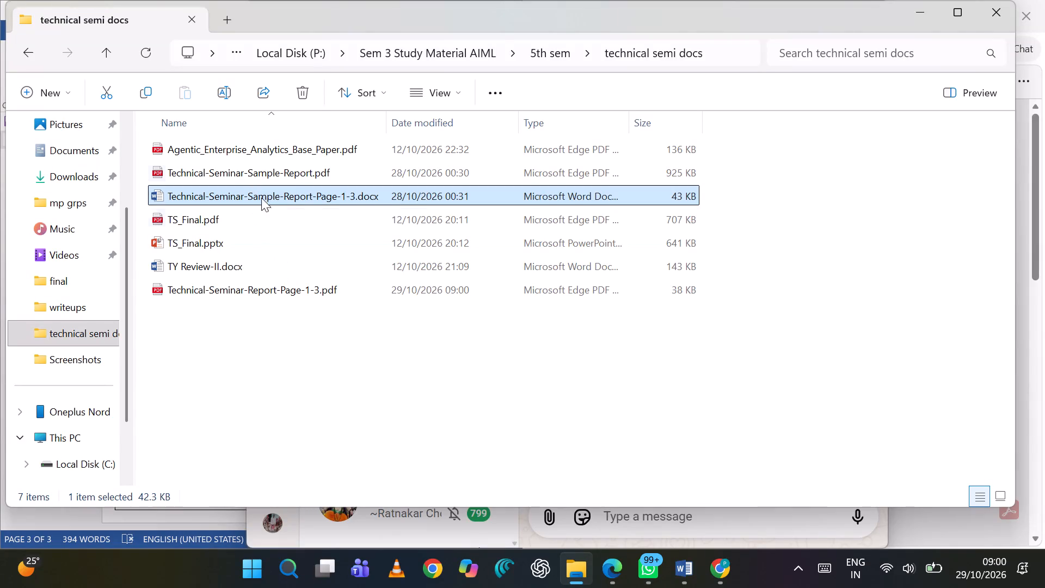
# Pick the exported Technical-Seminar-Report-Page-1-3.pdf from the technical semi docs folder for sharing in the WhatsApp chat.
pyautogui.click(275, 293)
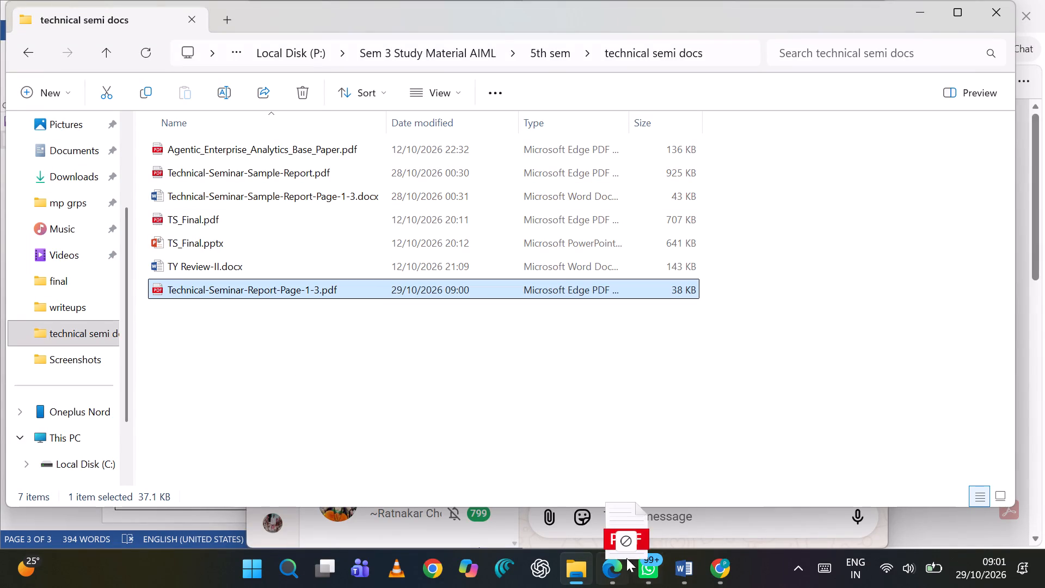
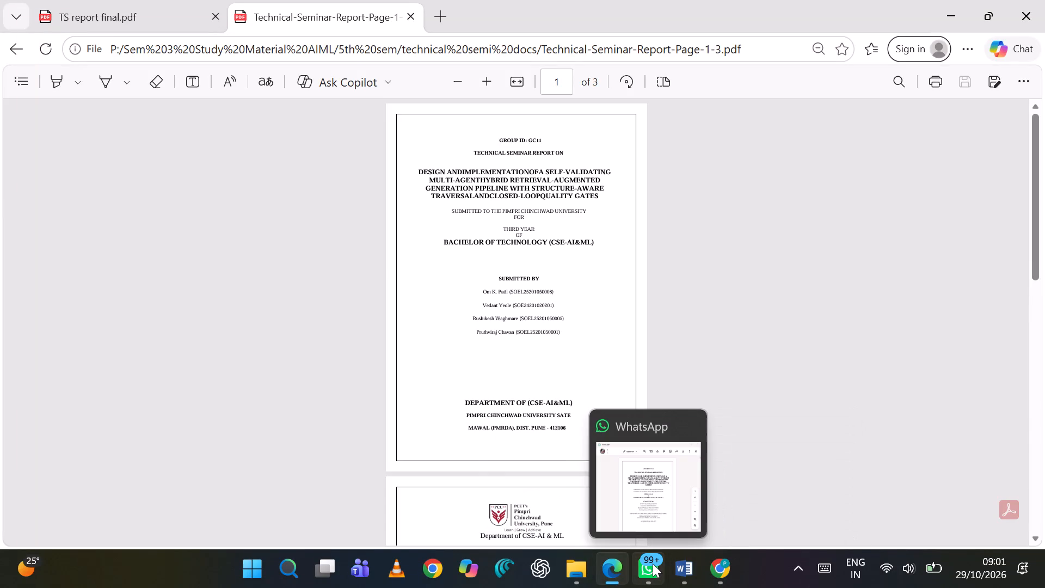
# Open a new Chrome window under a personal profile and search the web for "ilovepdf split".
pyautogui.click(714, 574)
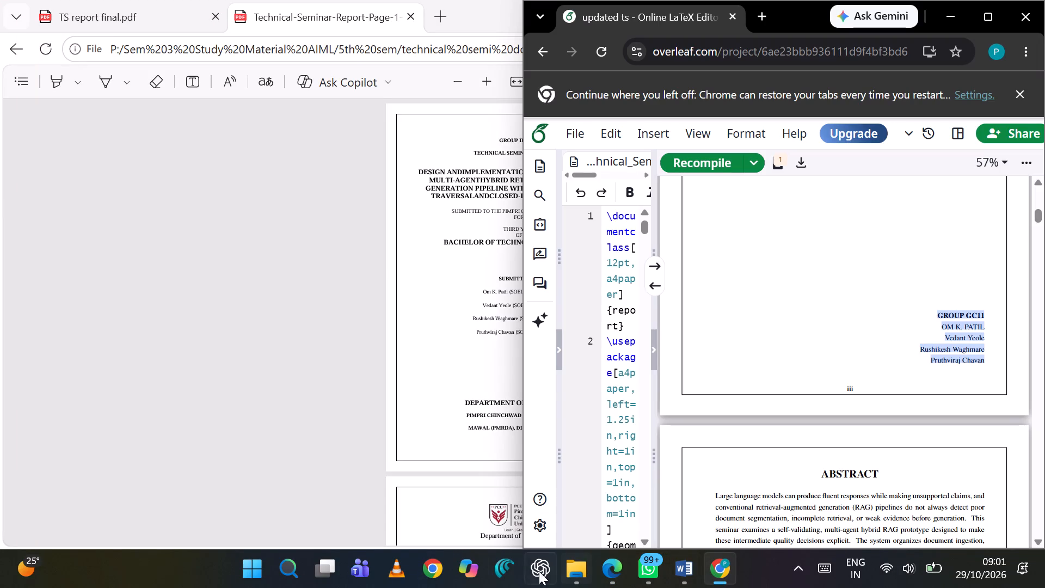
pyautogui.click(426, 554)
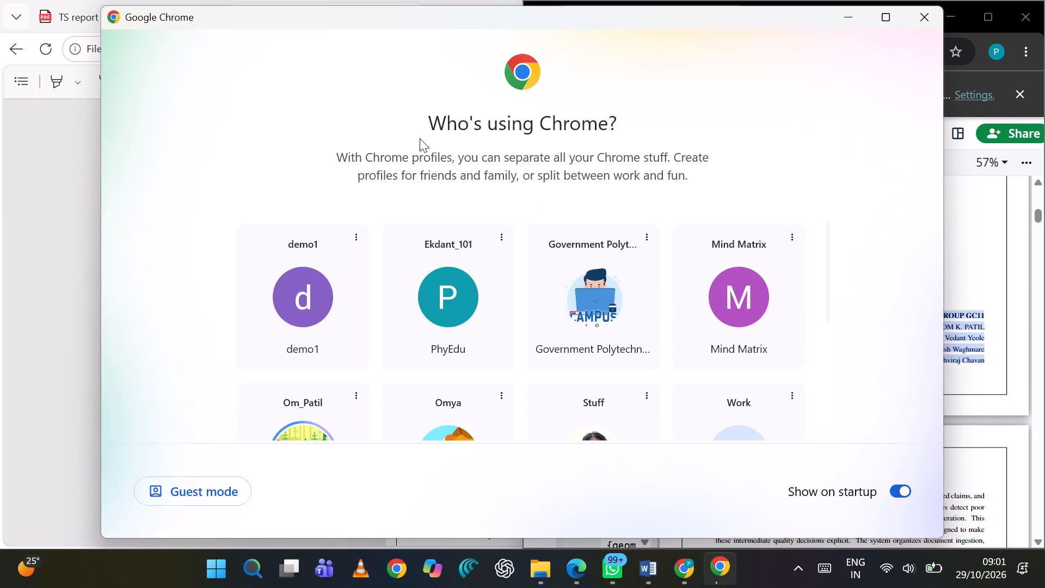
pyautogui.click(322, 434)
pyautogui.press('i')
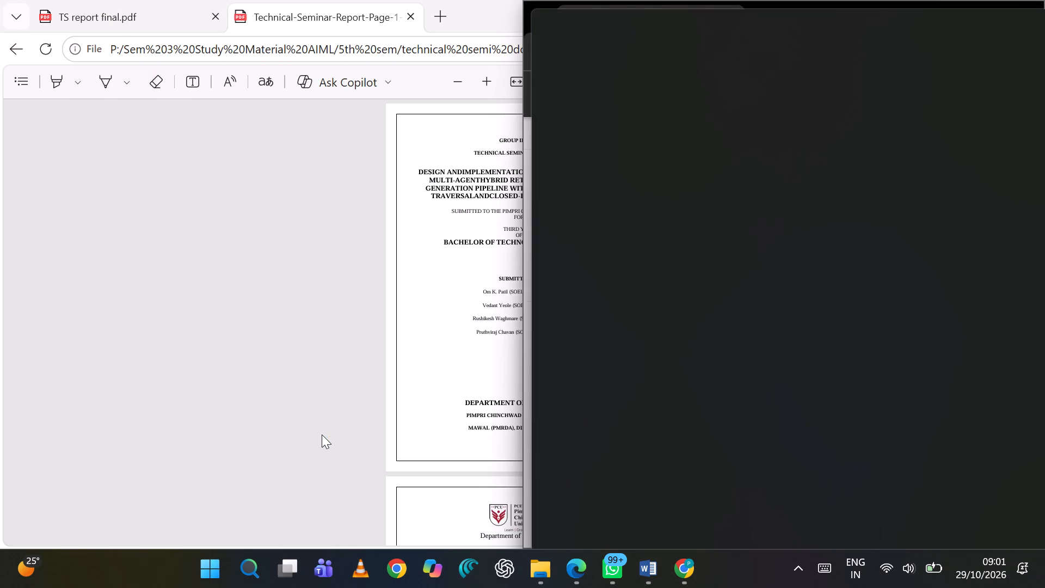
pyautogui.write('love')
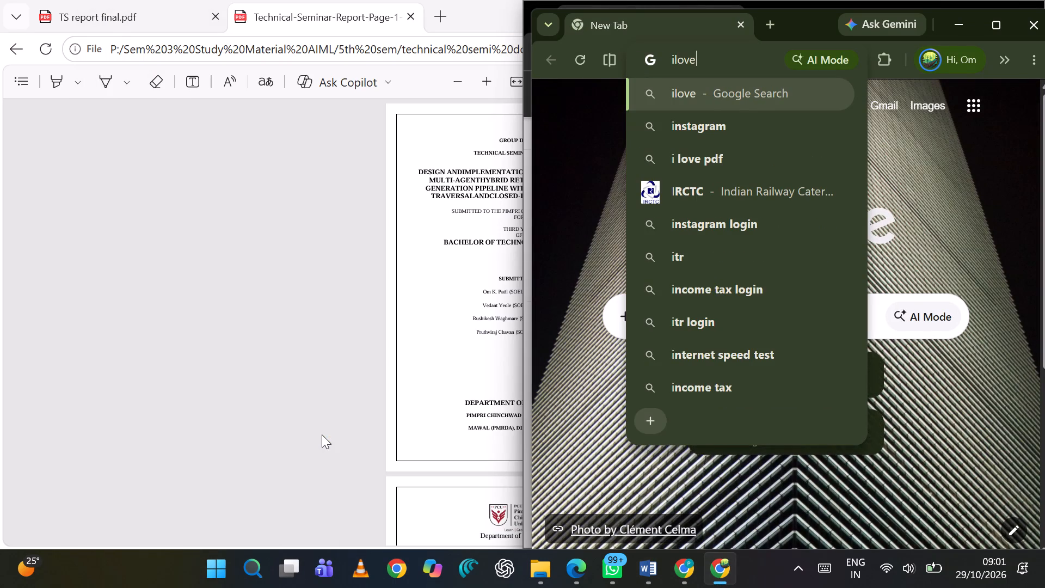
pyautogui.press('Down')
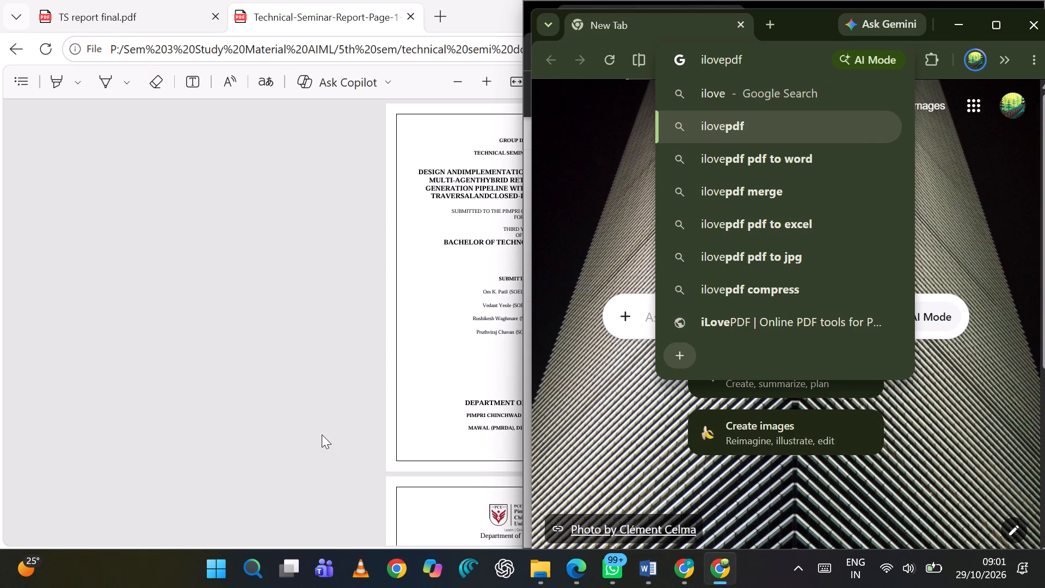
pyautogui.press('space')
pyautogui.write('split')
pyautogui.press('Return')
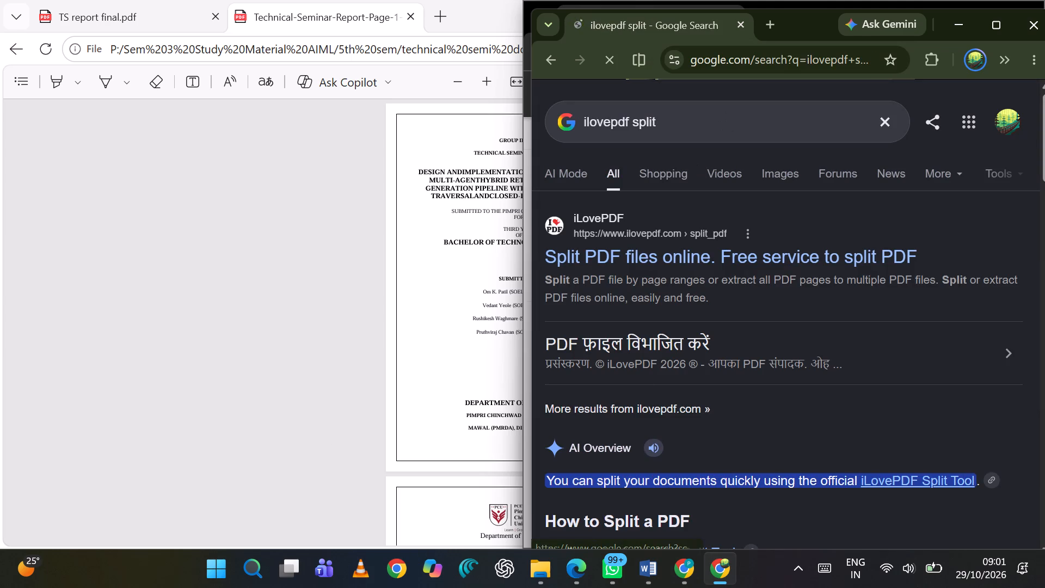
# Refine the search to "ilovepdf split and merge" and open iLovePDF's Split PDF tool from the results.
pyautogui.click(728, 108)
pyautogui.press('space')
pyautogui.write('and ,erge')
pyautogui.press('Down')
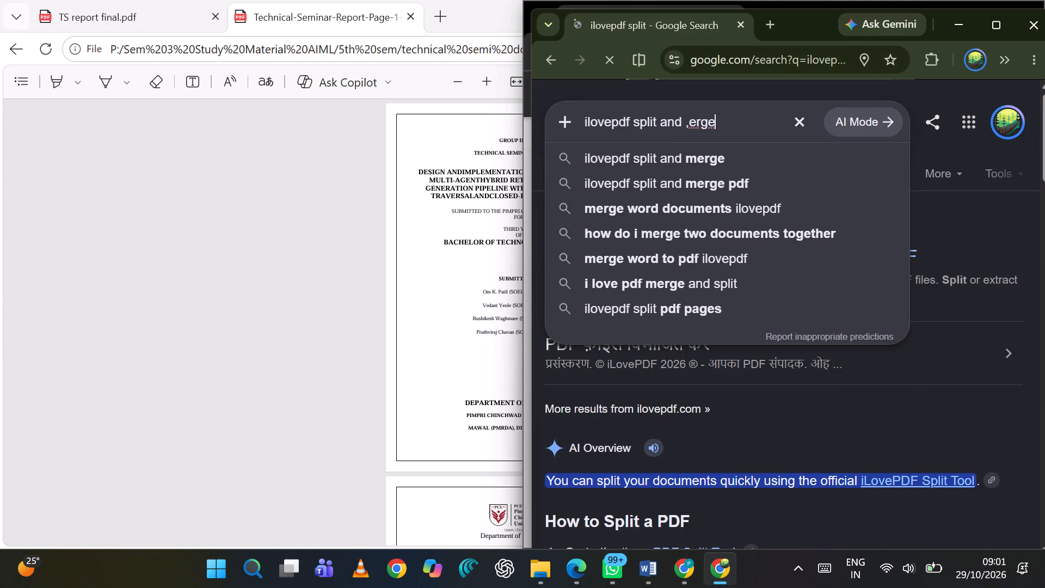
pyautogui.press('Down')
pyautogui.press('Up')
pyautogui.press('Return')
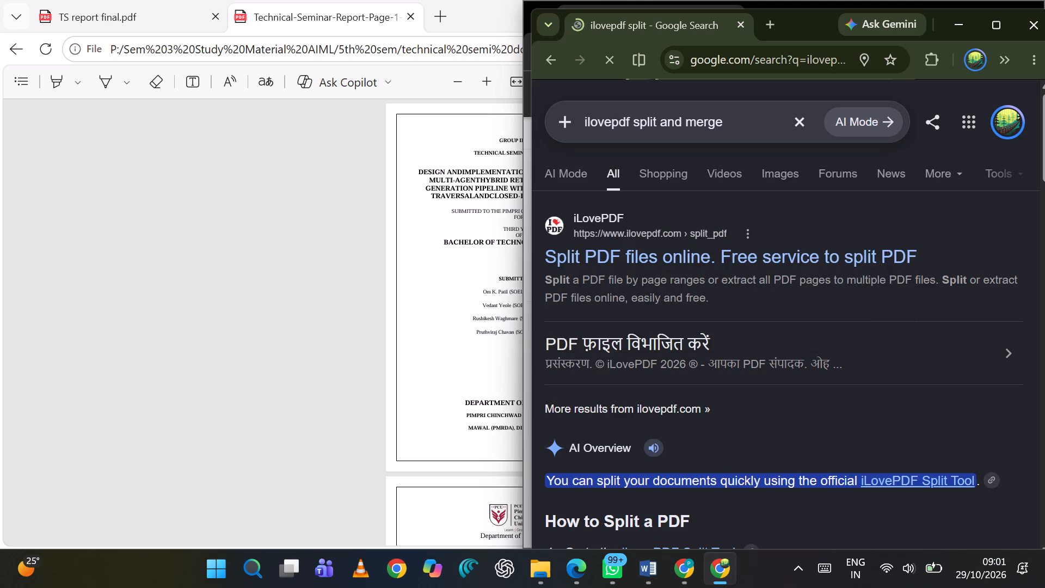
pyautogui.click(662, 243)
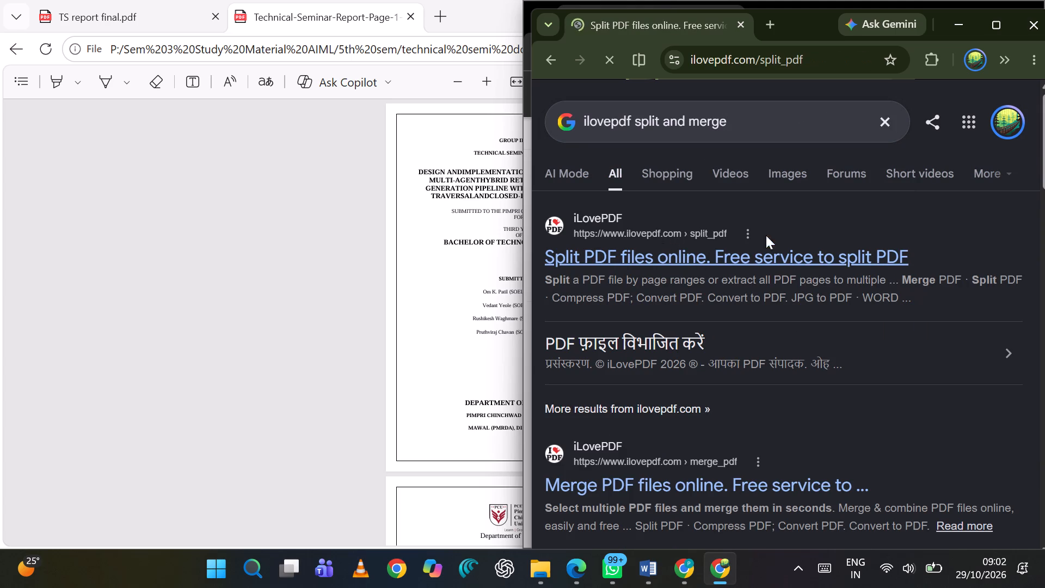
# Load TS report final.pdf from the Downloads folder into the Split PDF tool.
pyautogui.click(806, 293)
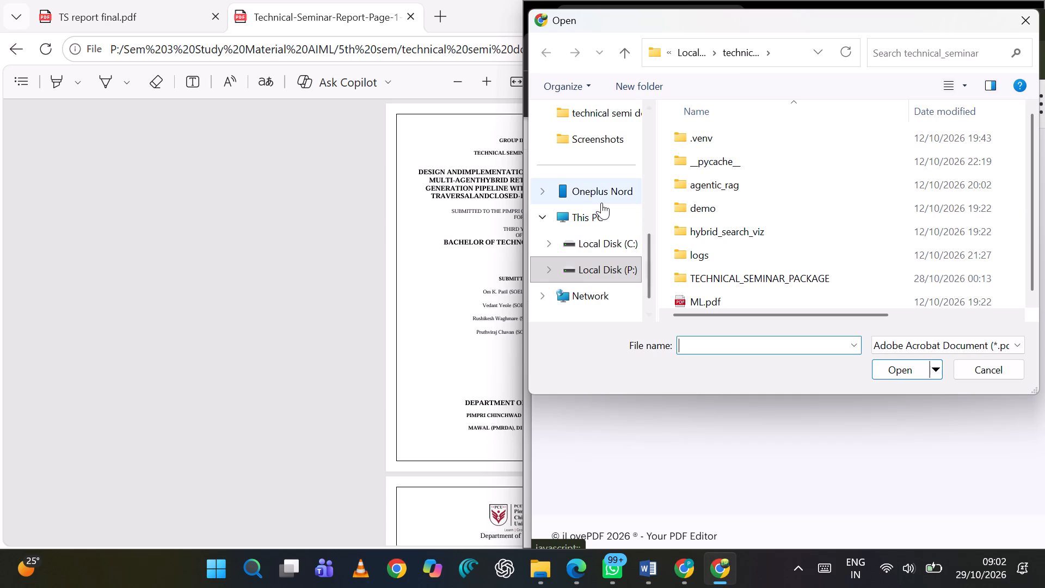
pyautogui.scroll(2, 601, 203)
pyautogui.scroll(-1, 601, 203)
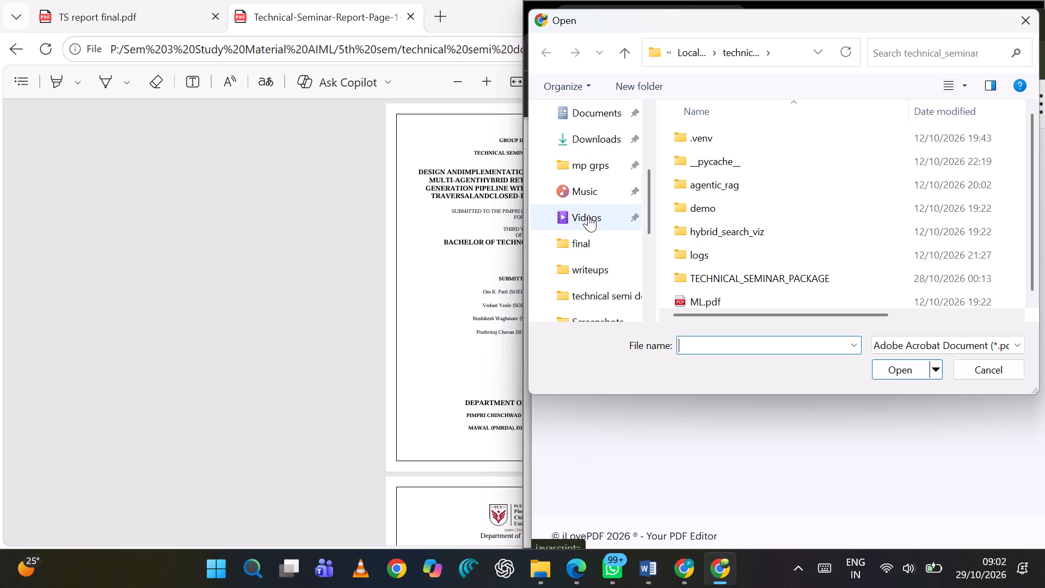
pyautogui.click(605, 207)
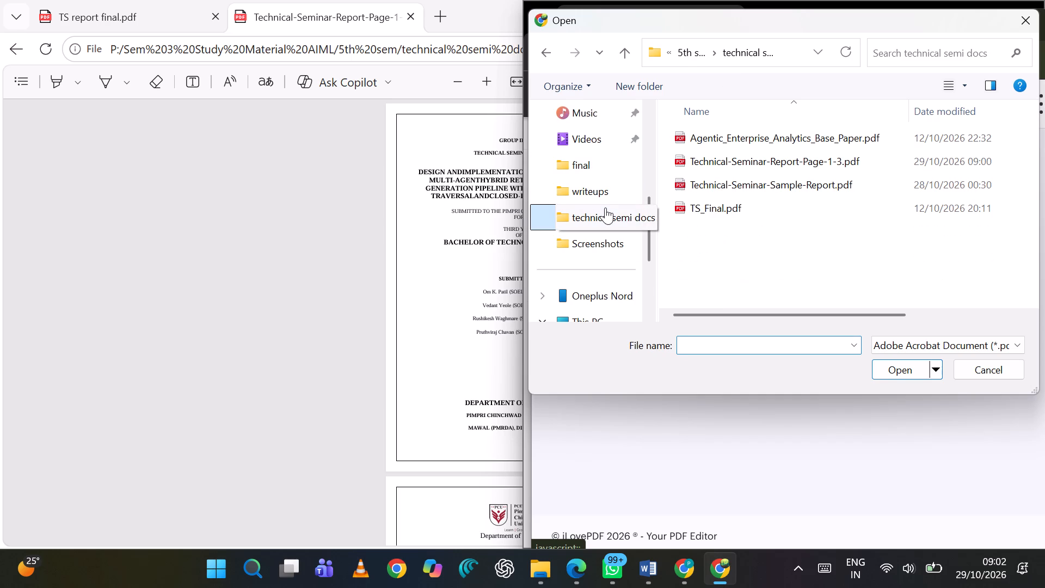
pyautogui.scroll(3, 597, 148)
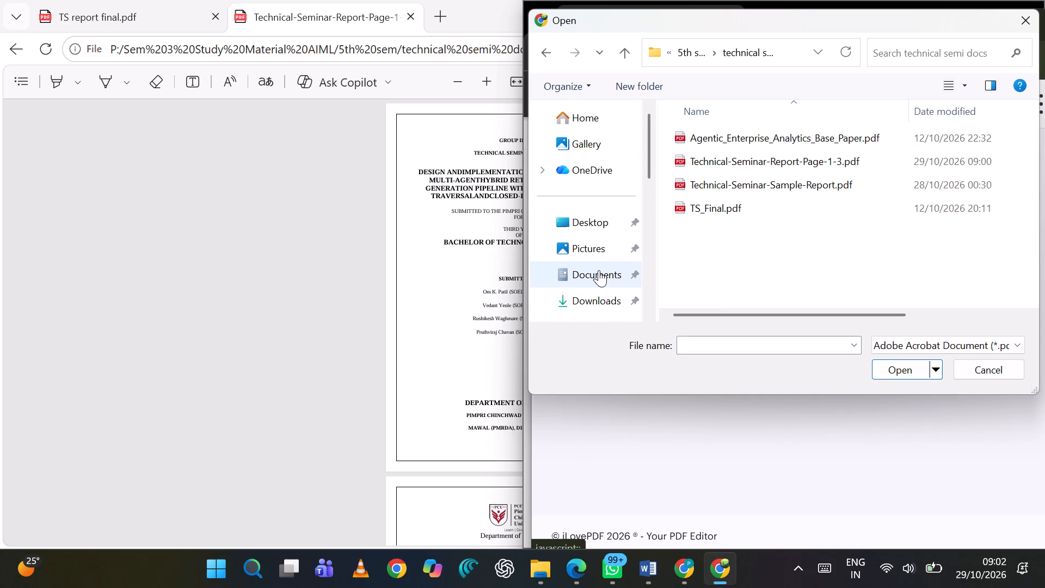
pyautogui.click(597, 287)
pyautogui.click(593, 293)
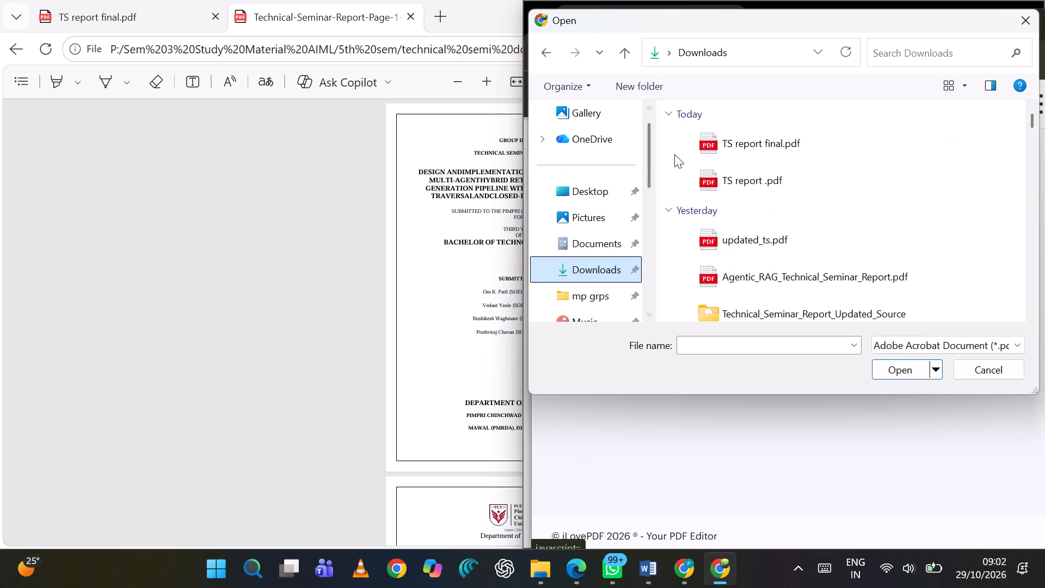
pyautogui.click(747, 145)
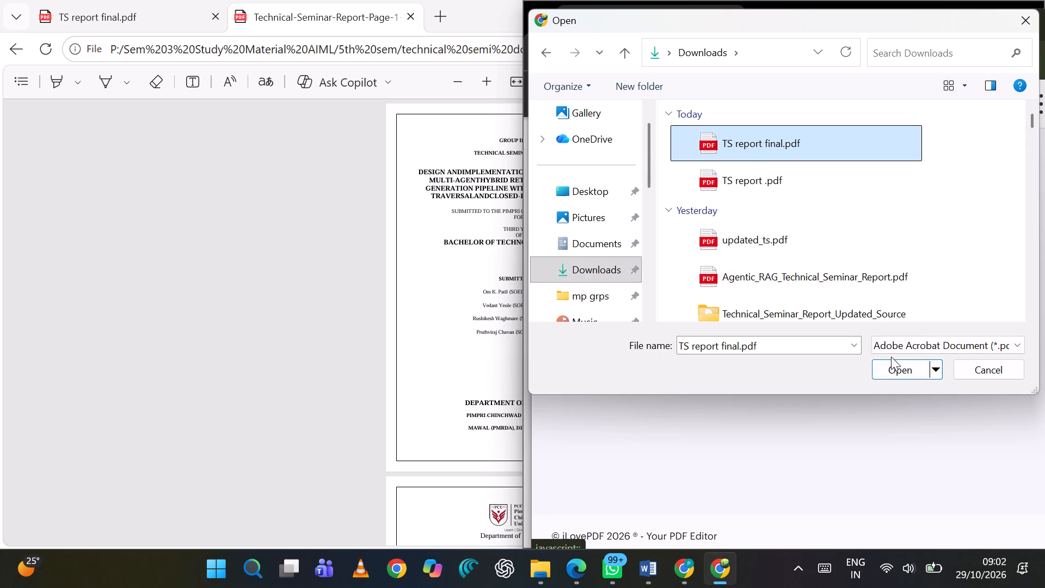
pyautogui.click(894, 366)
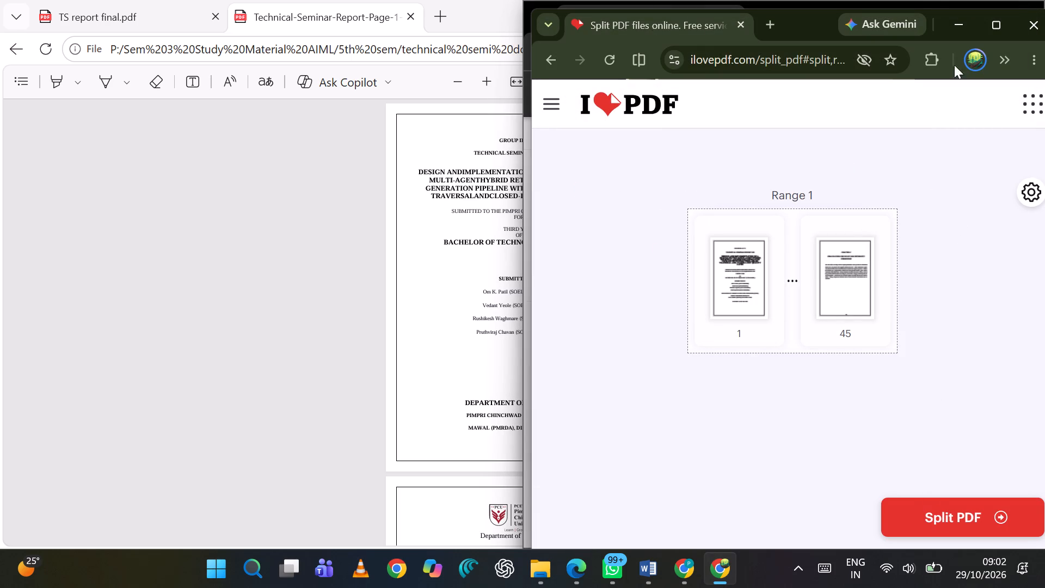
# Maximize the browser window and set the end page of Range 1 to 3.
pyautogui.click(997, 17)
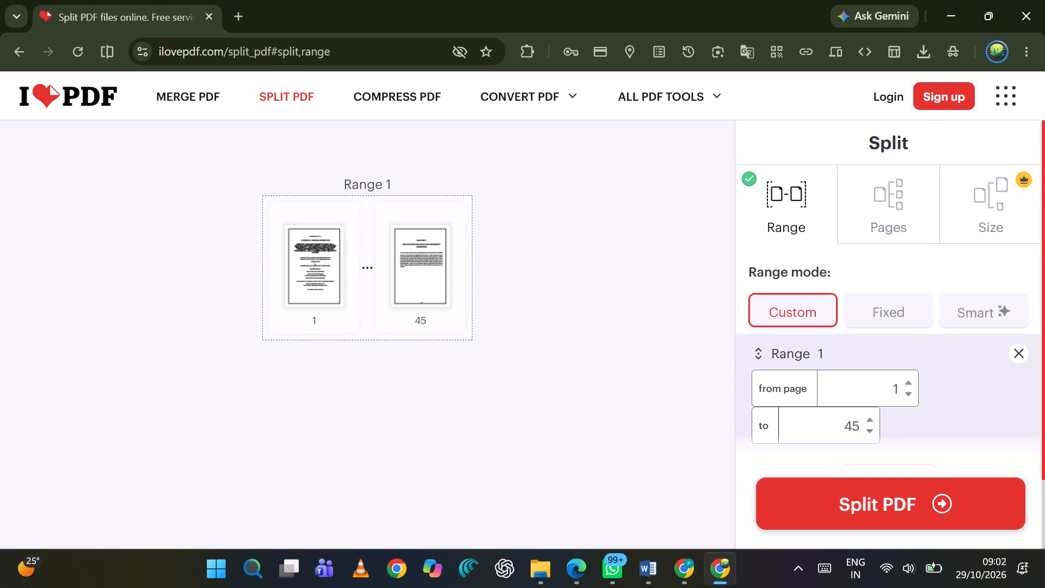
pyautogui.click(840, 420)
pyautogui.press('Delete')
pyautogui.press('Delete')
pyautogui.press('3')
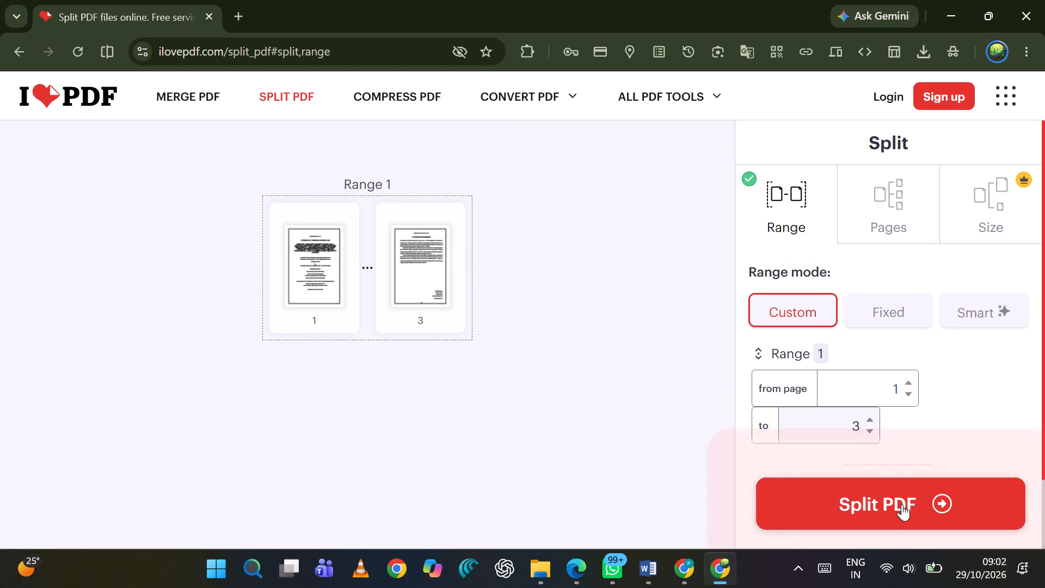
# Add a second custom range covering pages 4 to 45 of the report.
pyautogui.scroll(-4, 924, 401)
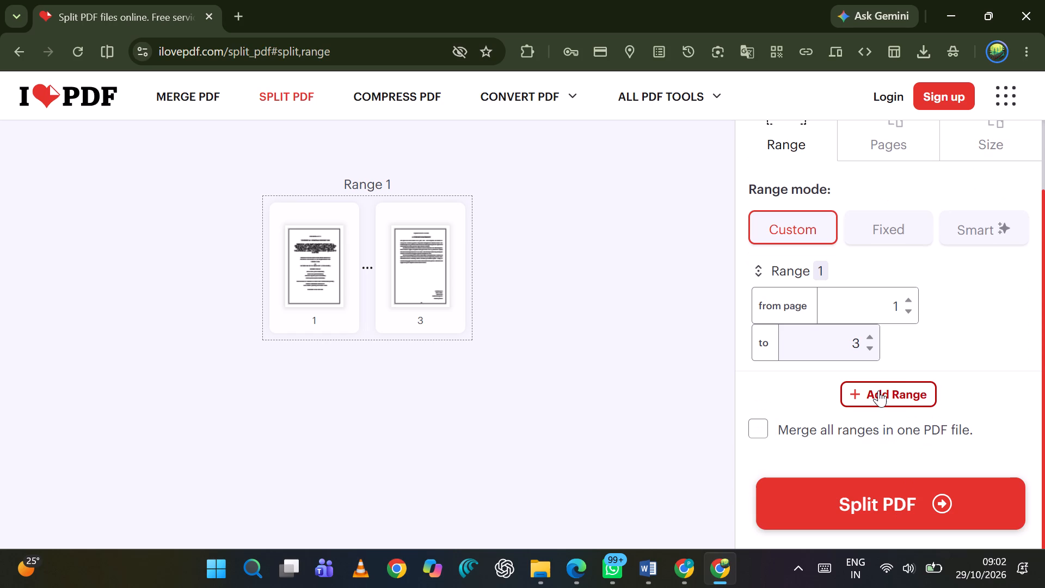
pyautogui.scroll(1, 941, 345)
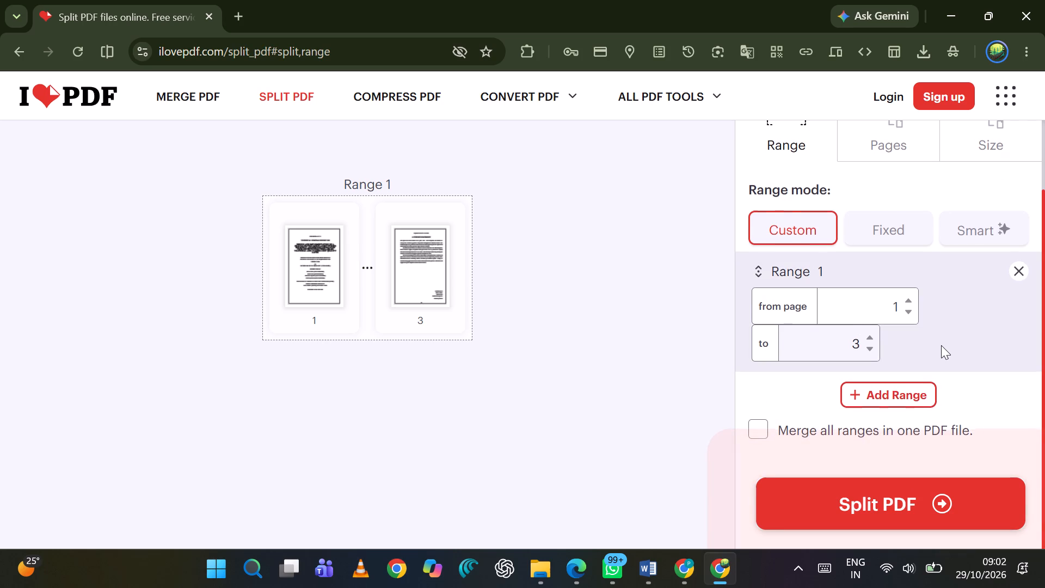
pyautogui.scroll(1, 941, 345)
pyautogui.click(941, 345)
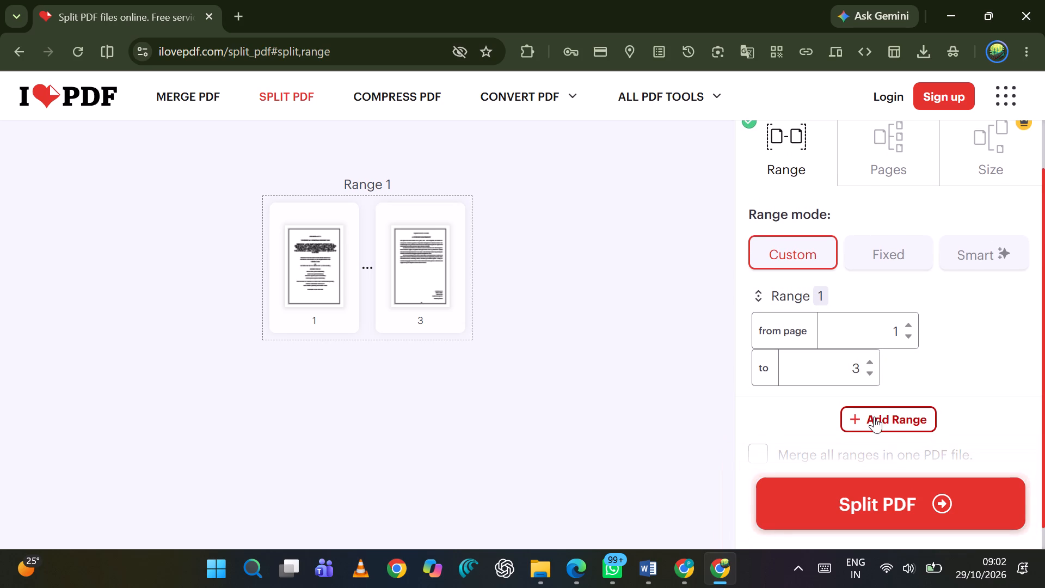
pyautogui.click(874, 416)
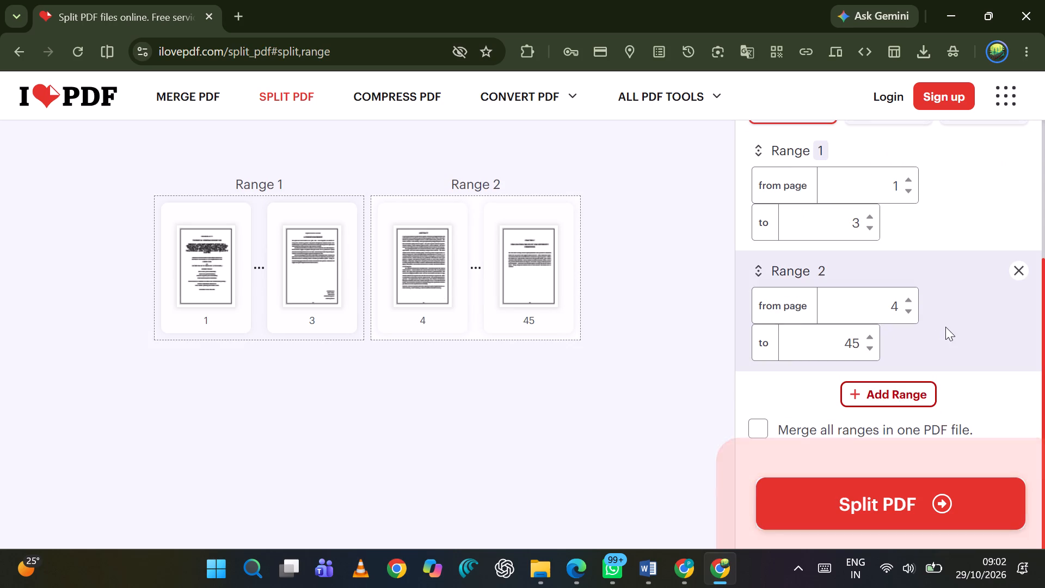
# Split the report into separate PDFs for the two ranges, without merging them, and download the result.
pyautogui.scroll(1, 944, 326)
pyautogui.scroll(-2, 944, 326)
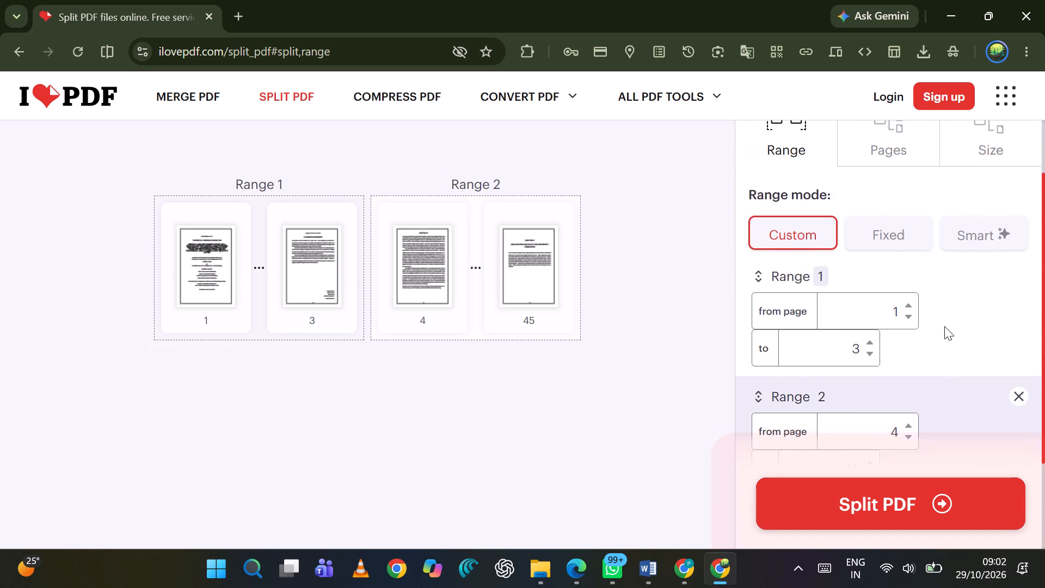
pyautogui.click(928, 239)
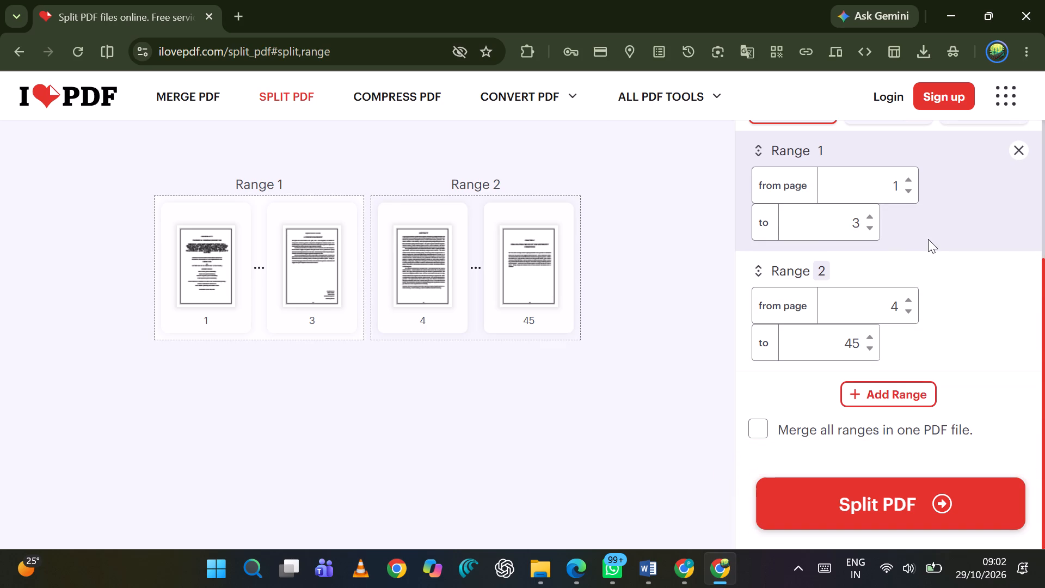
pyautogui.scroll(-1, 919, 332)
pyautogui.scroll(1, 931, 303)
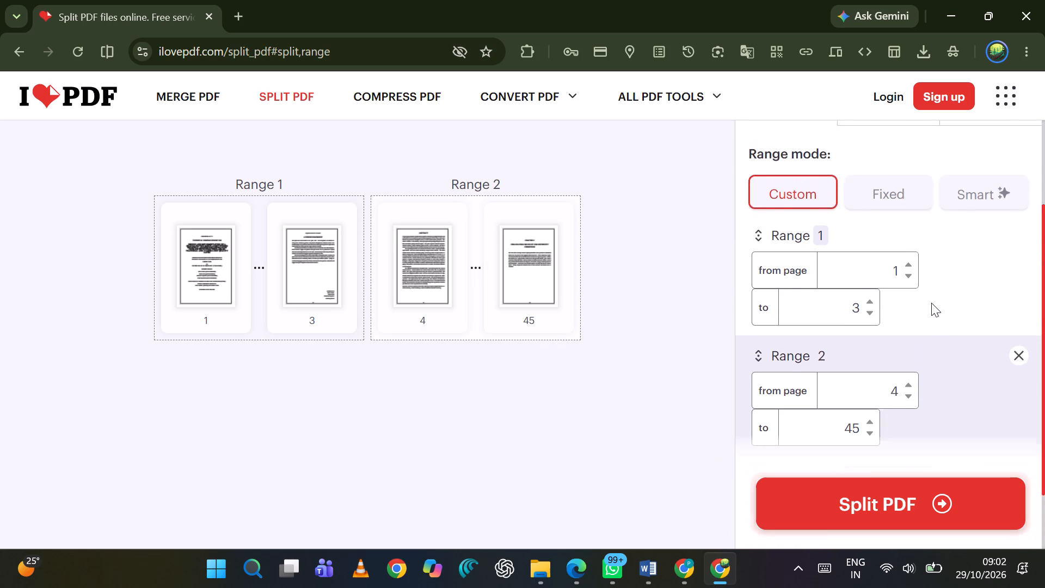
pyautogui.scroll(1, 931, 303)
pyautogui.scroll(2, 934, 182)
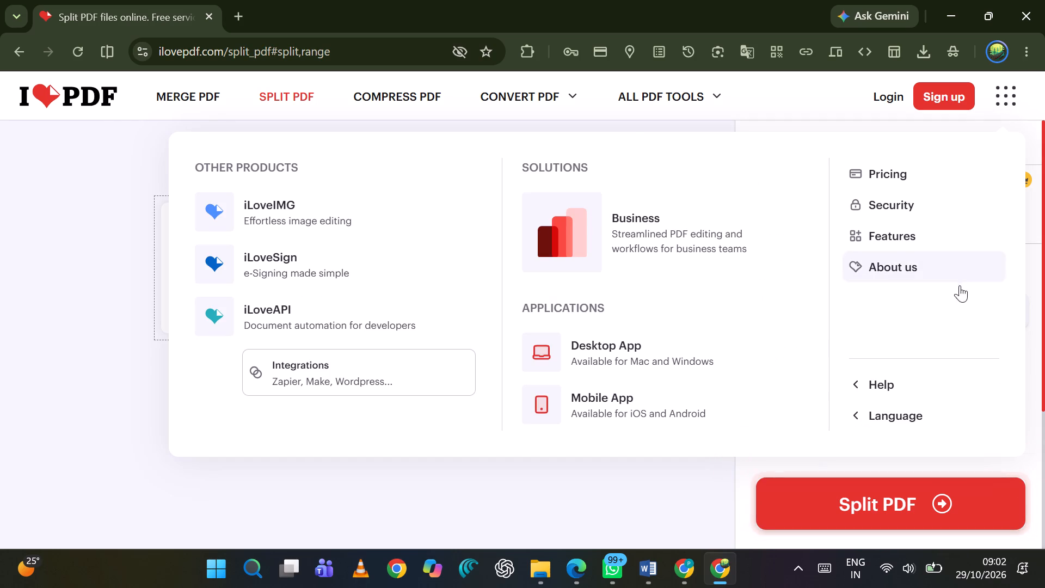
pyautogui.scroll(-6, 943, 334)
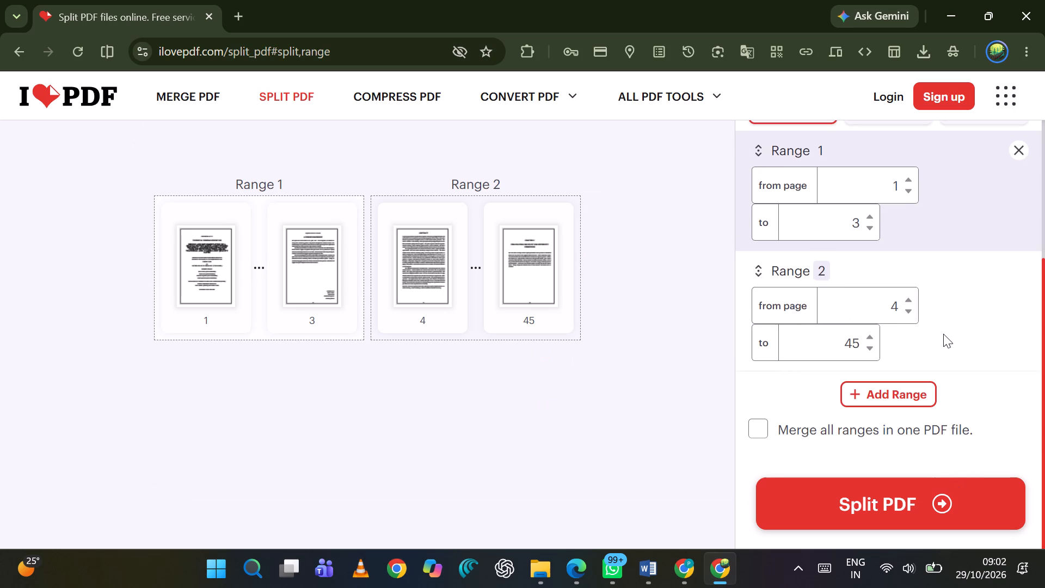
pyautogui.click(898, 488)
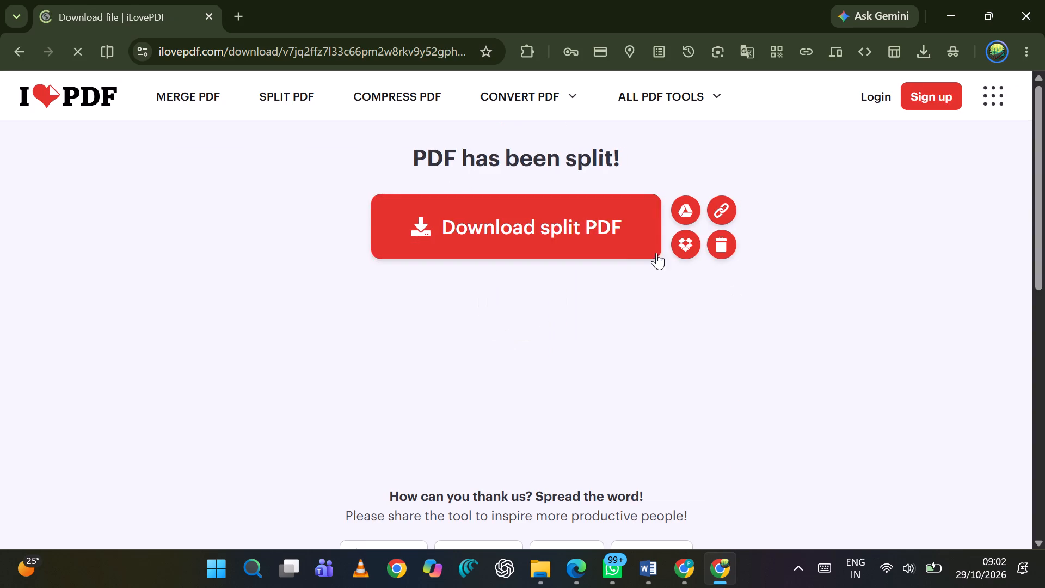
pyautogui.click(565, 223)
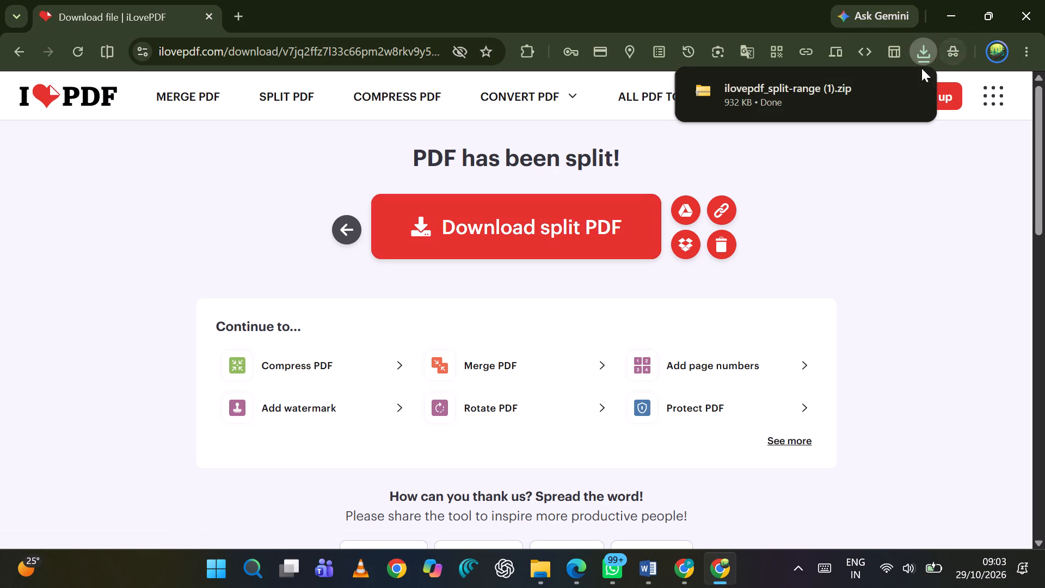
# Extract ilovepdf_split-range (1).zip in the Downloads folder, then open the extracted folder and select TS report final-4-45.pdf.
pyautogui.click(913, 90)
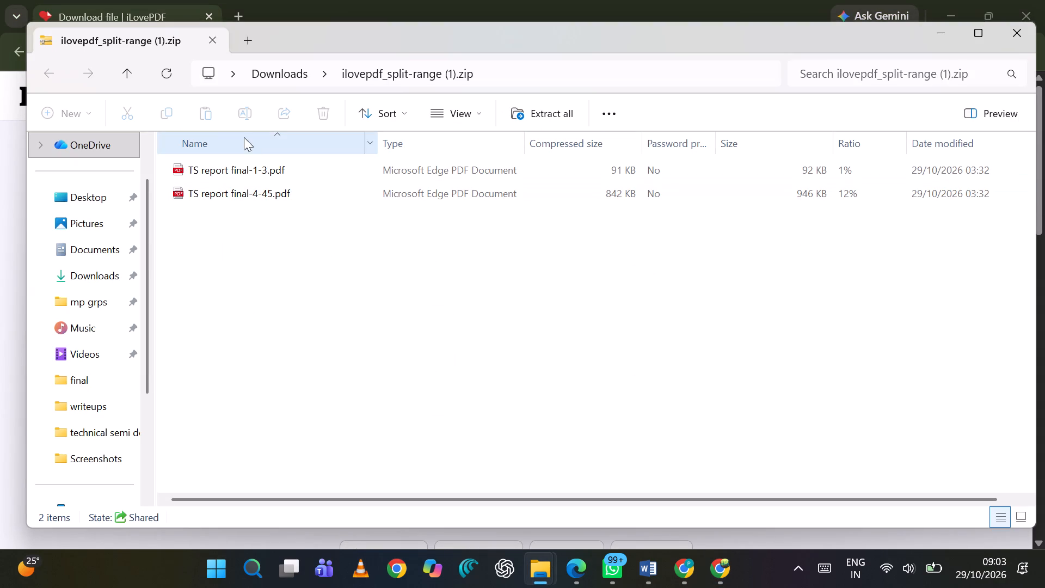
pyautogui.click(267, 184)
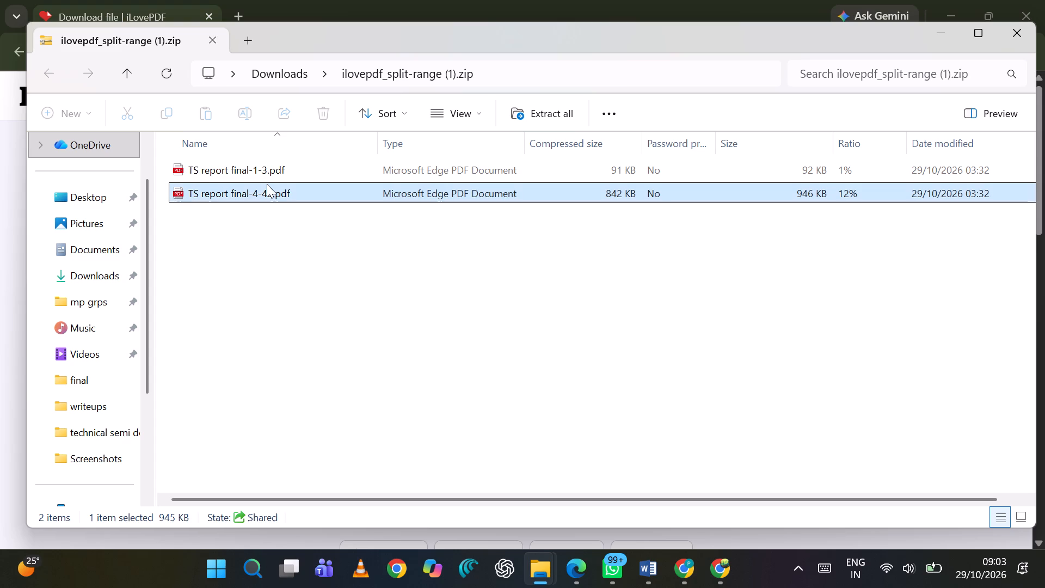
pyautogui.hotkey('ctrl', 'c')
pyautogui.click(291, 70)
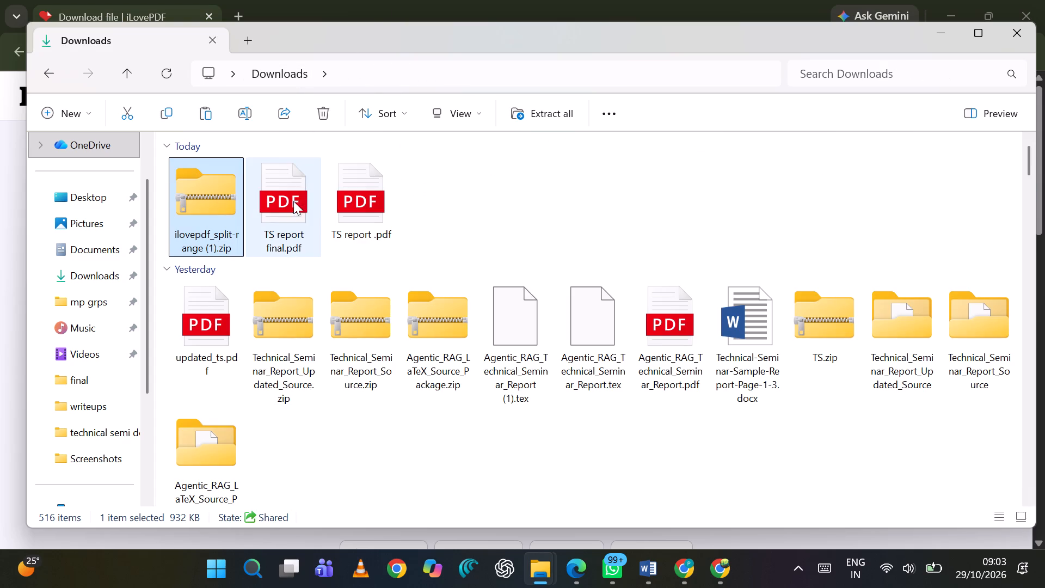
pyautogui.click(200, 203)
pyautogui.rightClick(233, 201)
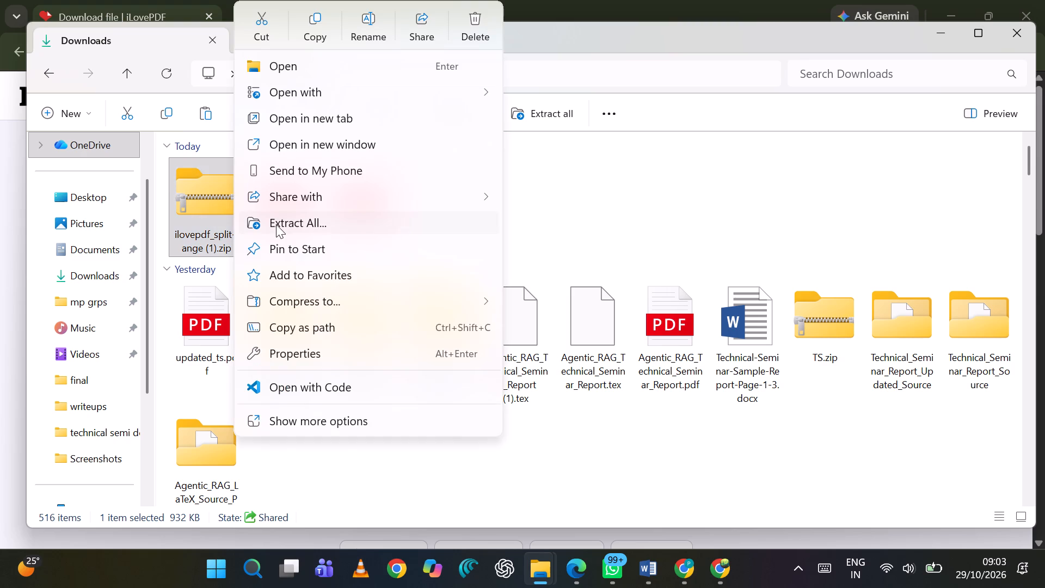
pyautogui.click(276, 224)
pyautogui.press('Return')
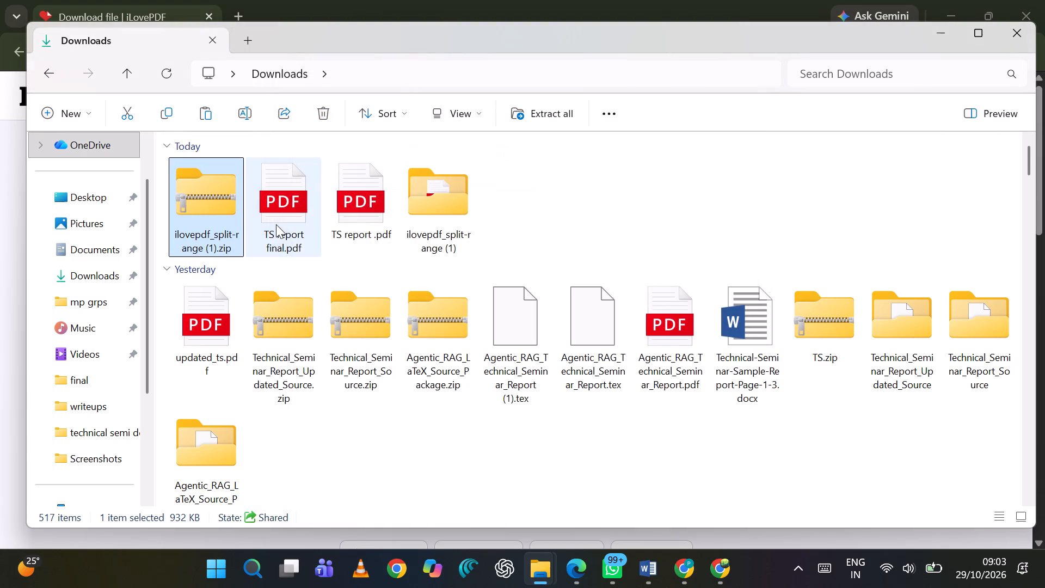
pyautogui.doubleClick(444, 187)
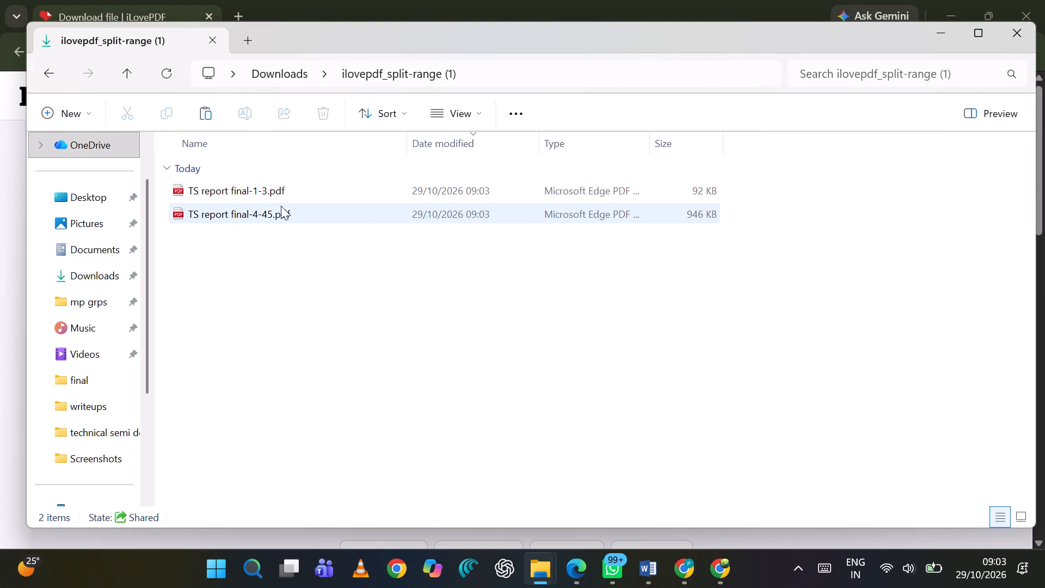
pyautogui.click(285, 214)
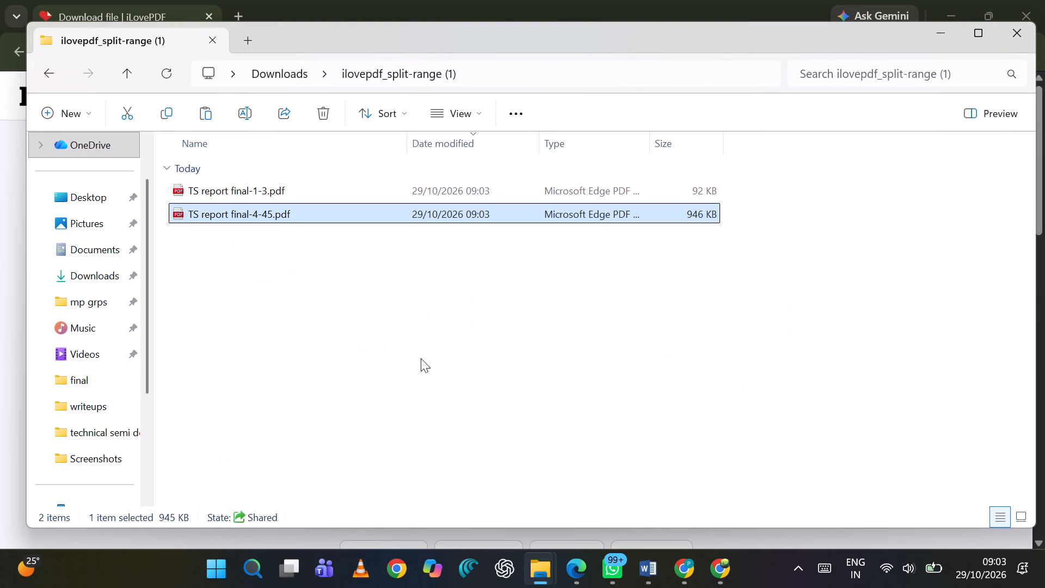
# Back in the browser, continue to Merge PDF with the split files and remove TS report final-1-3.pdf from the merge.
pyautogui.click(721, 568)
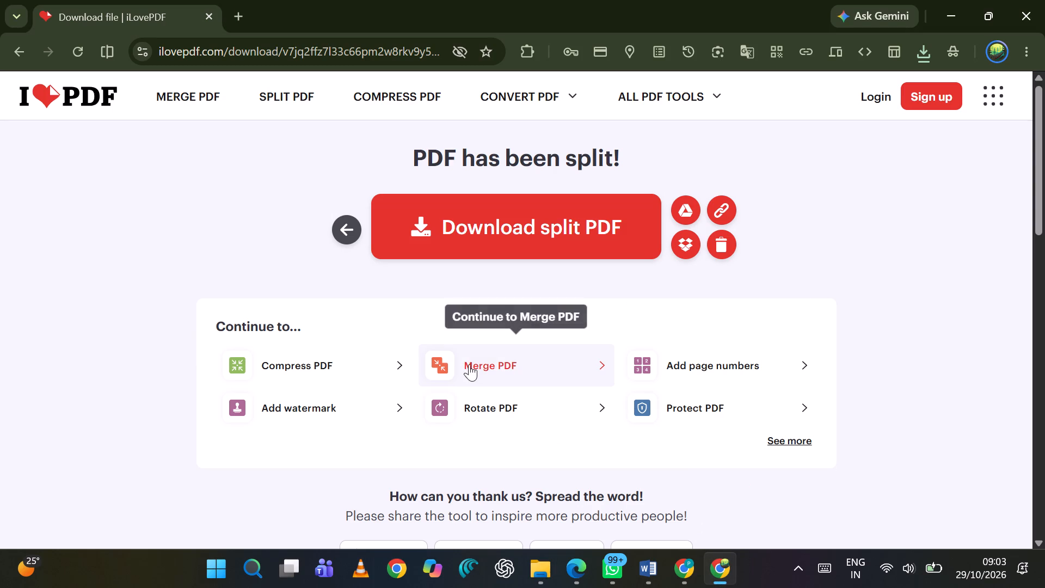
pyautogui.click(469, 363)
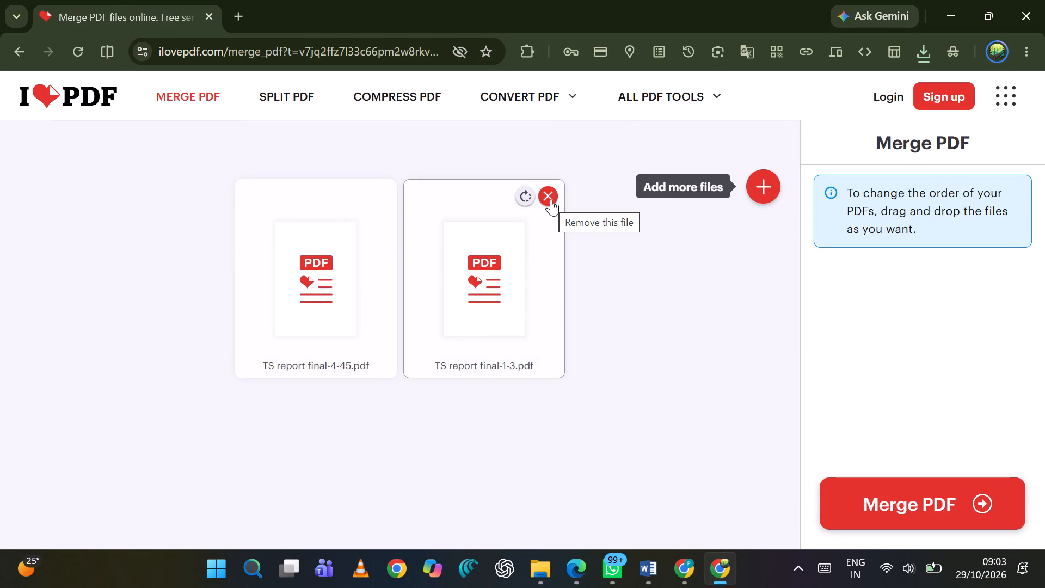
pyautogui.click(551, 199)
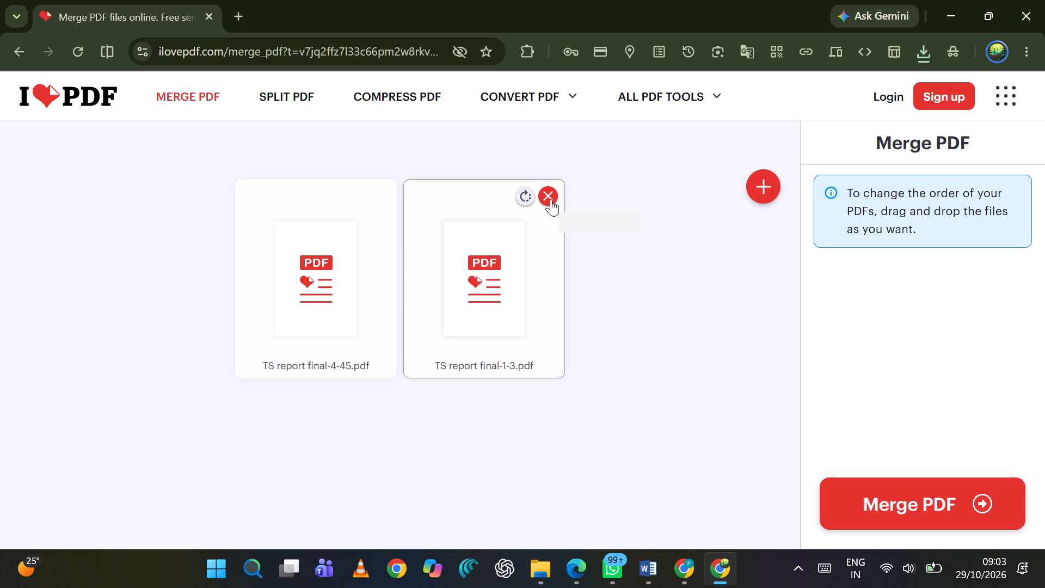
pyautogui.click(544, 192)
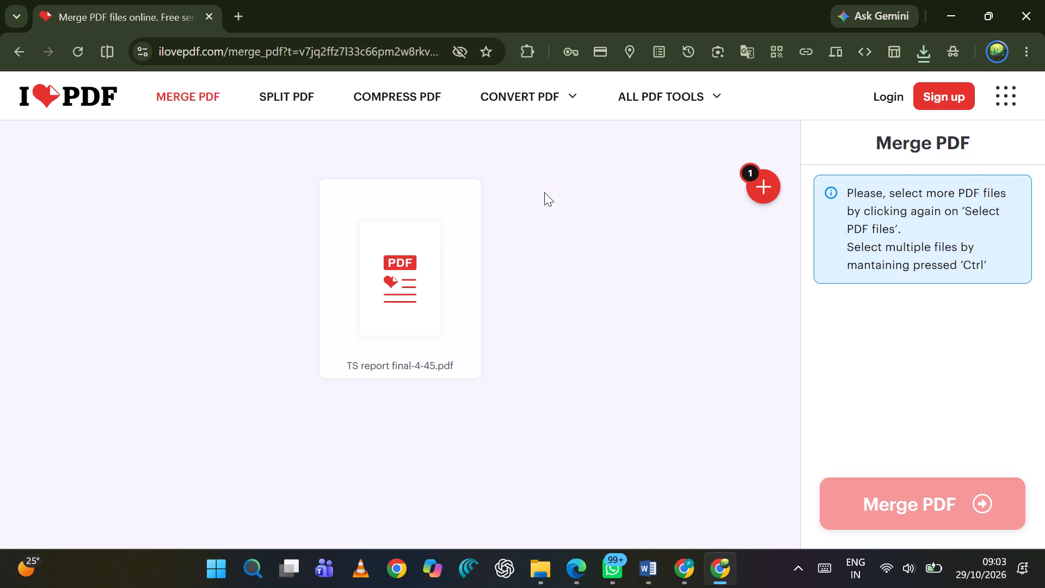
# Add Technical-Seminar-Report-Page-1-3.pdf from the technical semi docs folder to the files being merged.
pyautogui.click(767, 185)
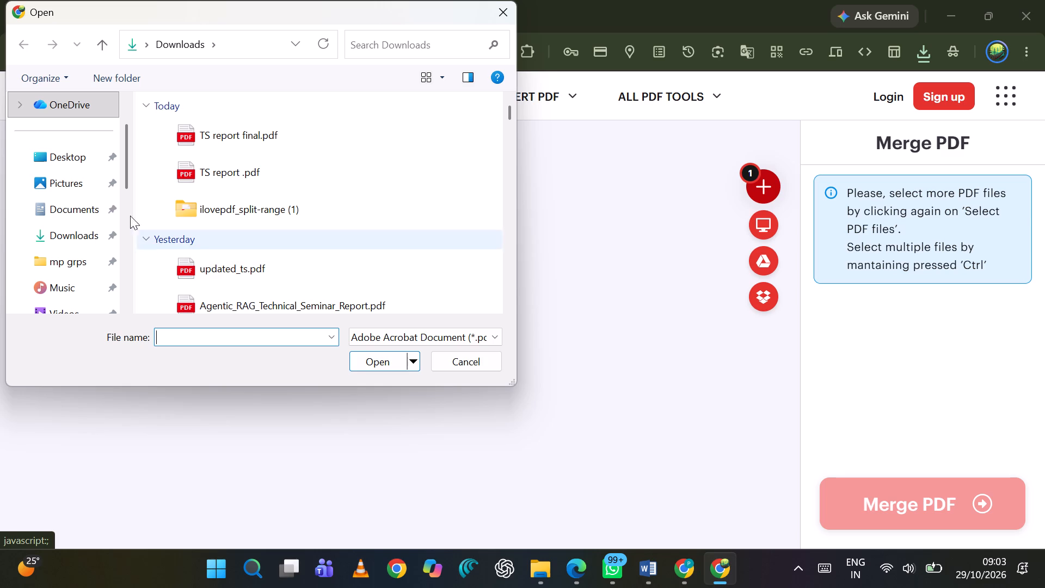
pyautogui.scroll(-3, 76, 225)
pyautogui.click(84, 151)
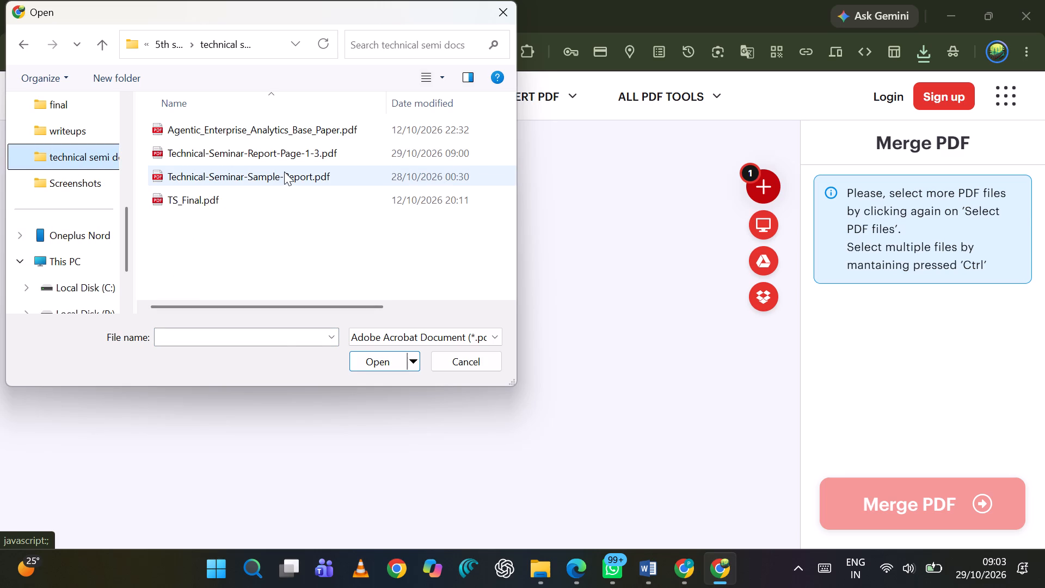
pyautogui.click(306, 157)
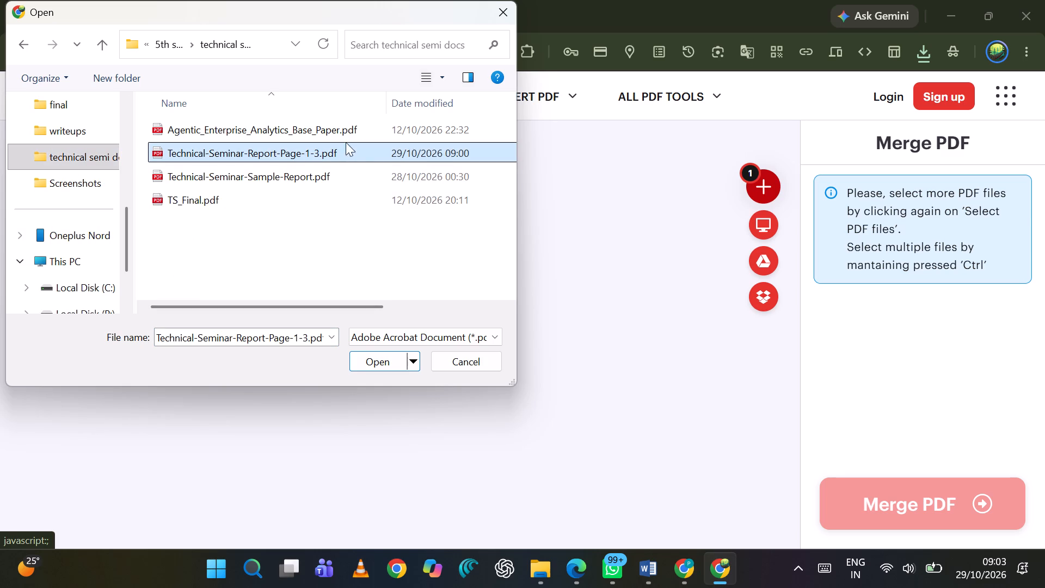
pyautogui.click(383, 371)
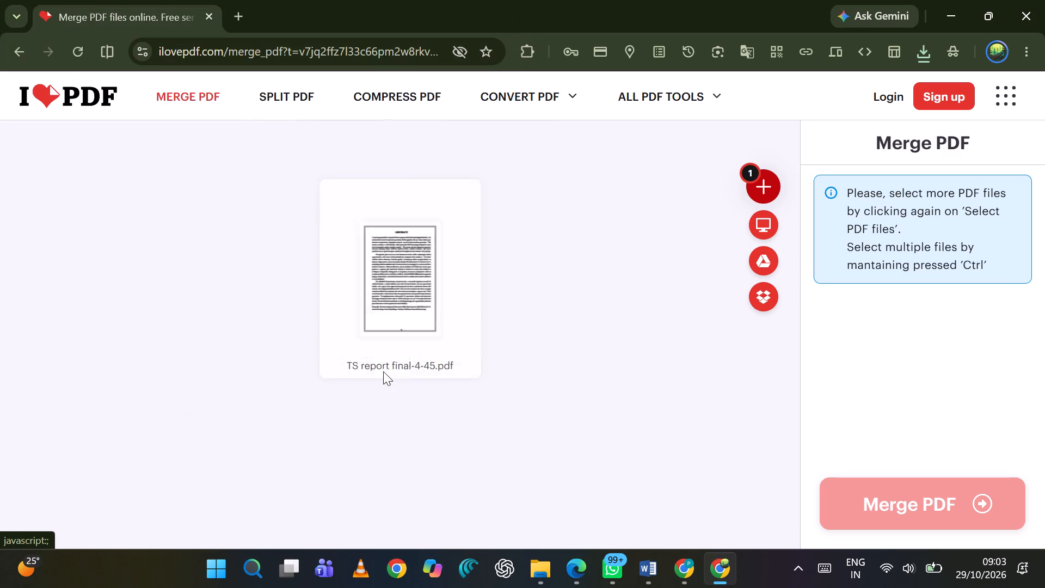
# Place Technical-Seminar-Report-Page-1-3.pdf before TS report final-4-45.pdf, merge the two files and download the merged PDF.
pyautogui.moveTo(492, 302); pyautogui.dragTo(315, 300)
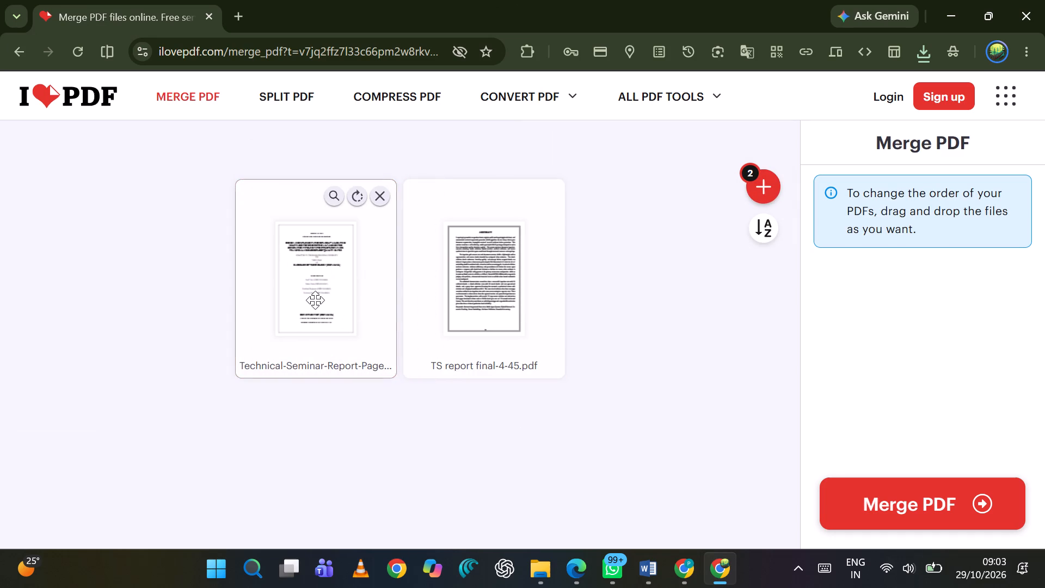
pyautogui.click(635, 299)
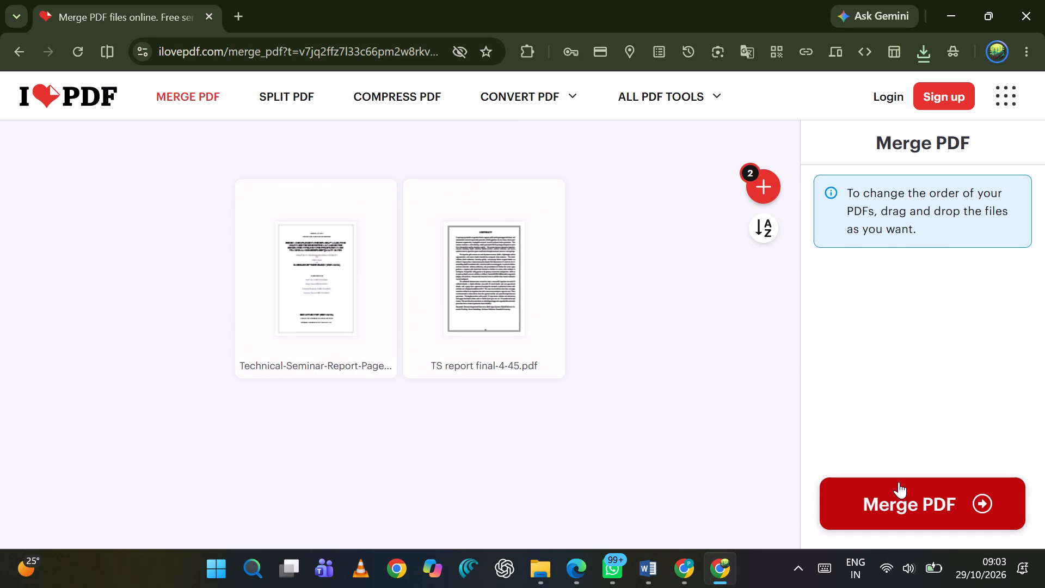
pyautogui.click(919, 497)
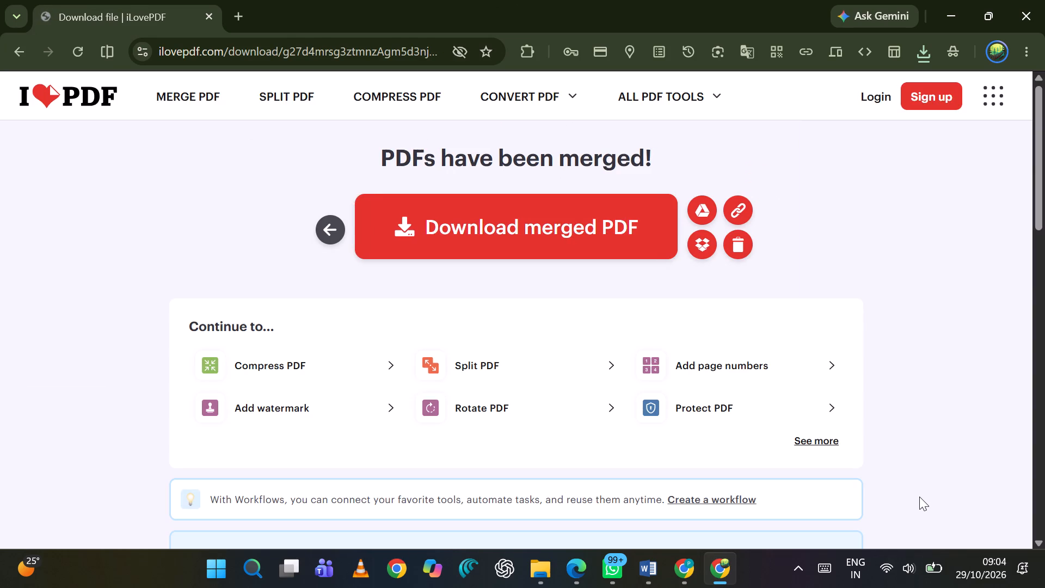
pyautogui.click(520, 243)
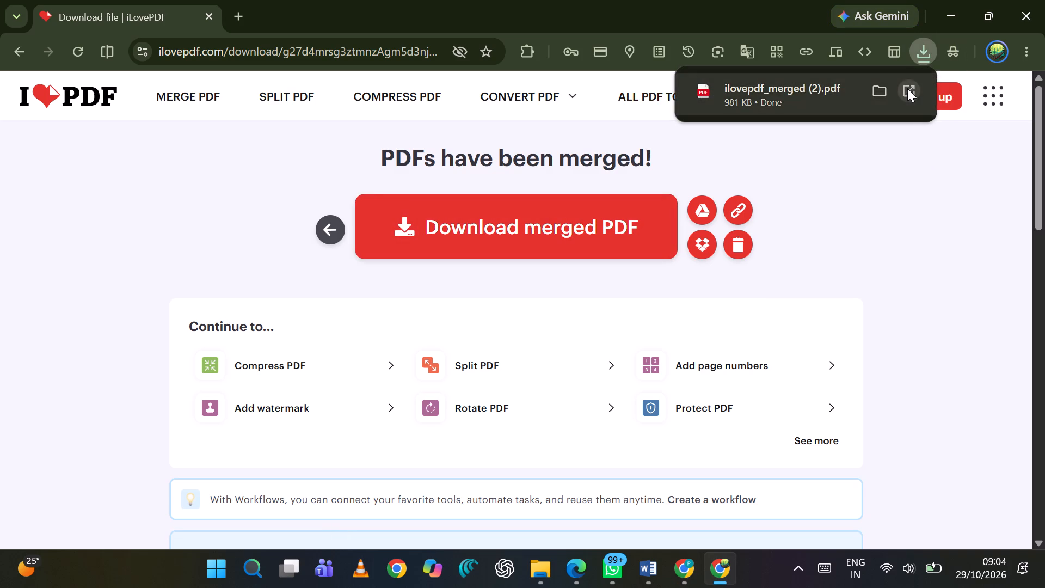
# Open the downloaded ilovepdf_merged (2).pdf and review the title page and certificate page, checking the report title and names.
pyautogui.click(907, 88)
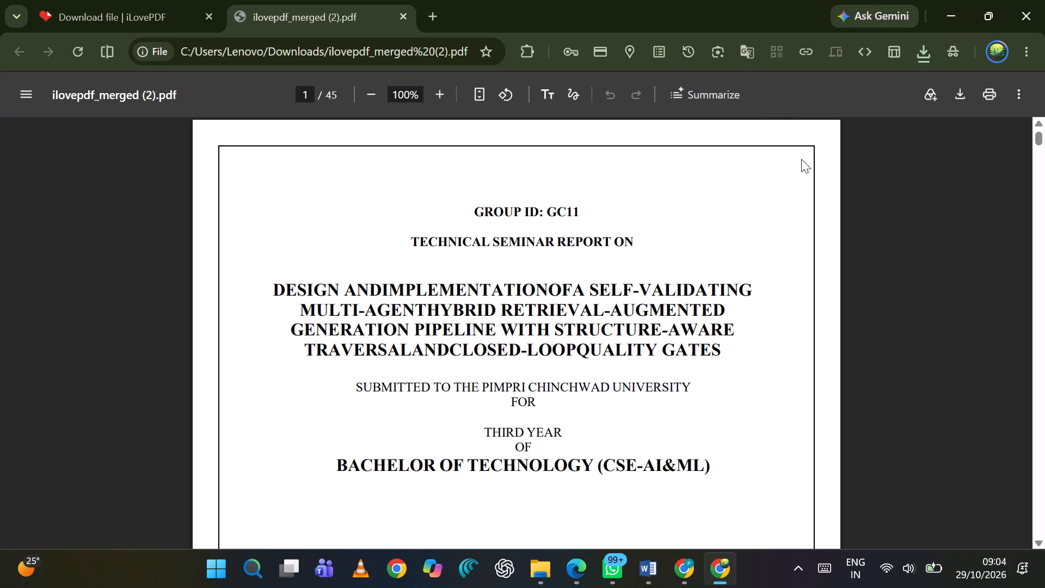
pyautogui.scroll(-6, 722, 203)
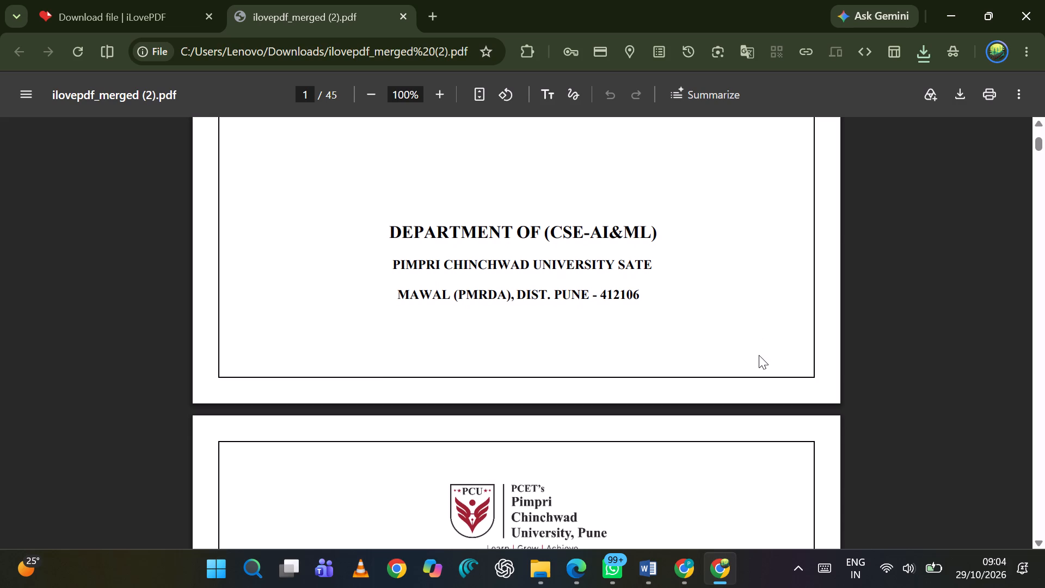
pyautogui.scroll(-7, 701, 430)
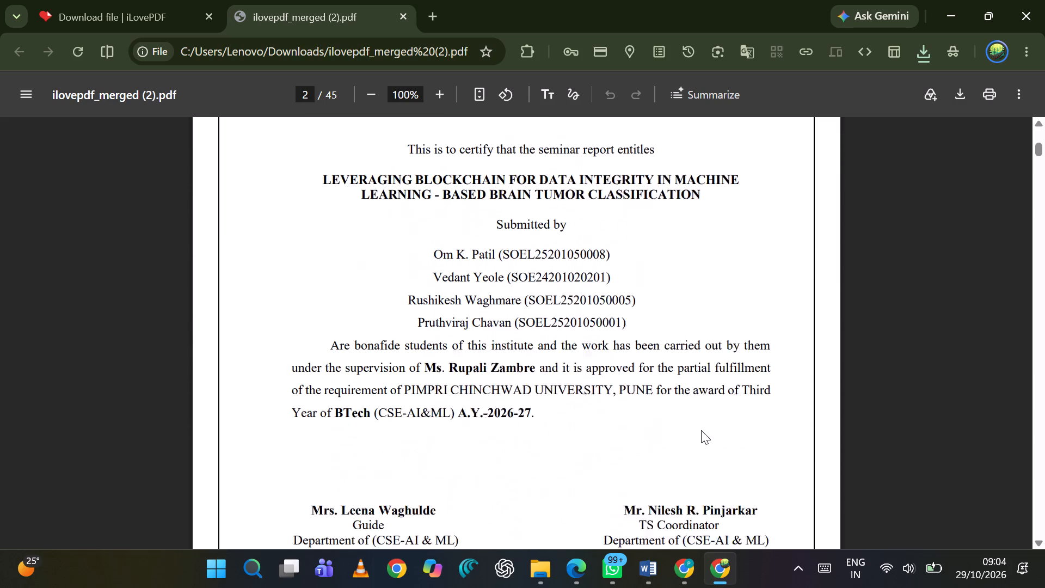
pyautogui.scroll(3, 701, 430)
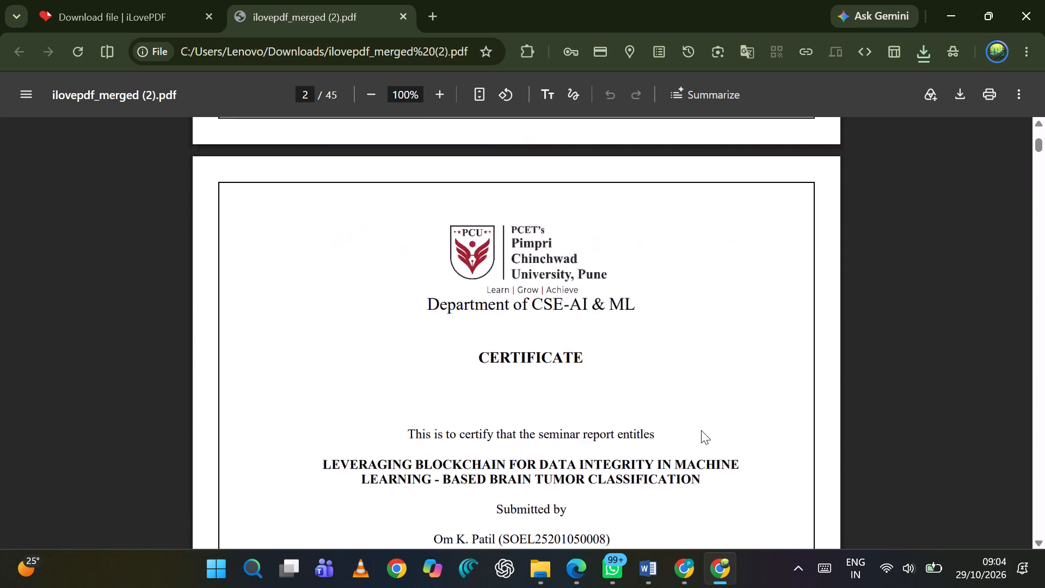
pyautogui.scroll(3, 701, 430)
pyautogui.scroll(-3, 701, 430)
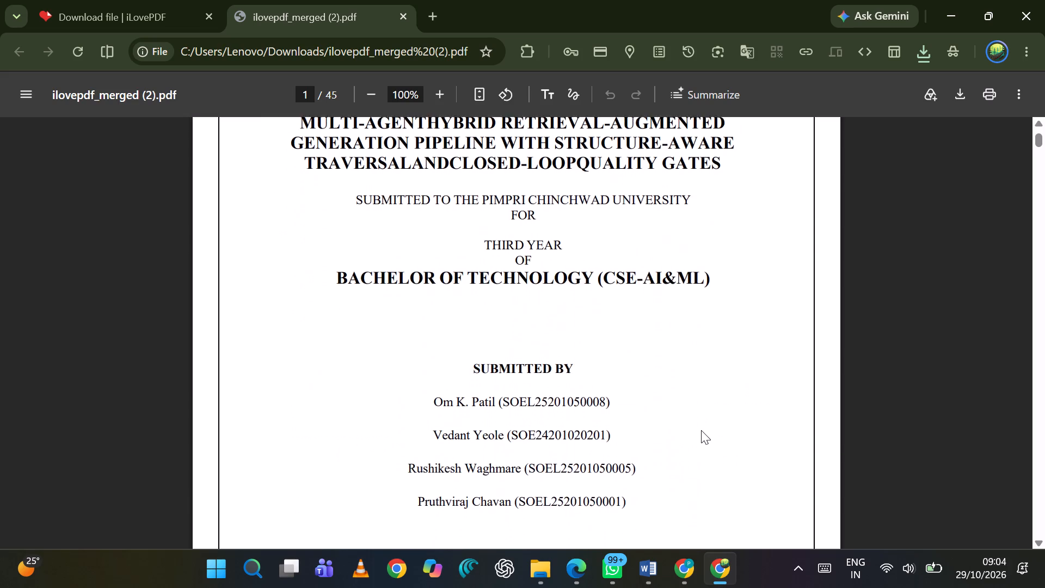
pyautogui.scroll(-7, 701, 430)
pyautogui.scroll(1, 701, 430)
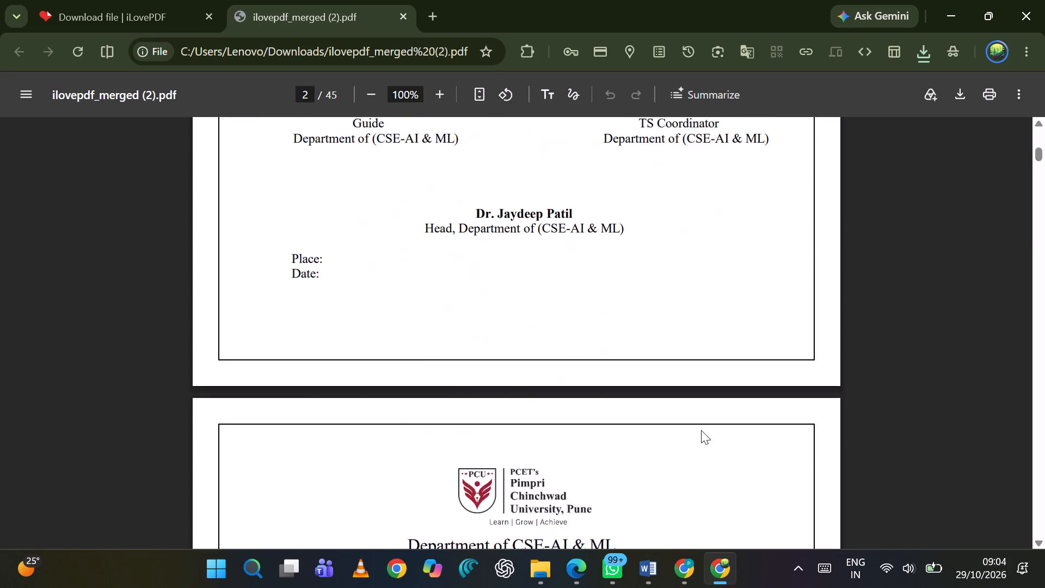
pyautogui.scroll(4, 701, 430)
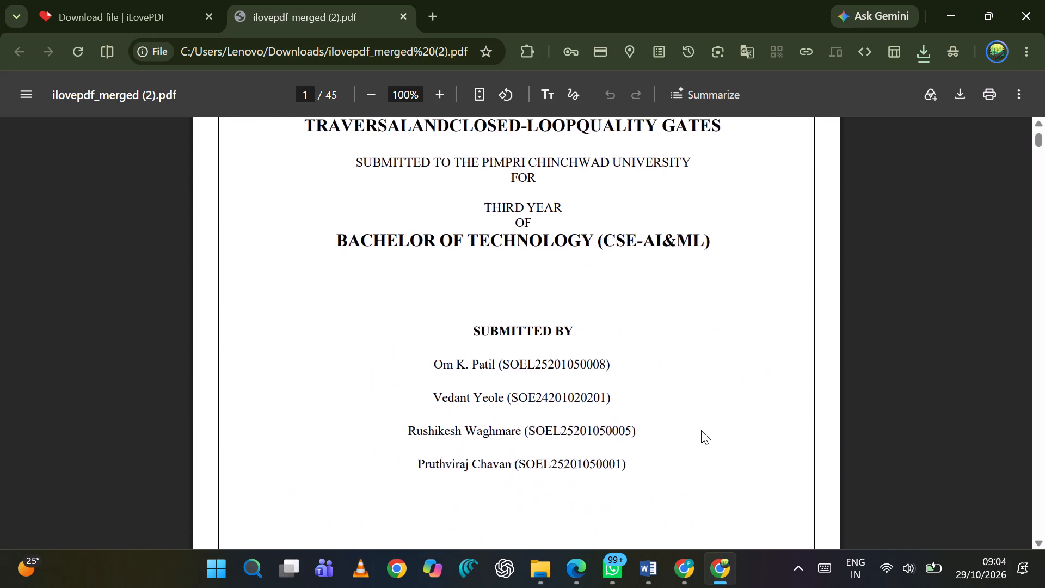
pyautogui.scroll(-3, 701, 430)
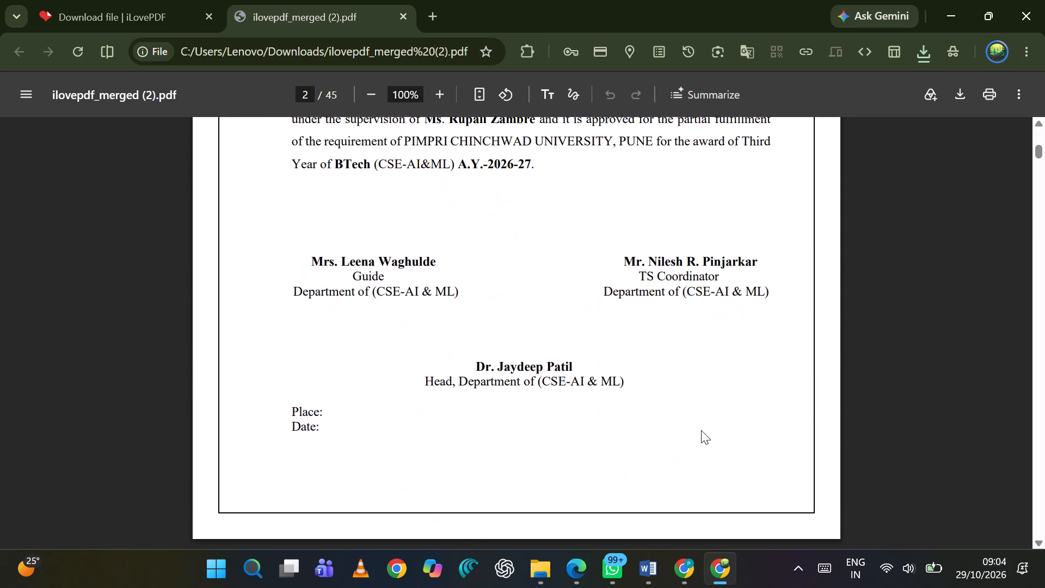
# Review the acknowledgement and abstract pages of the merged PDF, checking the group's names, abstract text and page layout.
pyautogui.scroll(-5, 701, 430)
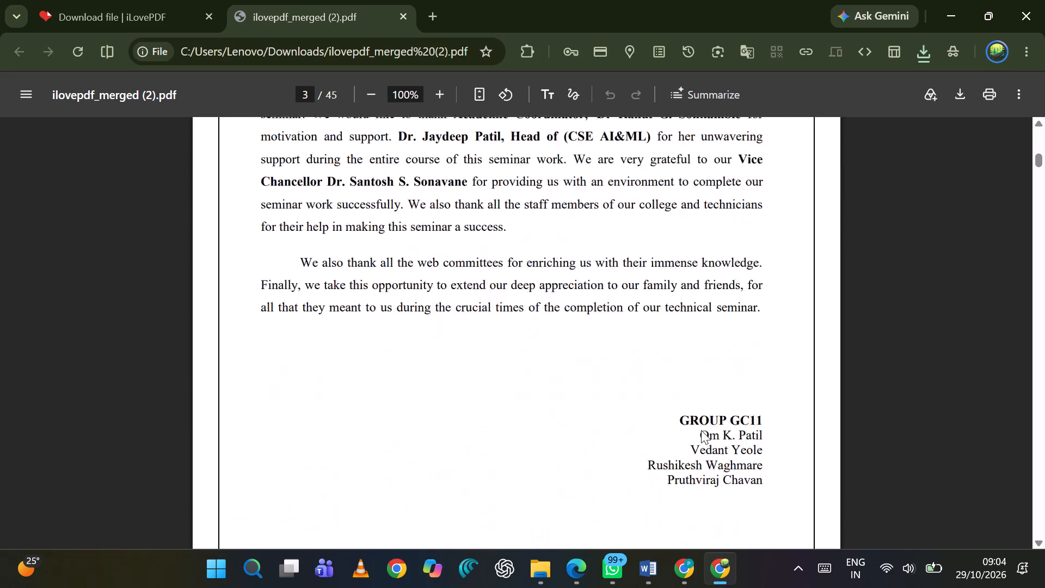
pyautogui.scroll(-2, 701, 430)
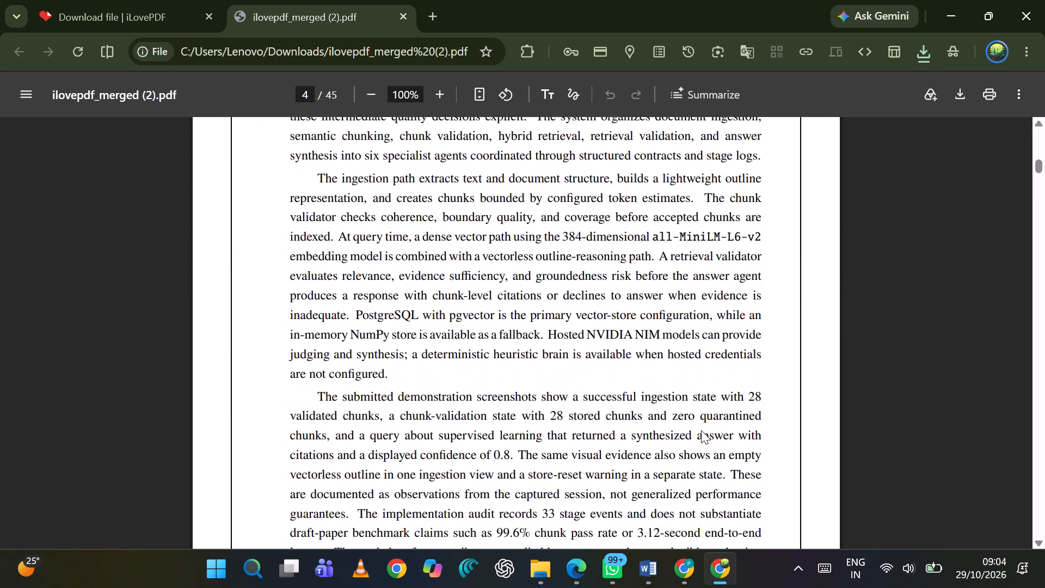
pyautogui.scroll(-3, 701, 430)
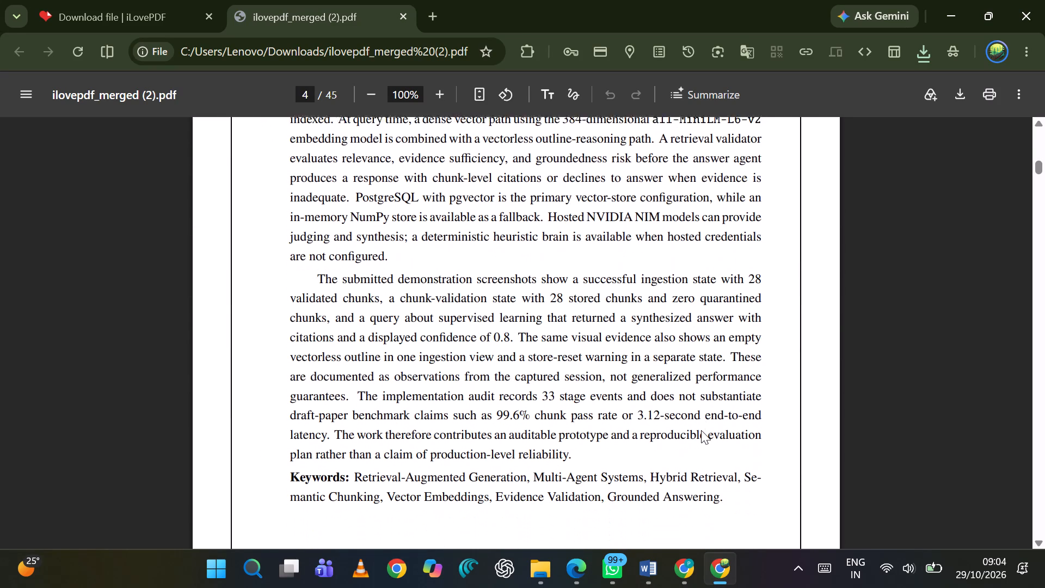
pyautogui.scroll(-1, 701, 430)
pyautogui.scroll(3, 701, 430)
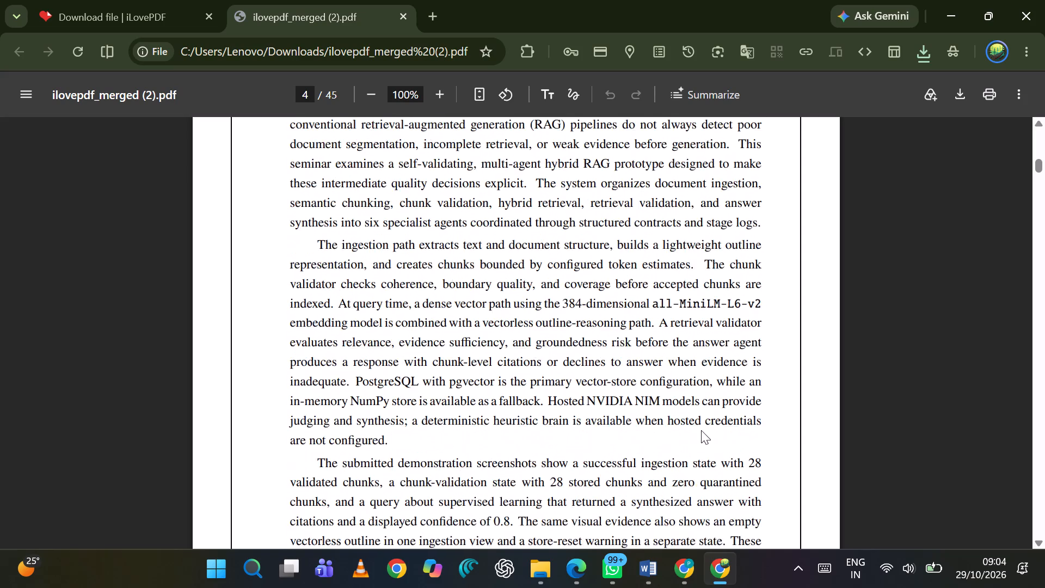
pyautogui.scroll(4, 701, 430)
pyautogui.scroll(-1, 701, 430)
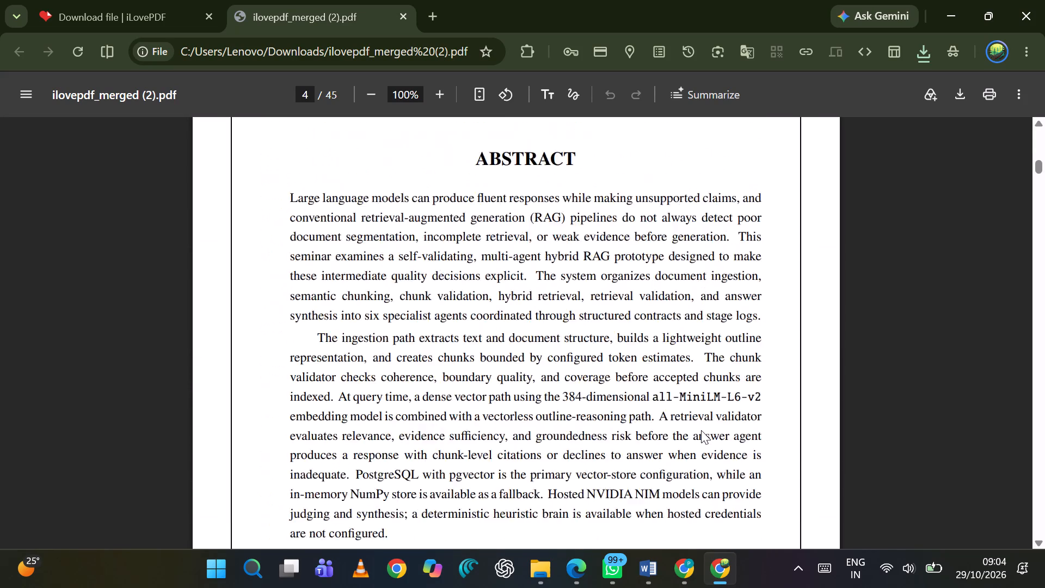
# Recheck the cover page against the certificate page, comparing the report title, student list, supervisor and guide names.
pyautogui.scroll(3, 701, 430)
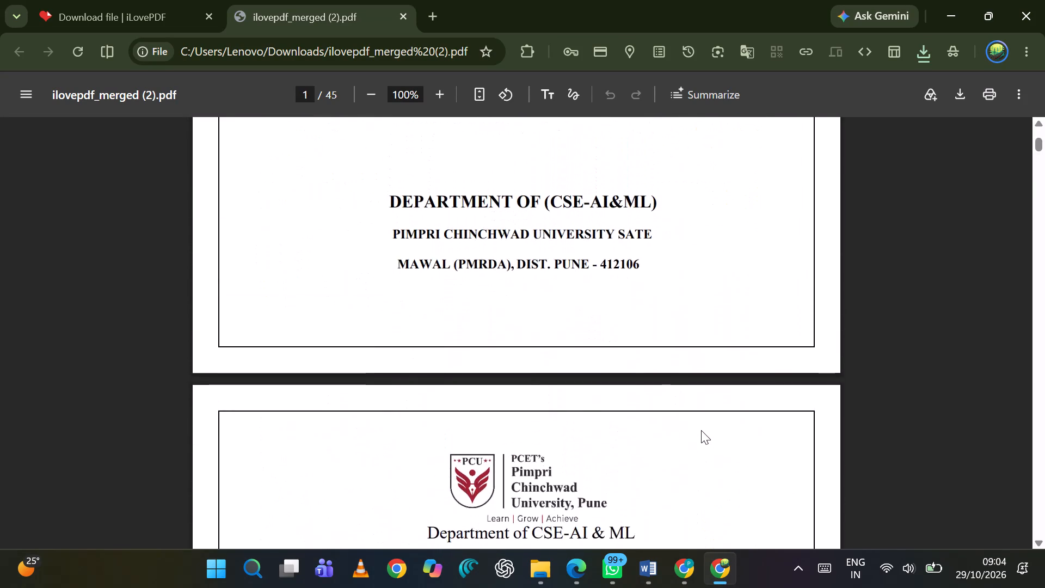
pyautogui.scroll(7, 701, 430)
pyautogui.scroll(-2, 701, 430)
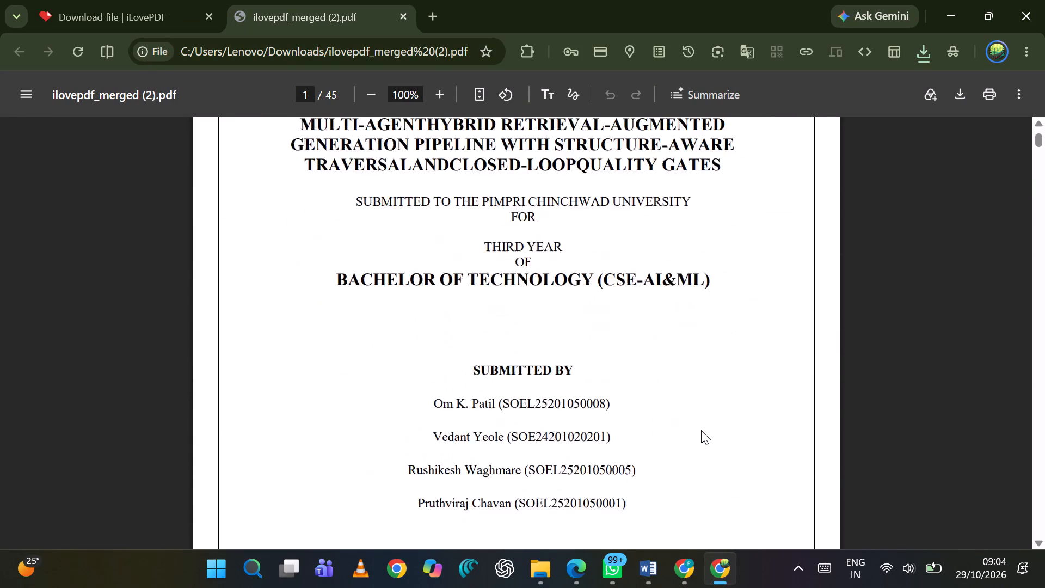
pyautogui.scroll(-6, 701, 430)
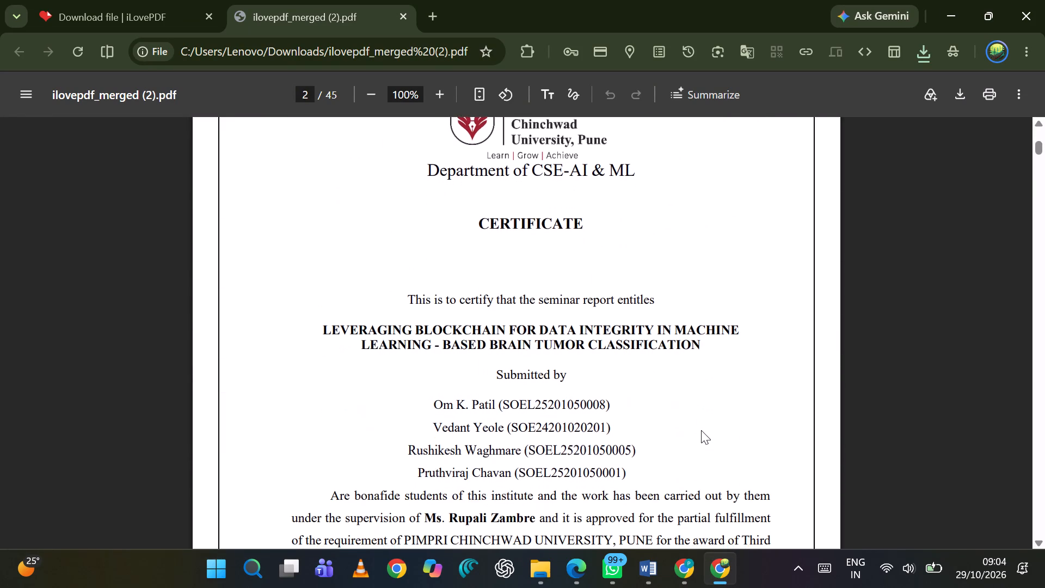
pyautogui.scroll(-4, 701, 430)
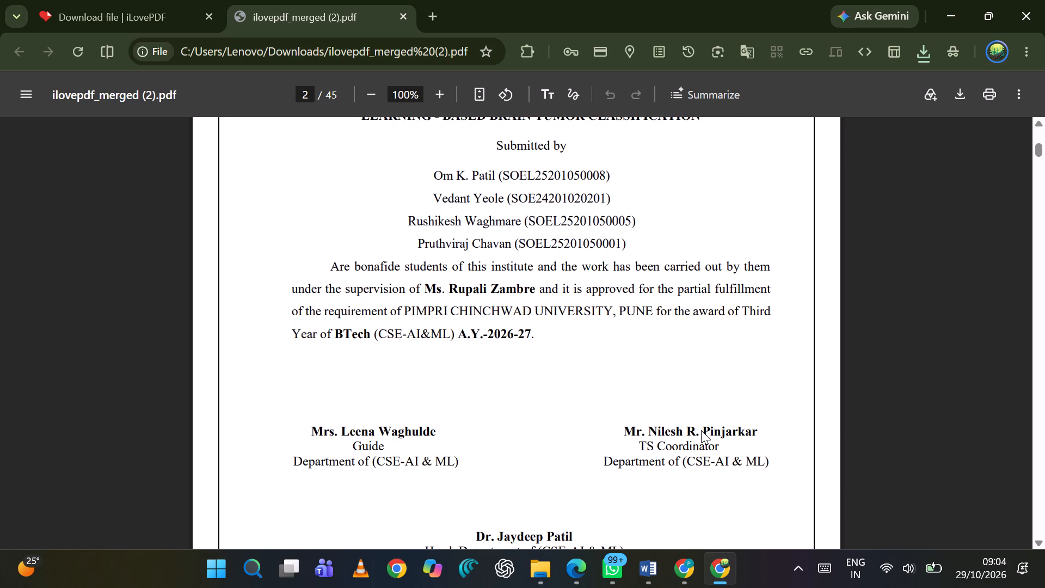
pyautogui.scroll(-1, 701, 430)
pyautogui.scroll(4, 701, 430)
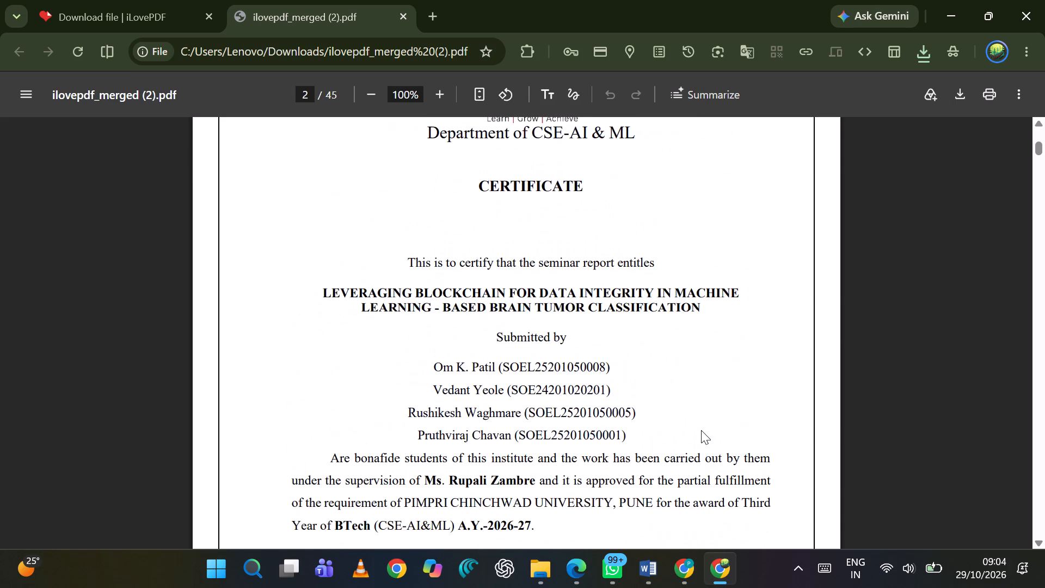
pyautogui.scroll(-3, 701, 430)
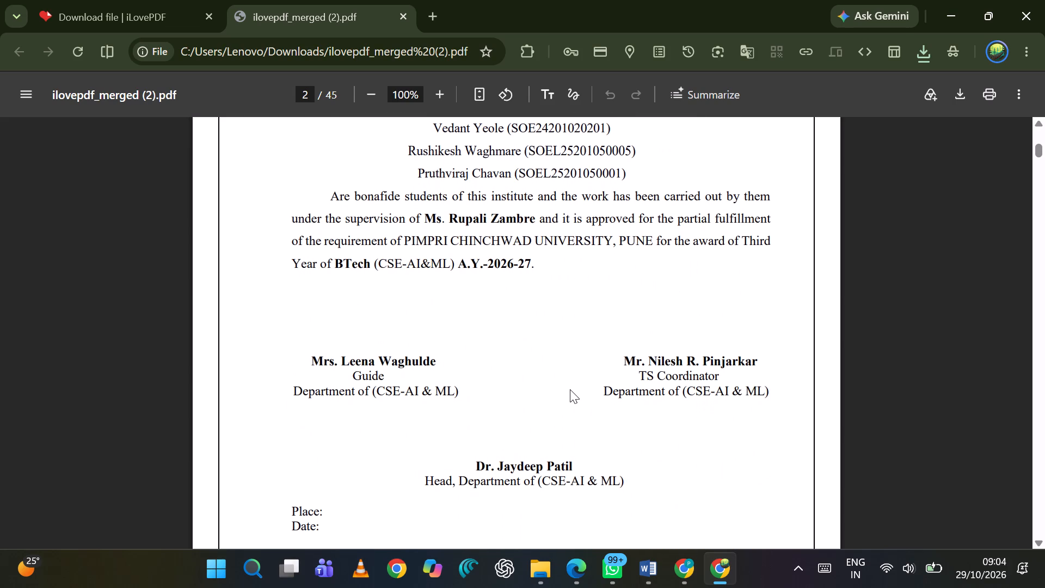
# Look through the merged report once more from the cover title and student list to the acknowledgement and the start of the abstract.
pyautogui.scroll(10, 570, 389)
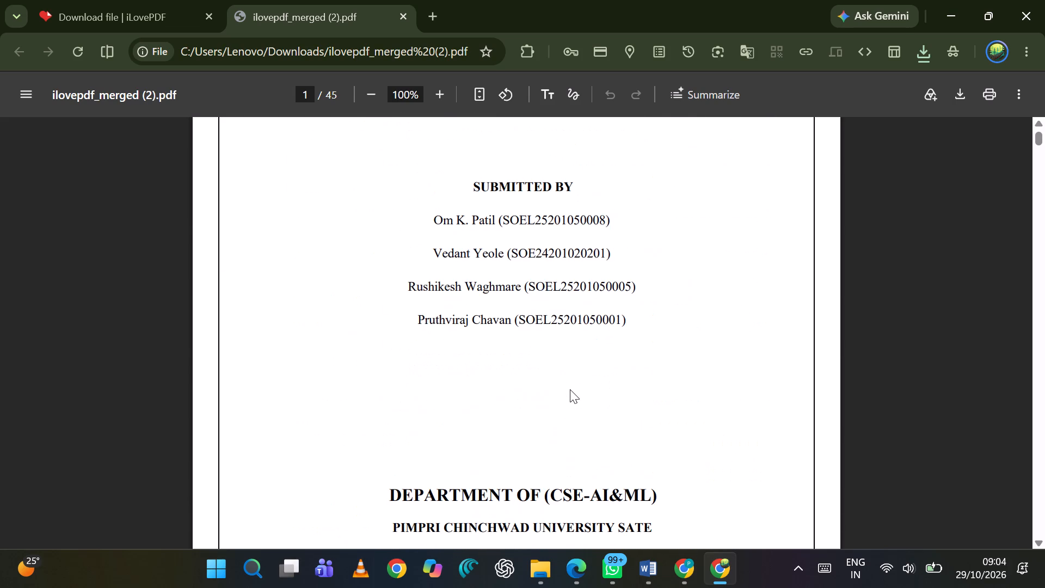
pyautogui.scroll(-4, 570, 389)
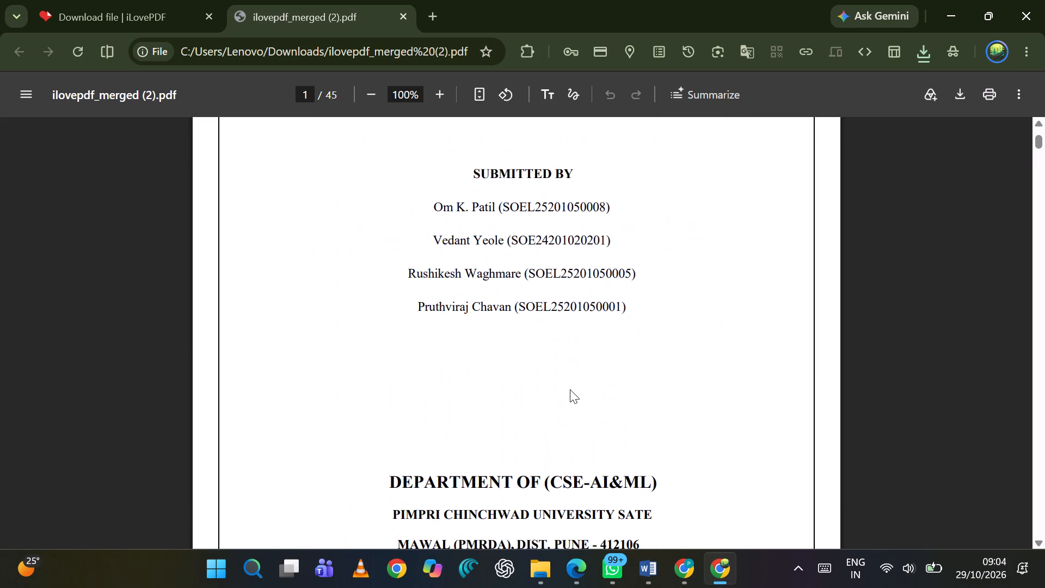
pyautogui.scroll(2, 613, 587)
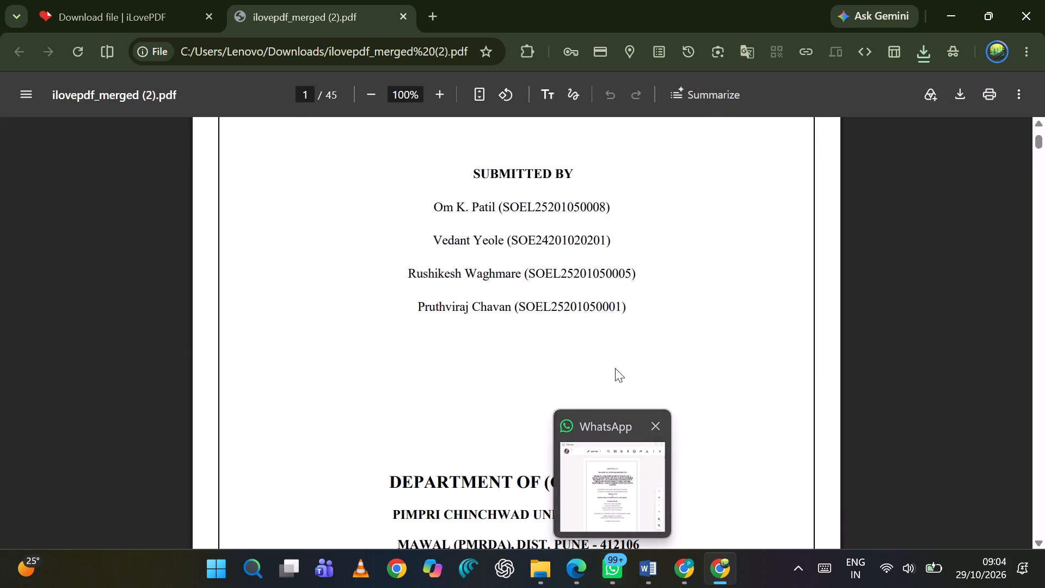
pyautogui.scroll(8, 599, 314)
pyautogui.scroll(-5, 599, 314)
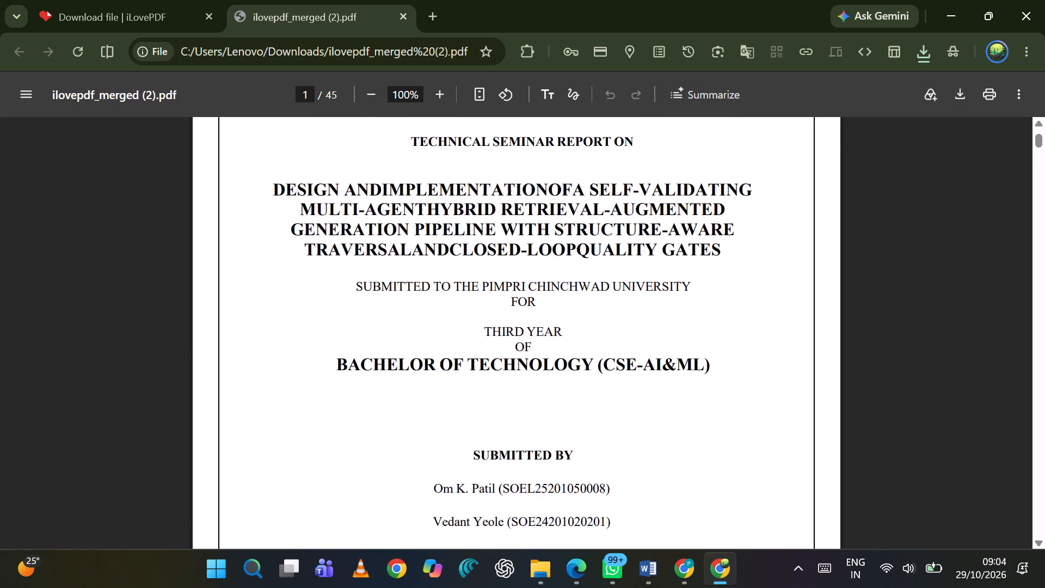
pyautogui.scroll(-6, 599, 314)
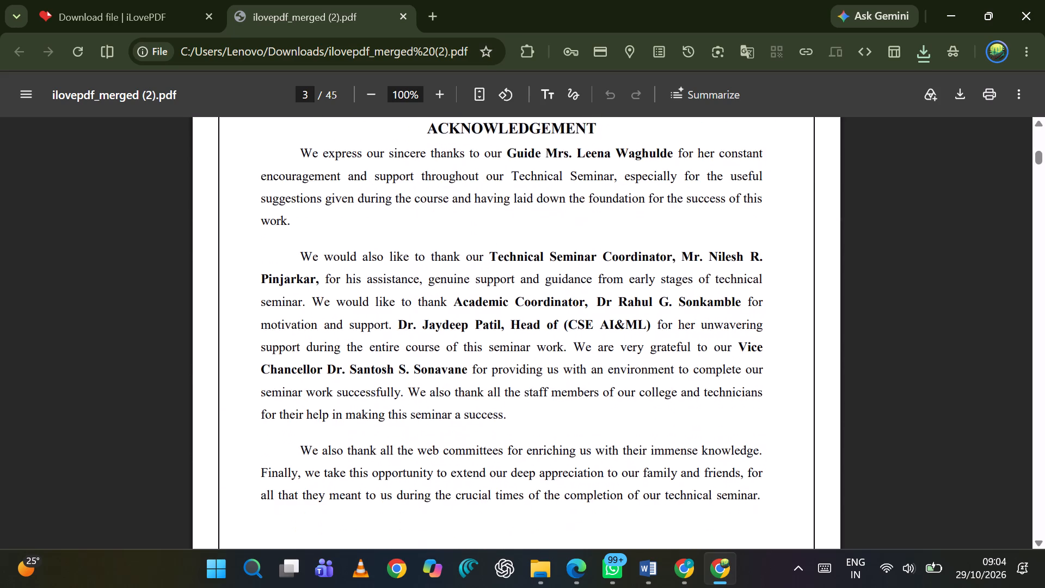
pyautogui.scroll(-7, 599, 314)
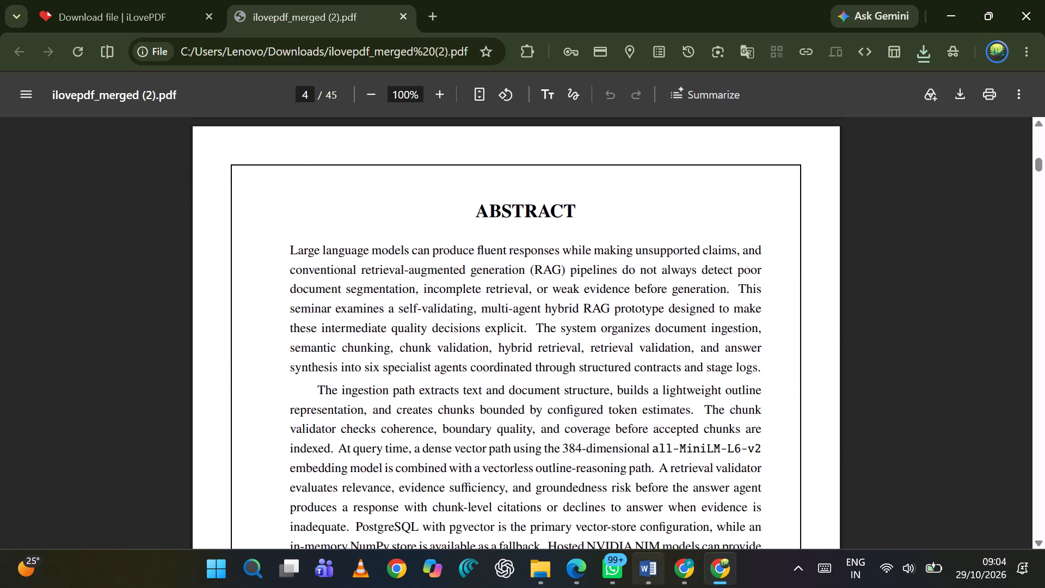
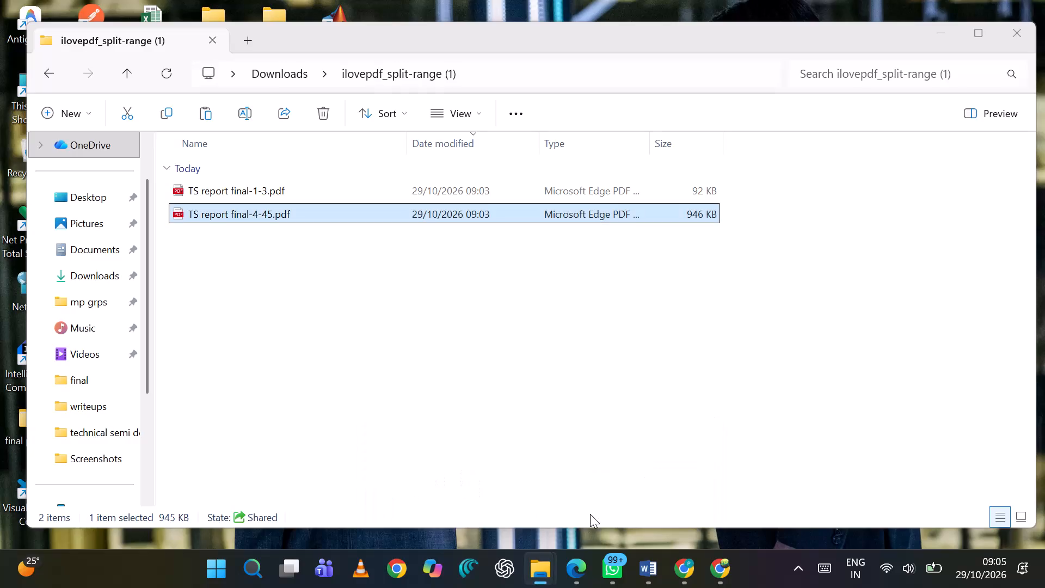
# In the Downloads folder, rename ilovepdf_merged (2).pdf as "Technial Seminal Report Final", keeping the .pdf extension.
pyautogui.click(107, 267)
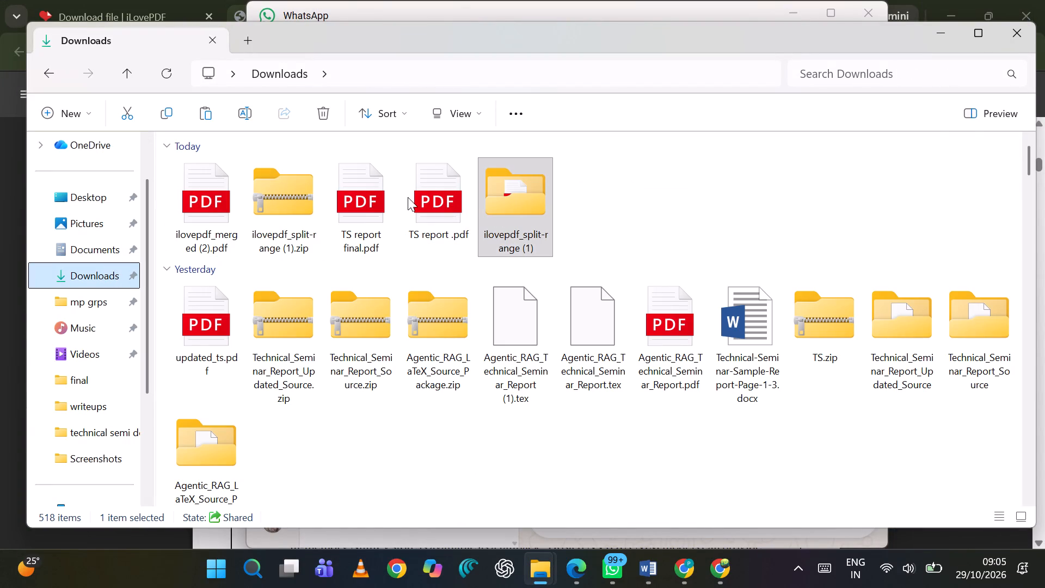
pyautogui.click(205, 213)
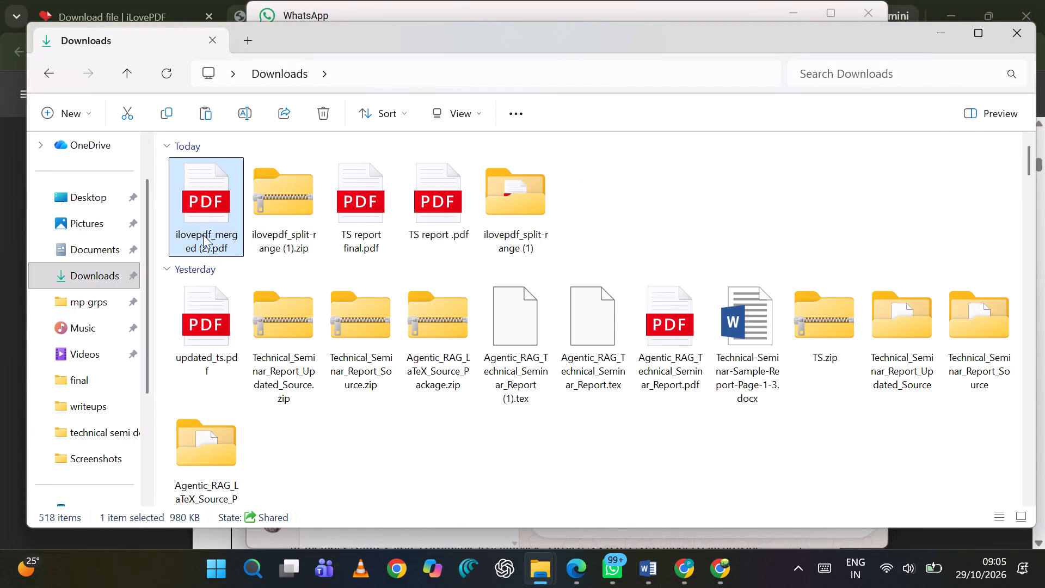
pyautogui.click(202, 231)
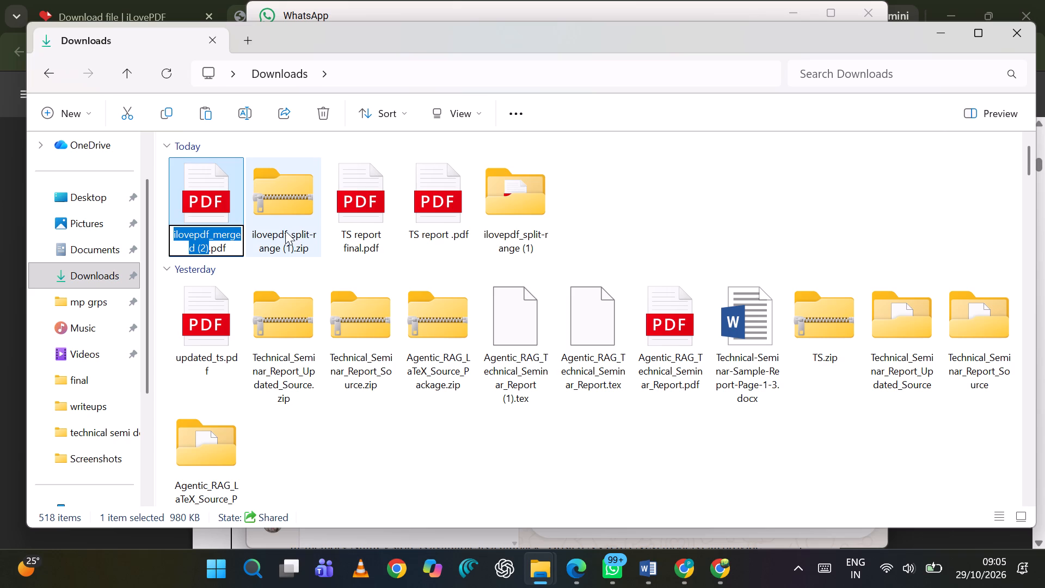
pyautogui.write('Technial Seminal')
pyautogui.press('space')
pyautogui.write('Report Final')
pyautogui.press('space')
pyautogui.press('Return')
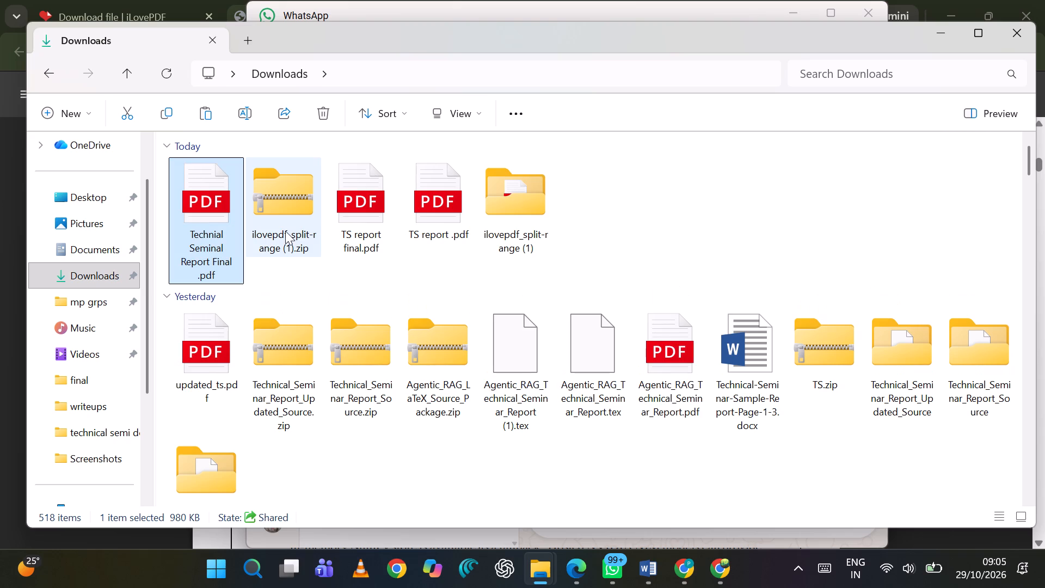
# Take Technial Seminal Report Final .pdf from the Downloads folder to share it in WhatsApp.
pyautogui.click(207, 219)
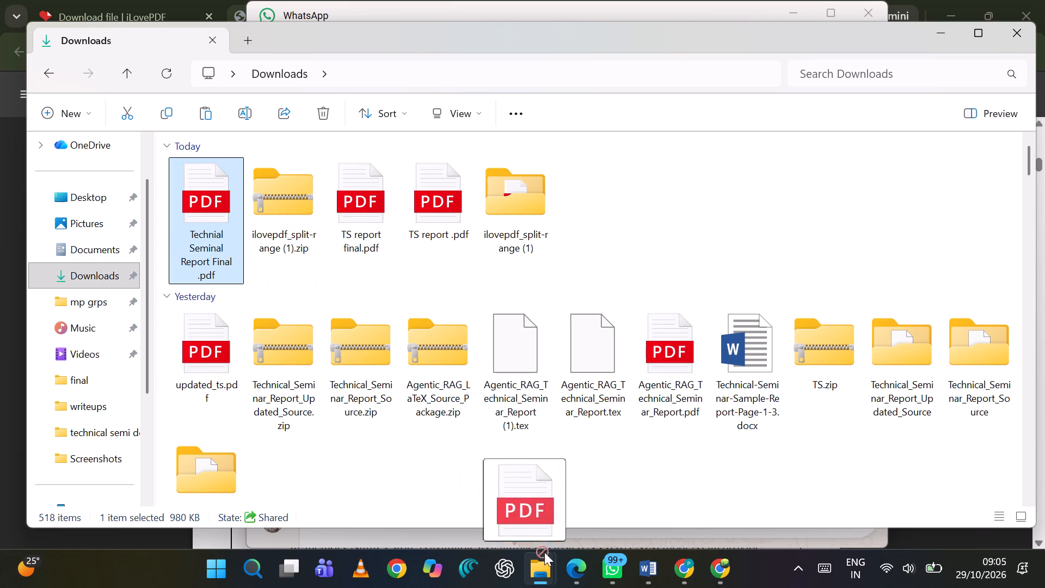
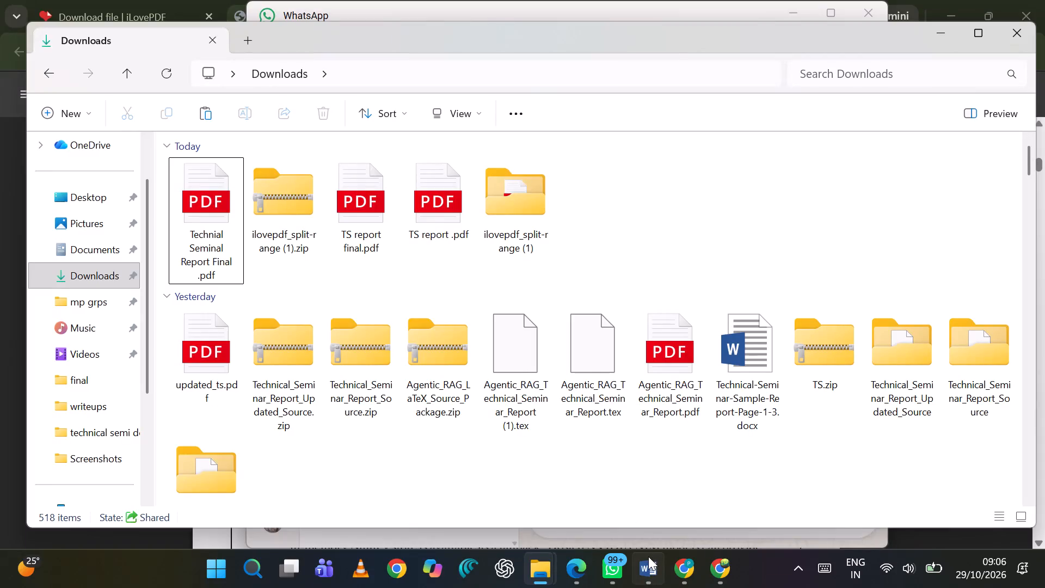
# Switch to Word and review the acknowledgement page at the end of Technical-Seminar-Sample-Report-Page-1-3.docx.
pyautogui.click(648, 556)
pyautogui.scroll(-9, 300, 265)
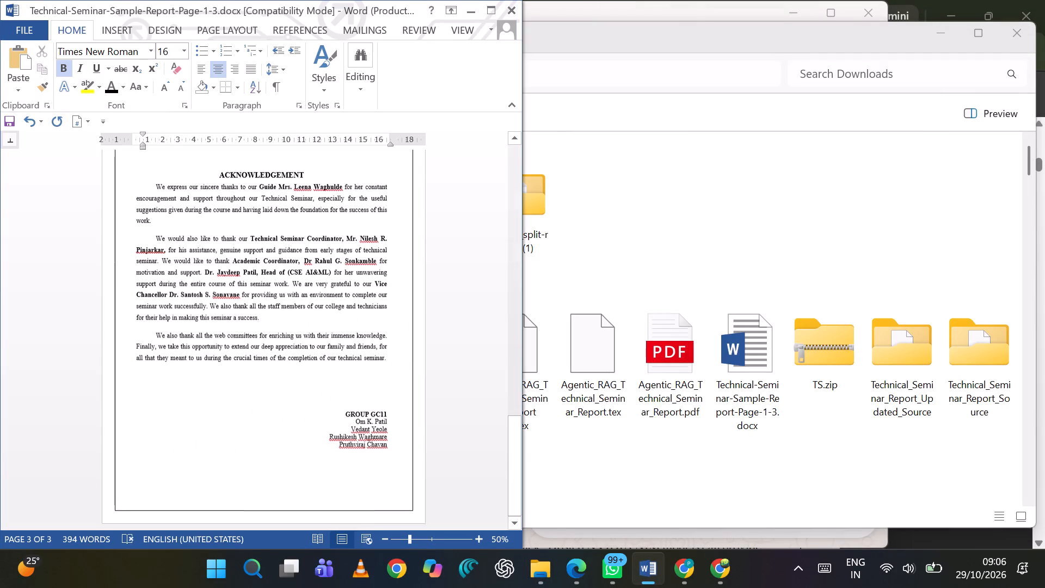
pyautogui.scroll(-9, 300, 265)
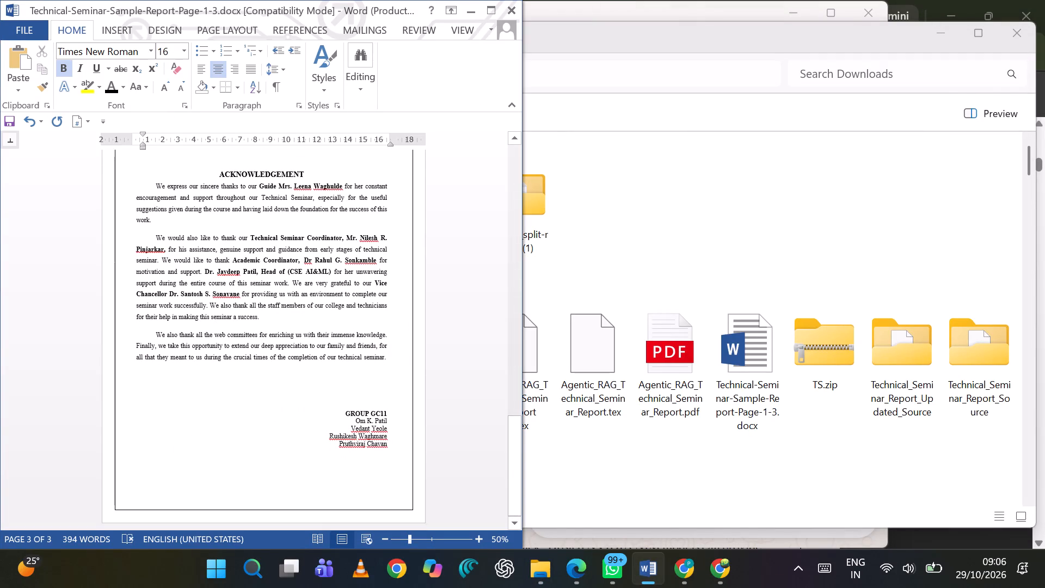
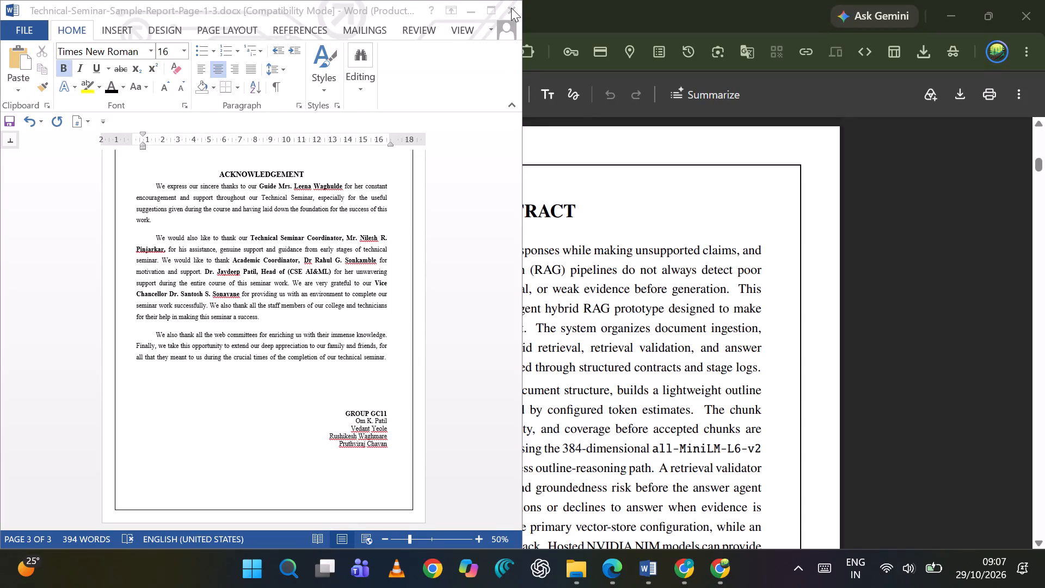
# Close Technical-Seminar-Sample-Report-Page-1-3.docx and save its changes.
pyautogui.click(511, 8)
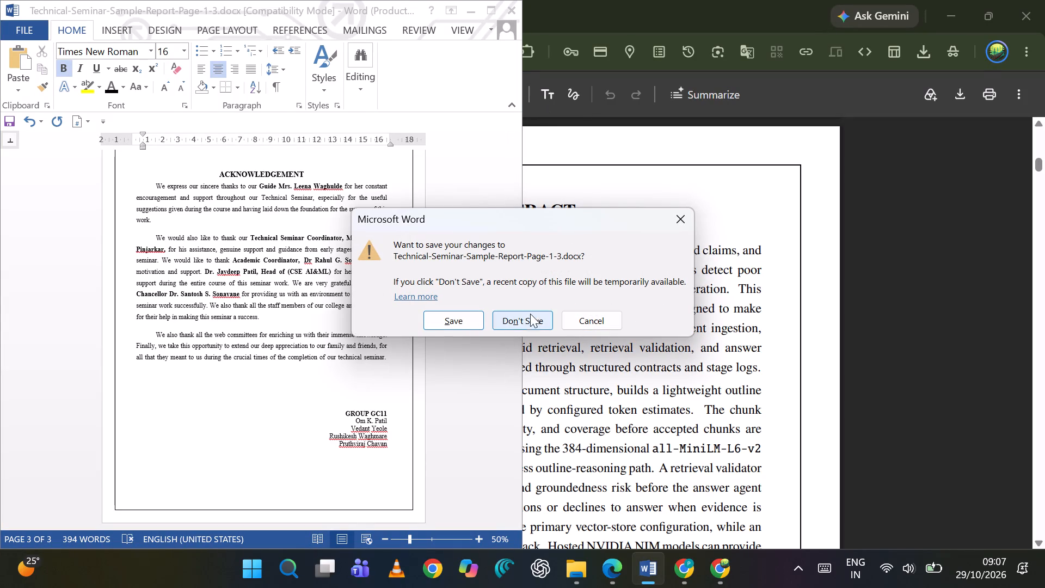
pyautogui.click(462, 320)
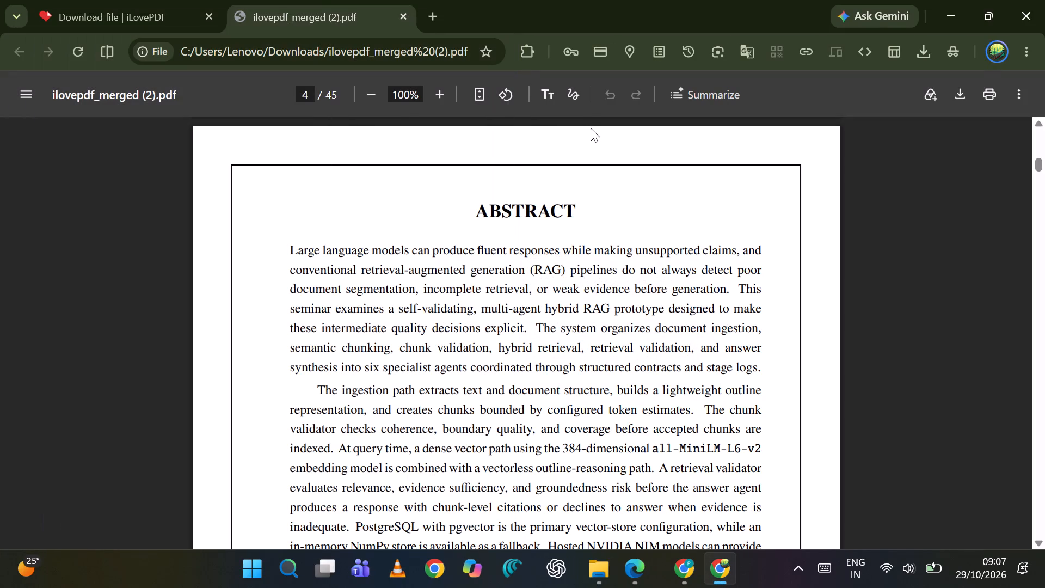
# Close the browser windows holding the merged PDF, the Overleaf project and the technical seminar report PDFs.
pyautogui.click(1044, 1)
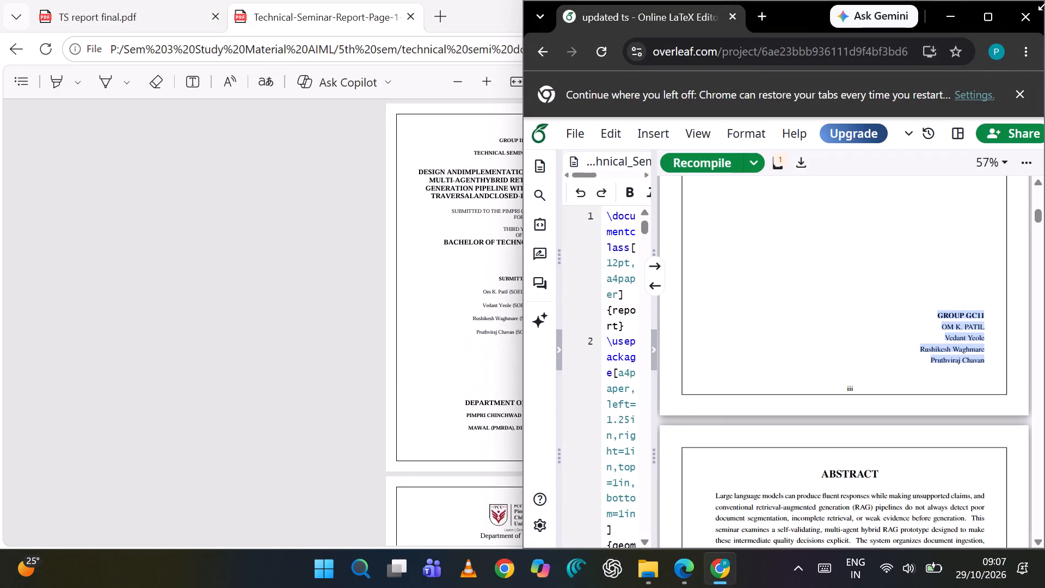
pyautogui.click(1025, 8)
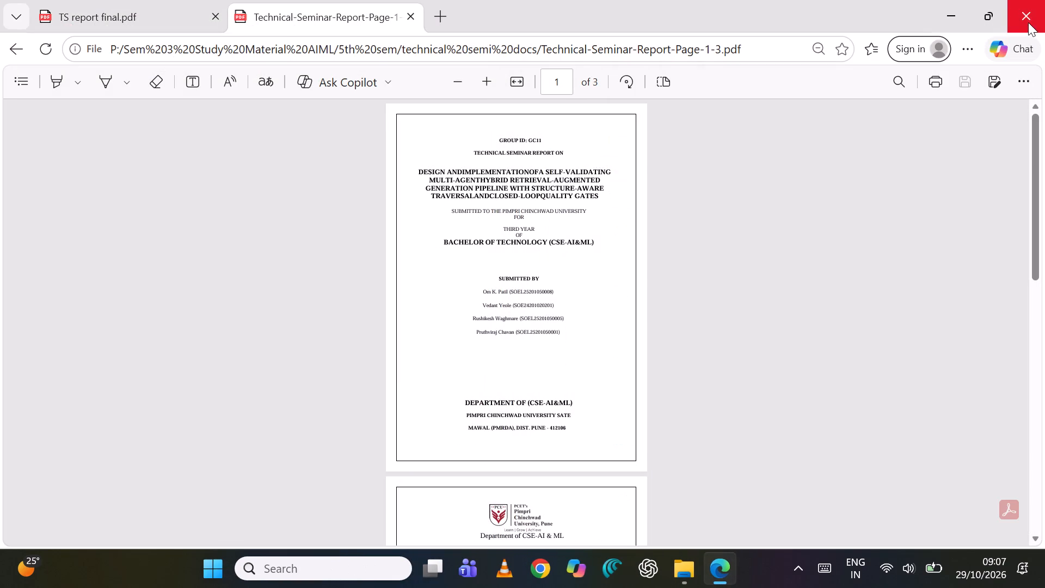
pyautogui.click(1028, 22)
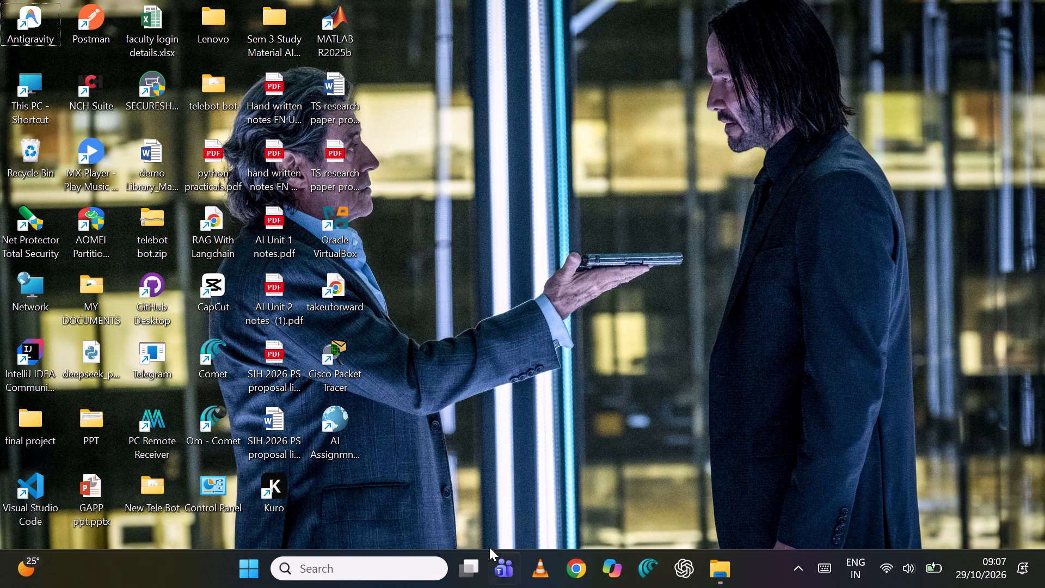
# Shut down the computer.
pyautogui.press('super+x')
pyautogui.write('uu')
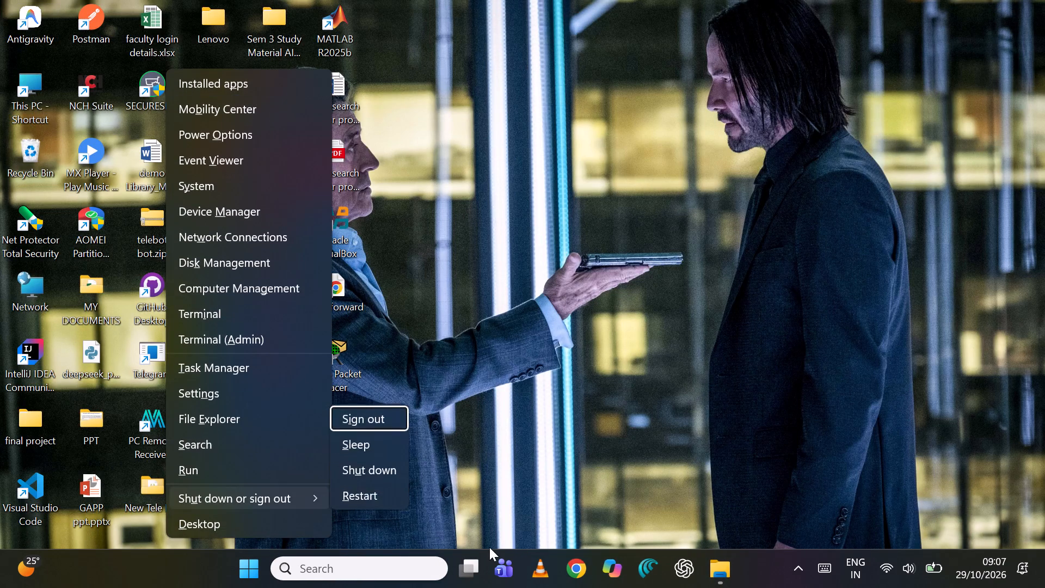